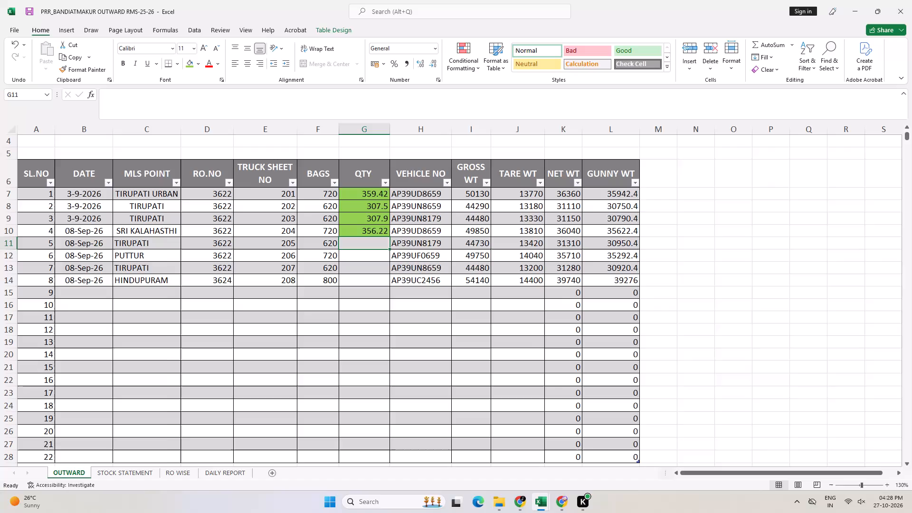
In row 15, copy down the date from the row above and enter MLS point PENUKONDA, RO number 3624, truck sheet 209 and 720 bags.
click(103, 295)
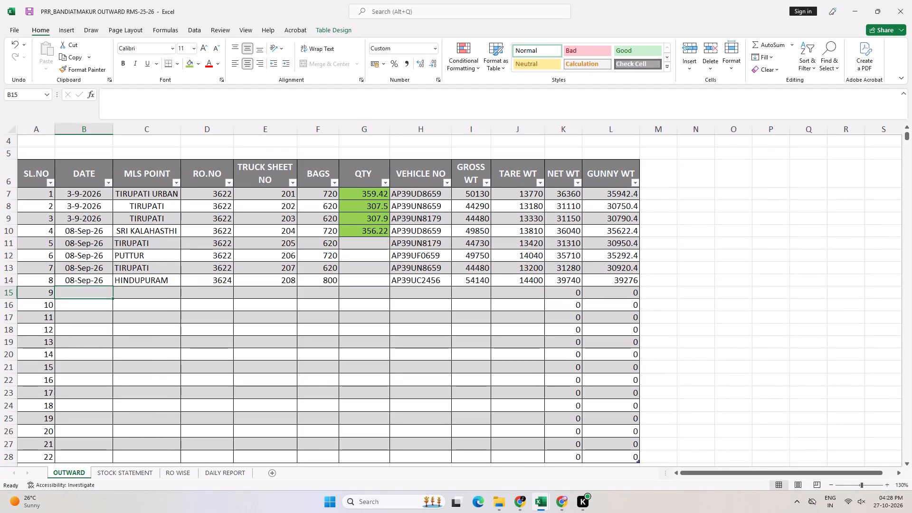
key(ctrl+d)
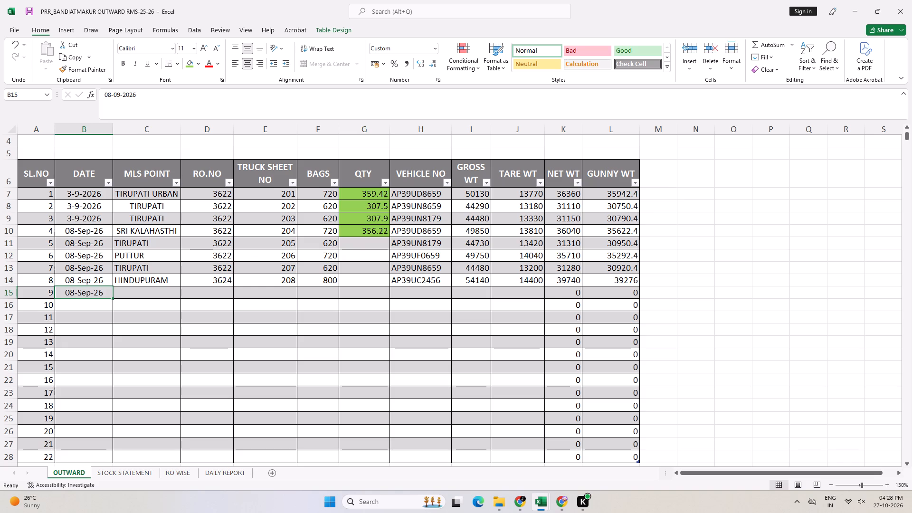
key(Right)
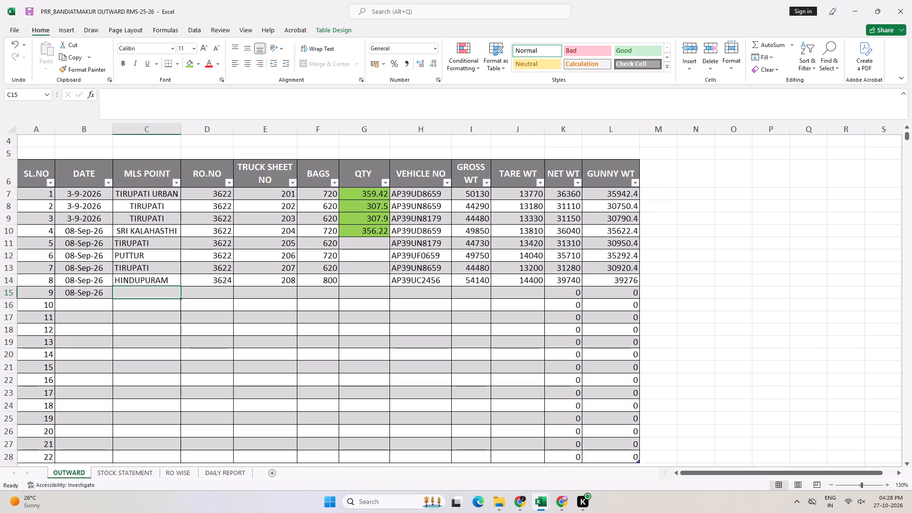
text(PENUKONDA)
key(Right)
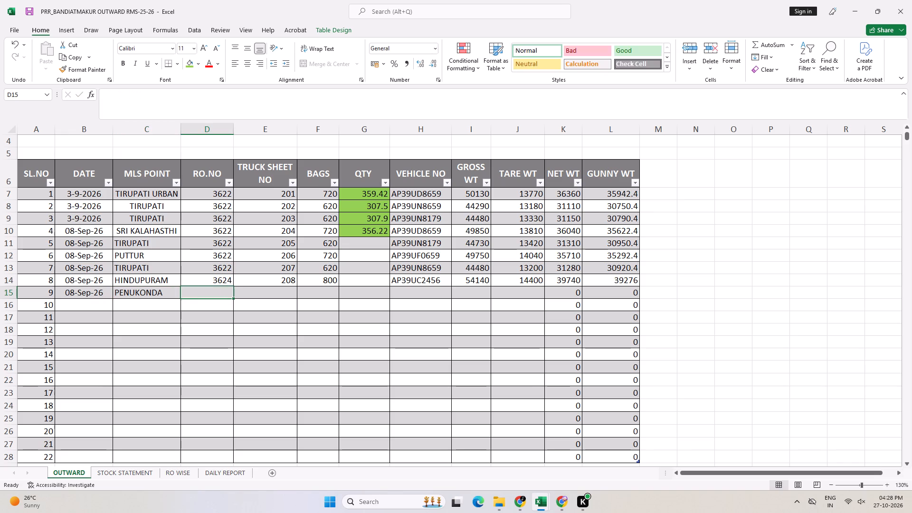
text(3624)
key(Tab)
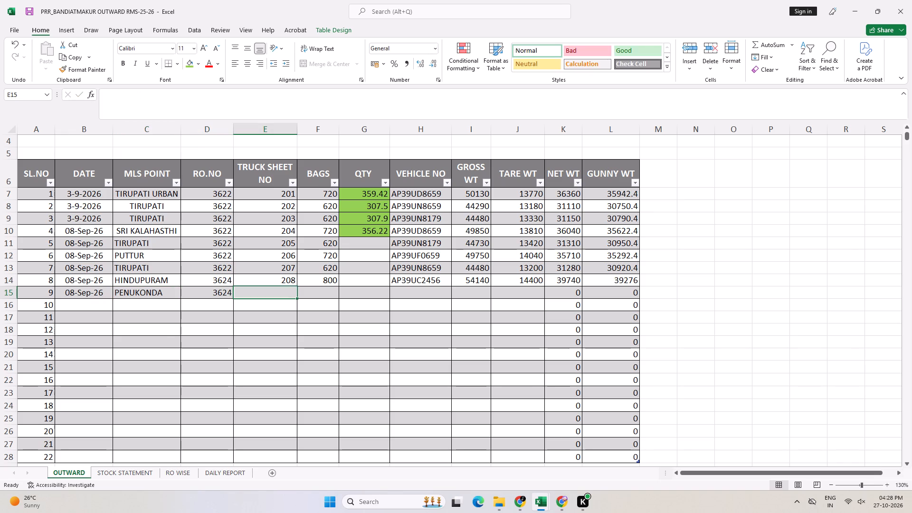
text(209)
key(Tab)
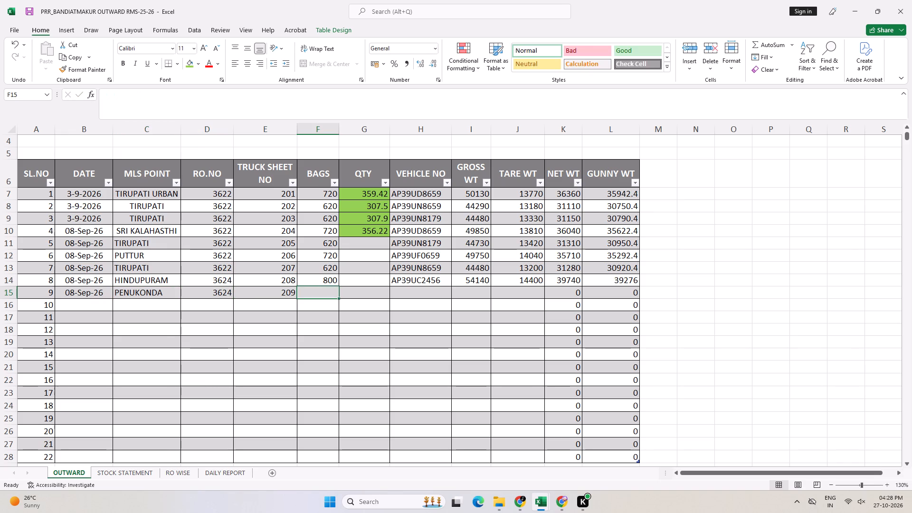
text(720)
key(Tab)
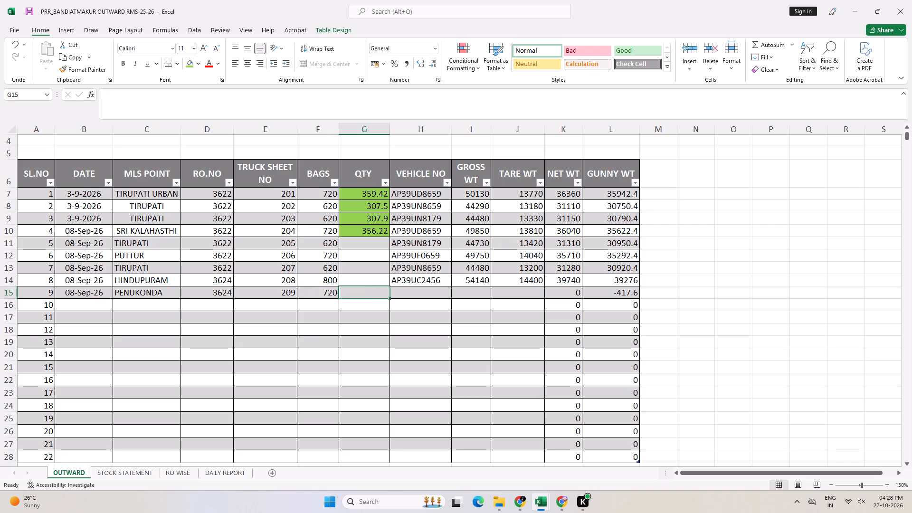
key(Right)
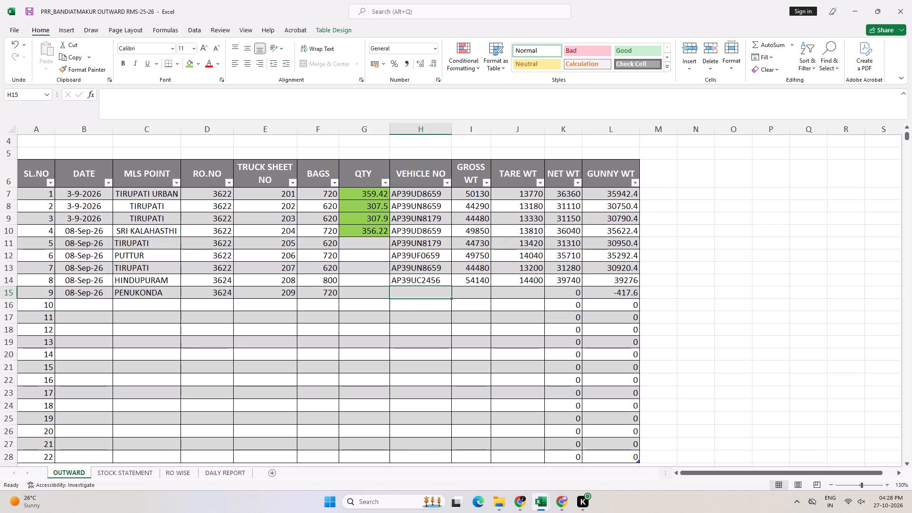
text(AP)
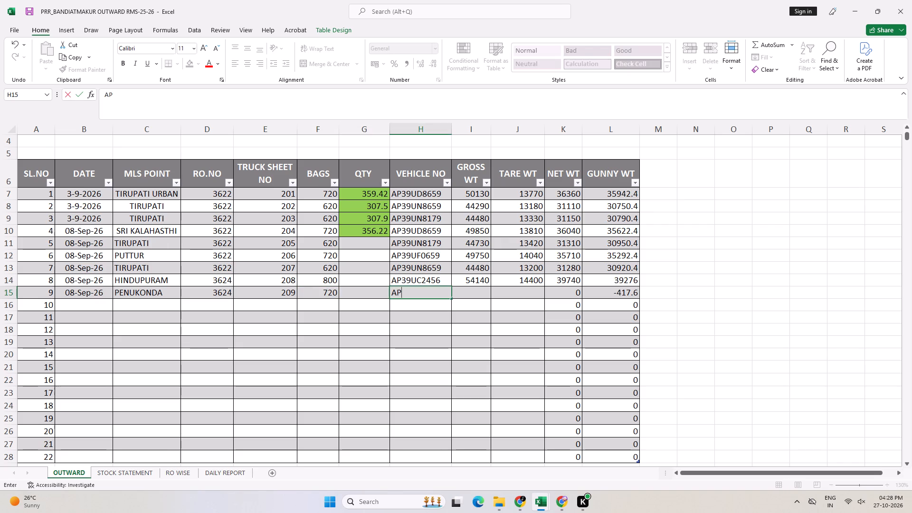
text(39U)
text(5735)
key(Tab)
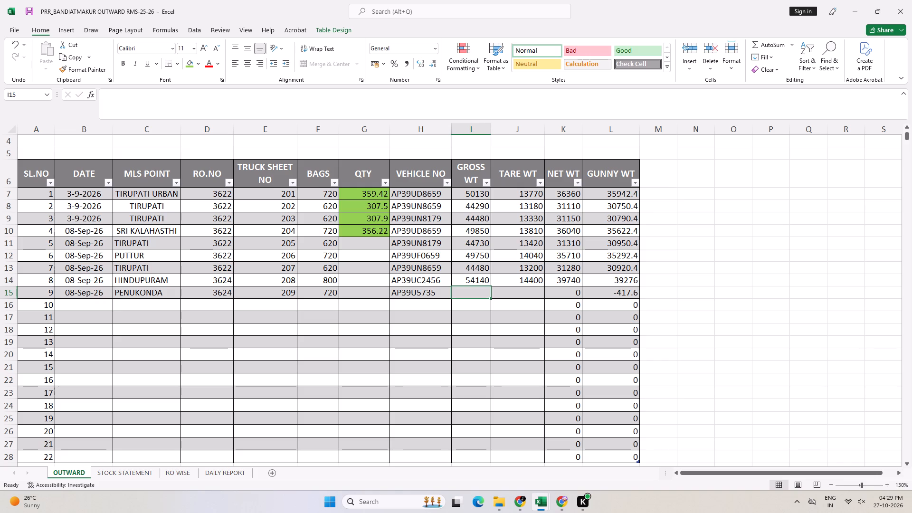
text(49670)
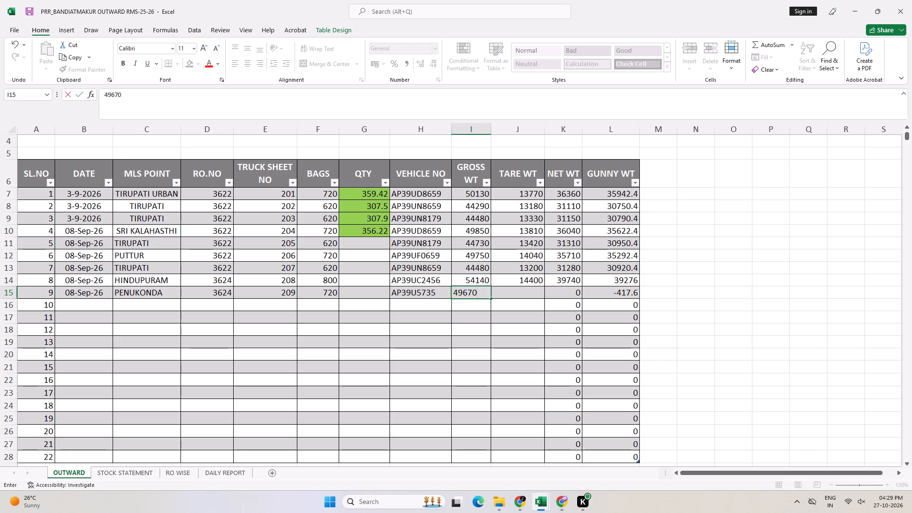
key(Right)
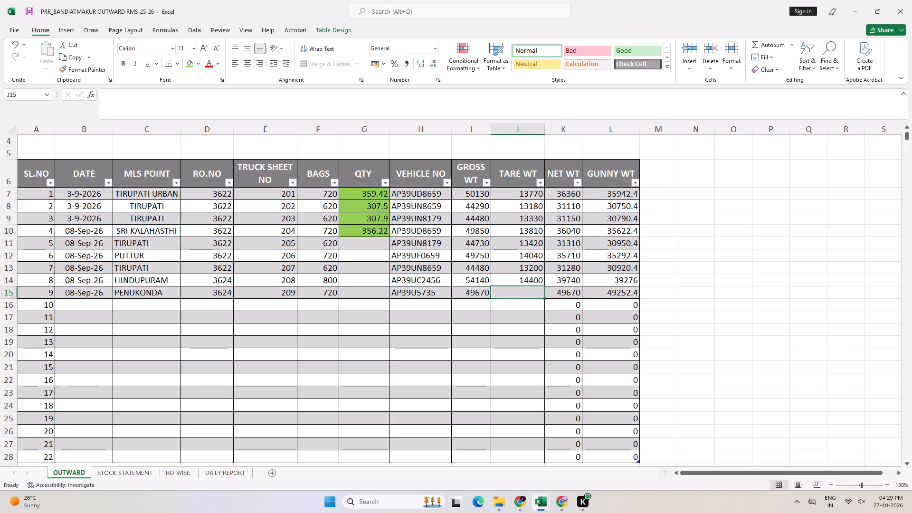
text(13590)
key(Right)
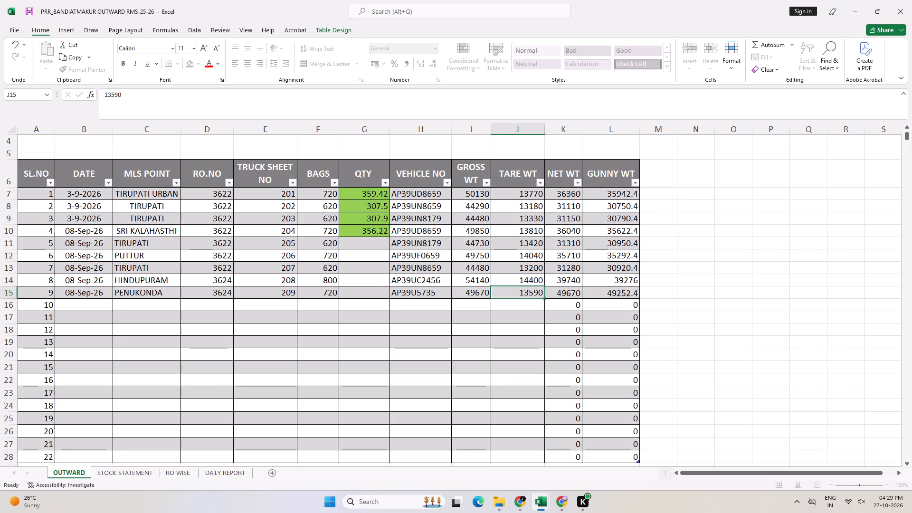
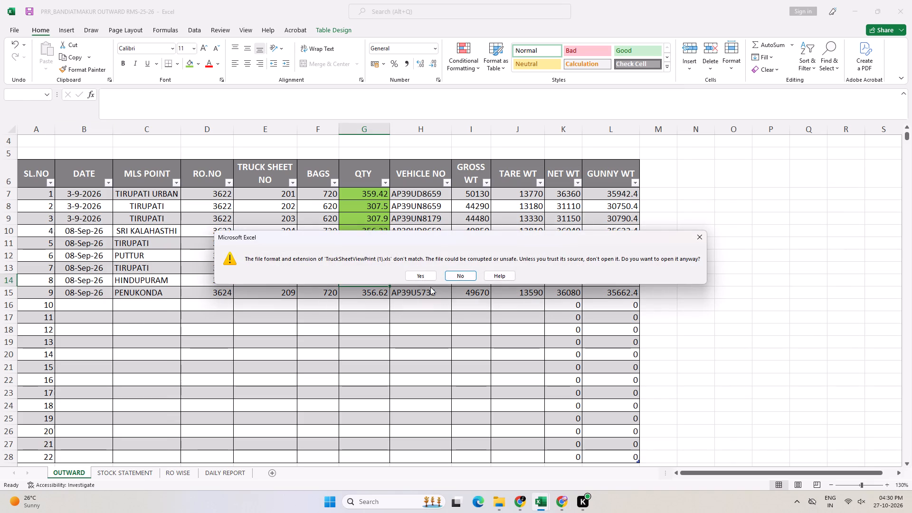
Open the TruckSheetViewPrint (1) workbook despite its file format mismatch and enable editing.
click(428, 278)
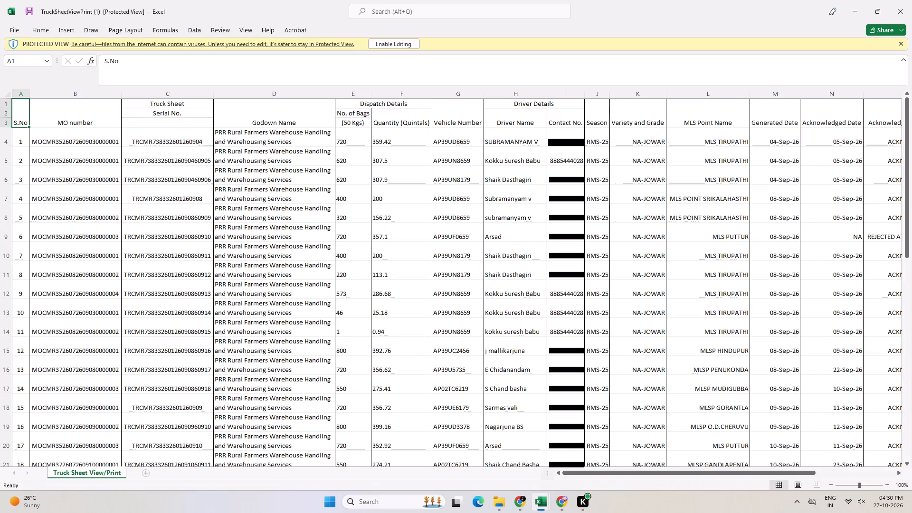
click(395, 41)
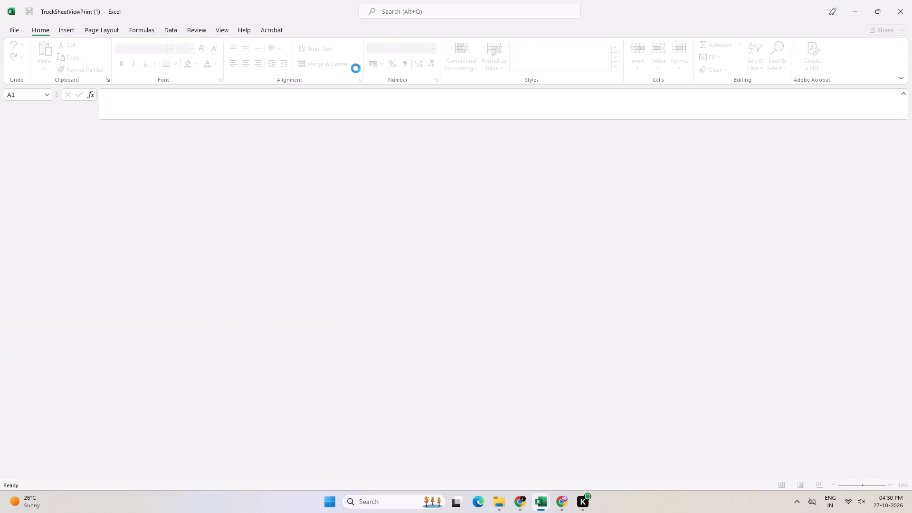
click(397, 171)
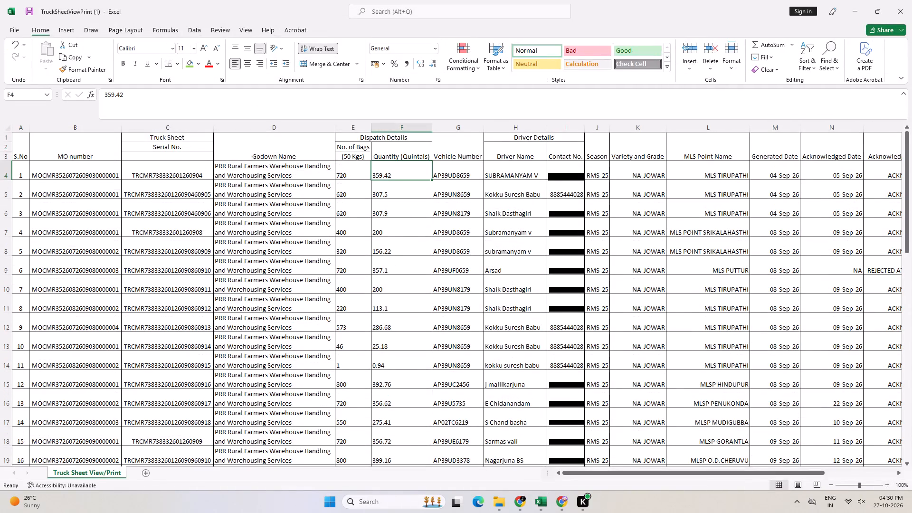
Check the blank quantities in the OUTWARD sheet against the truck sheet export, examining the MLS PUTTUR row's dates and acknowledgement status.
key(alt+Tab)
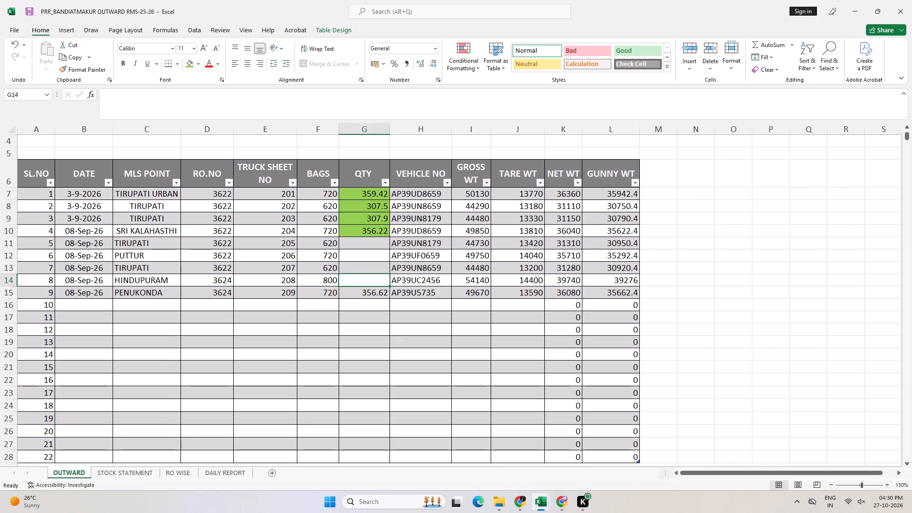
click(380, 248)
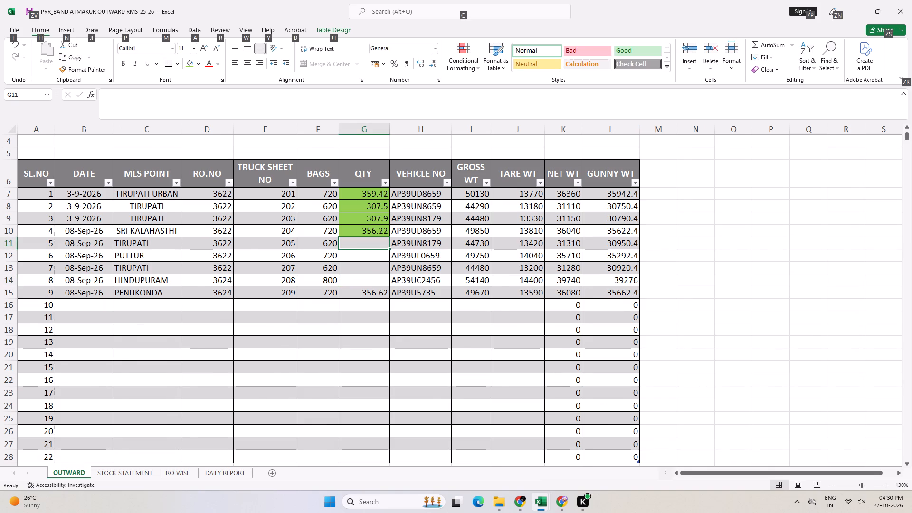
key(alt+Tab)
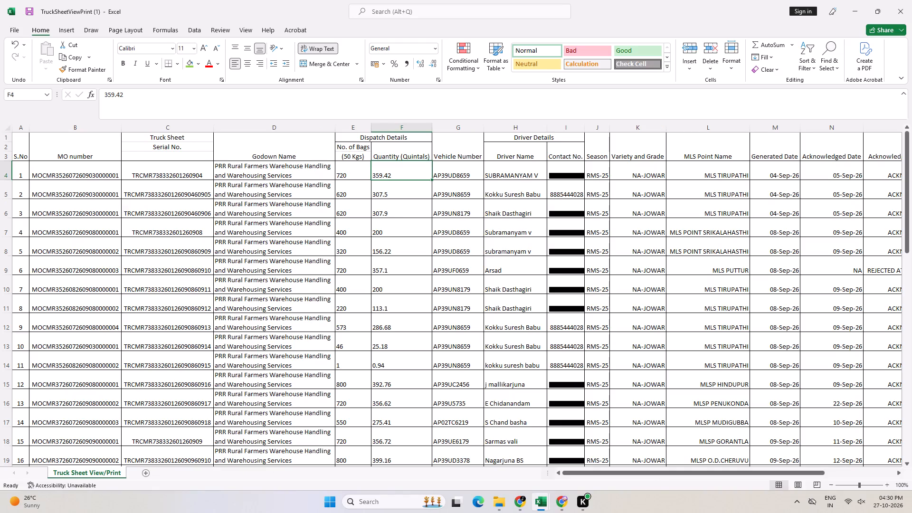
click(721, 205)
click(780, 229)
click(778, 265)
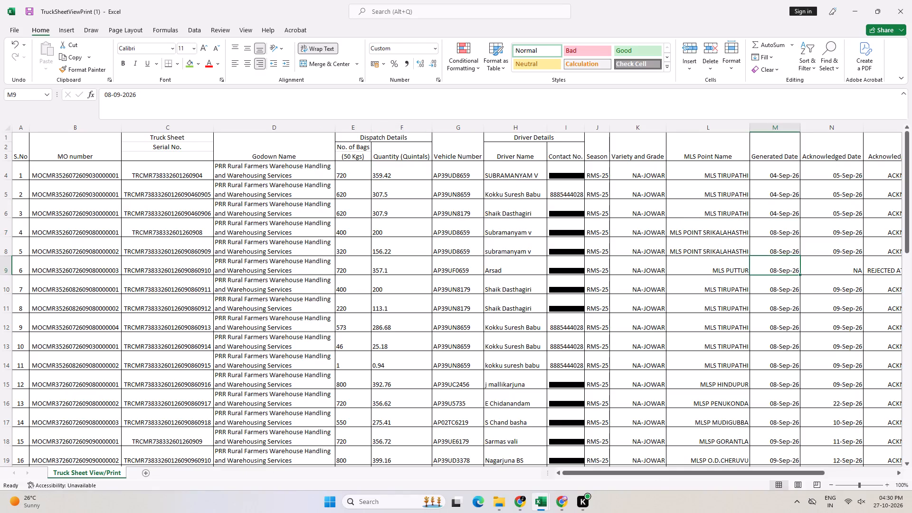
click(779, 279)
key(Right)
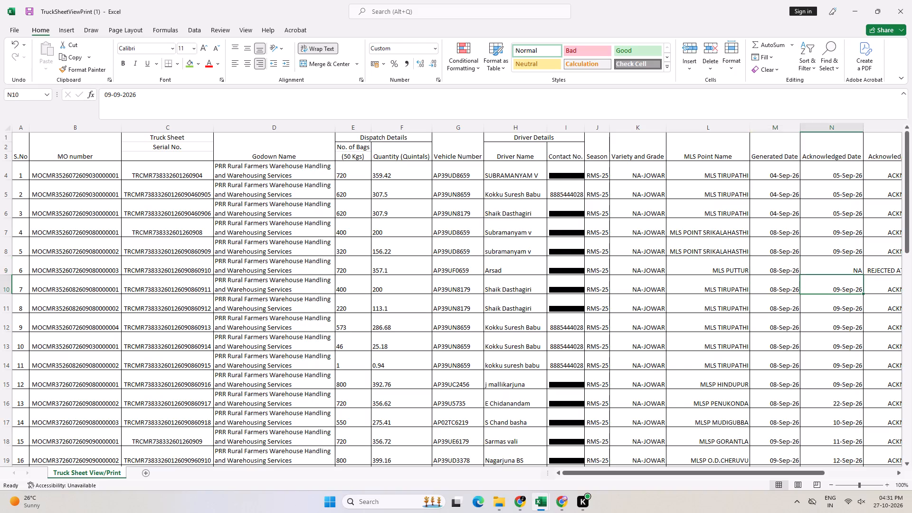
key(Left)
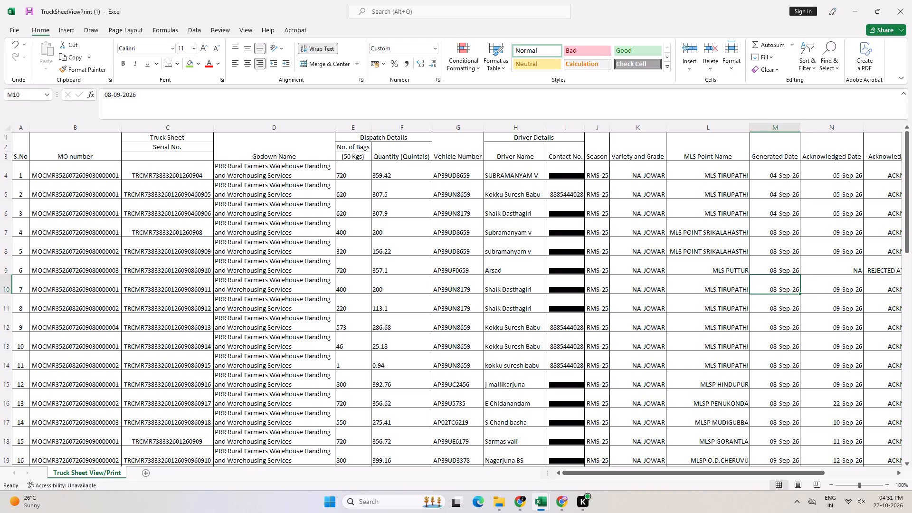
click(831, 266)
key(Right)
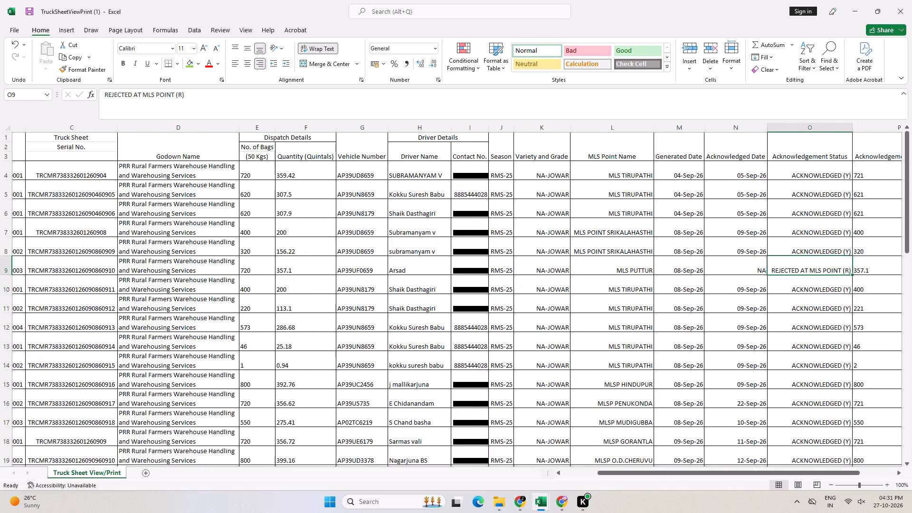
key(Right)
key(Right)
key(Left)
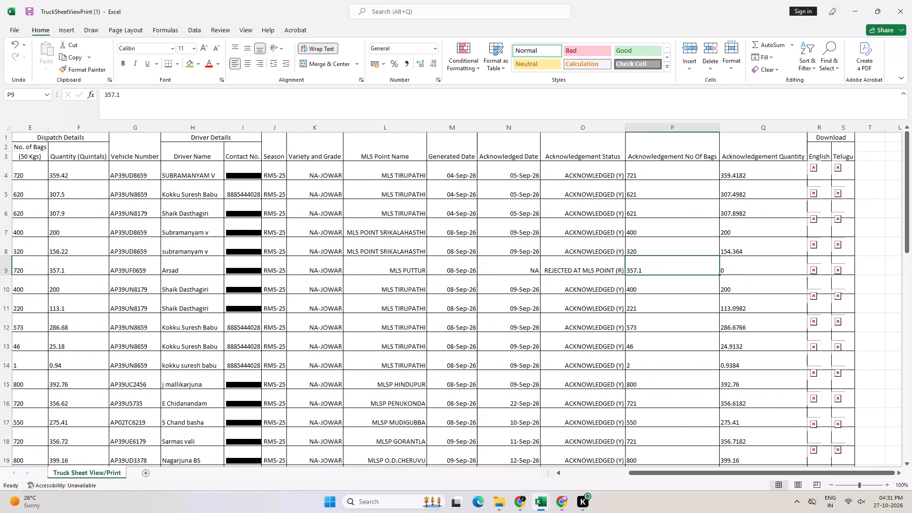
key(Left)
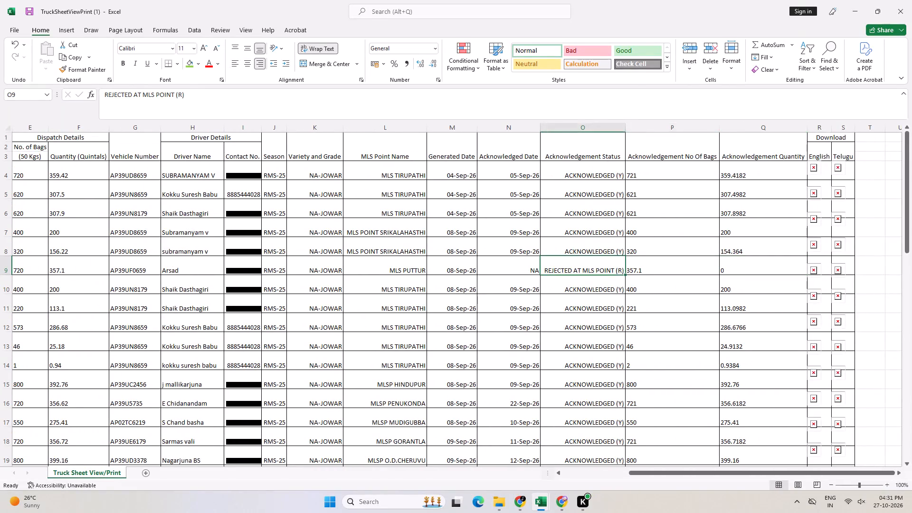
Add filters to the truck sheet export and exclude REJECTED AT MLS POINT (R) from Acknowledgement Status.
click(555, 147)
key(alt+d)
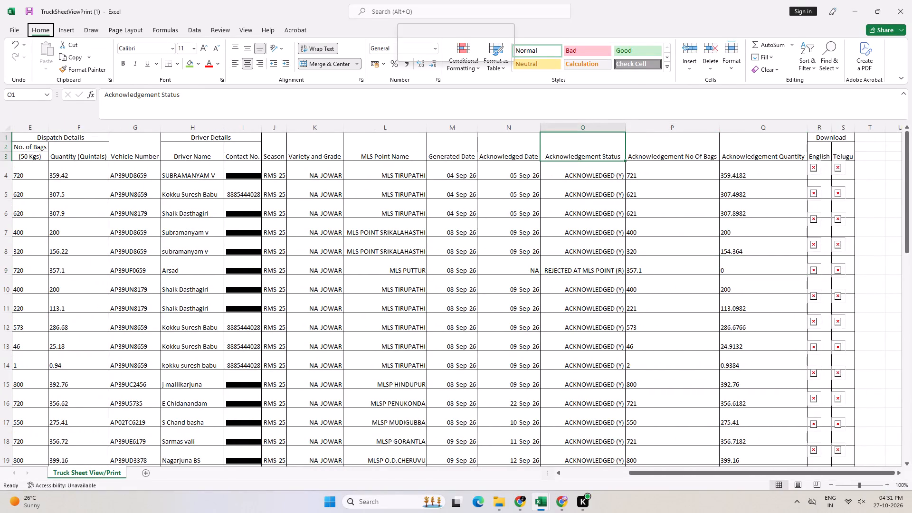
key(alt+f)
key(alt+f)
click(623, 139)
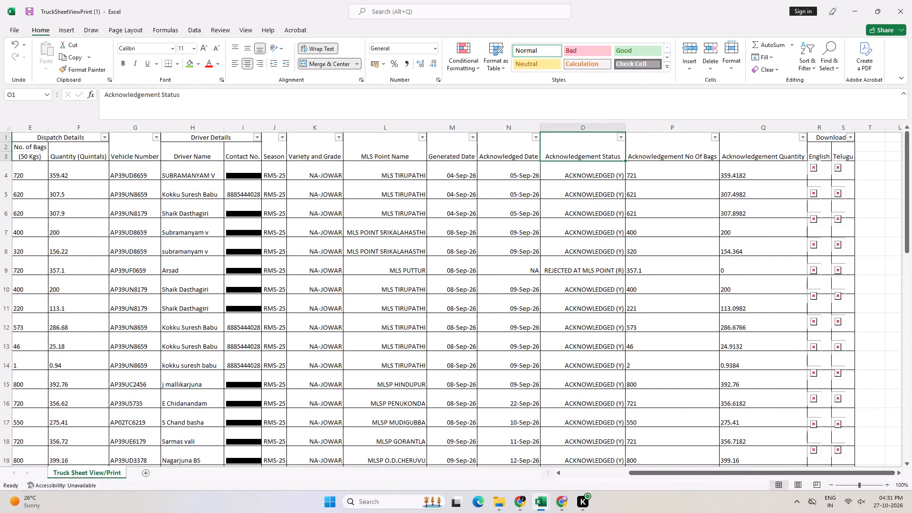
click(541, 266)
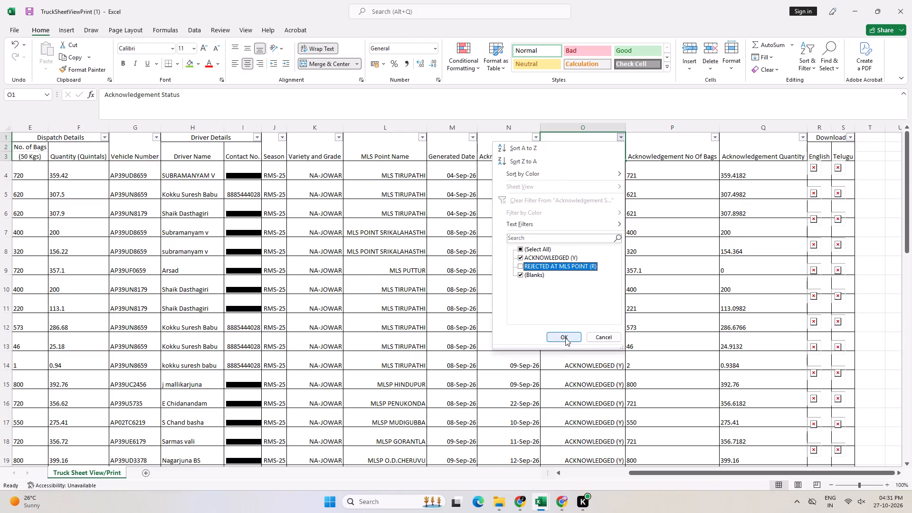
click(567, 336)
Review the filtered truck sheet rows across the MLS point, date, bag and quantity columns.
click(271, 212)
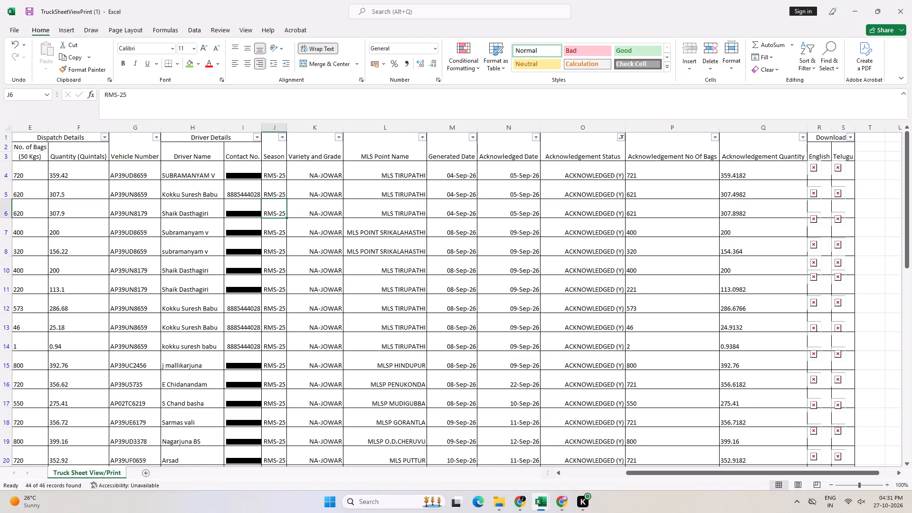
click(519, 248)
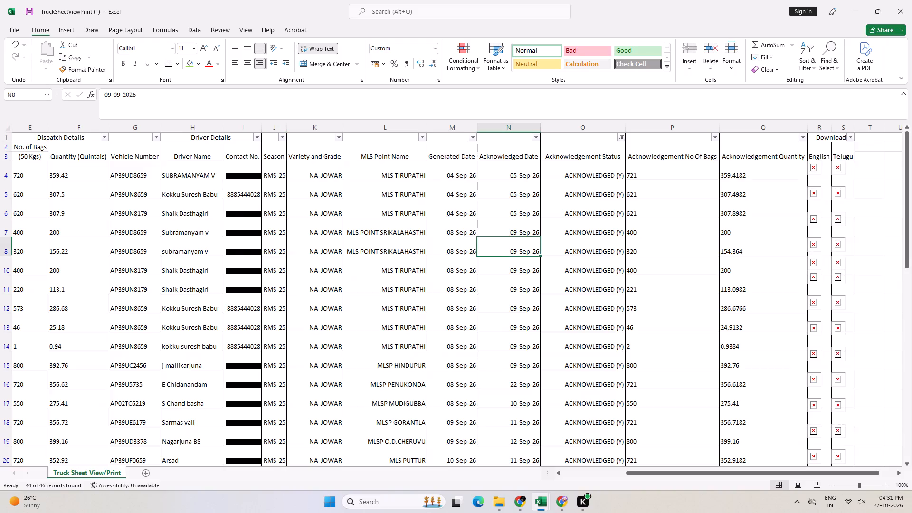
scroll(410, 274, up, 3)
click(347, 266)
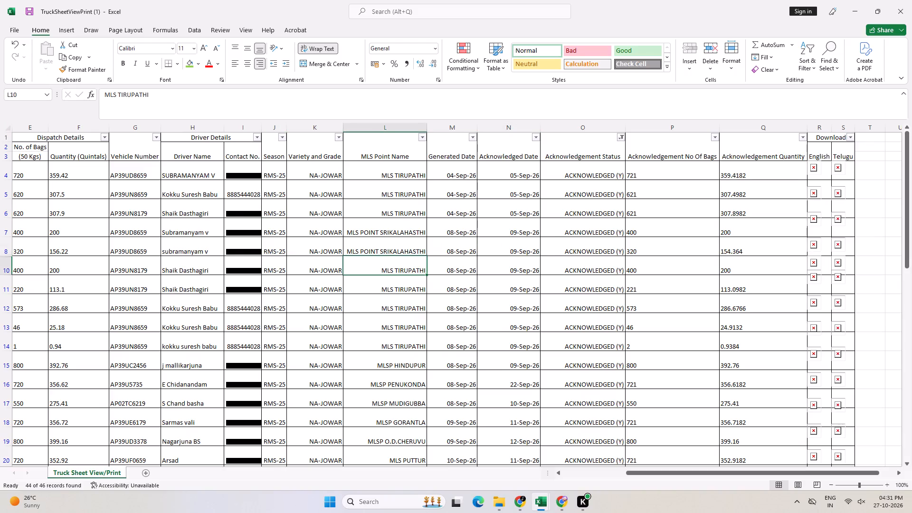
key(Left)
key(Left)
key(Left)
key(Left)
key(Left)
key(Left)
key(Left)
key(Left)
key(Left)
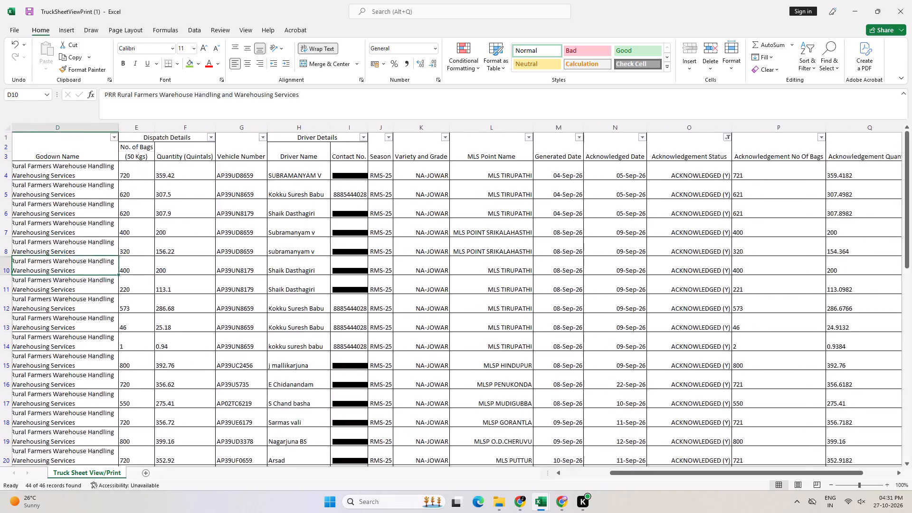
key(Left)
key(Left)
key(Right)
key(Right)
key(Right)
key(Right)
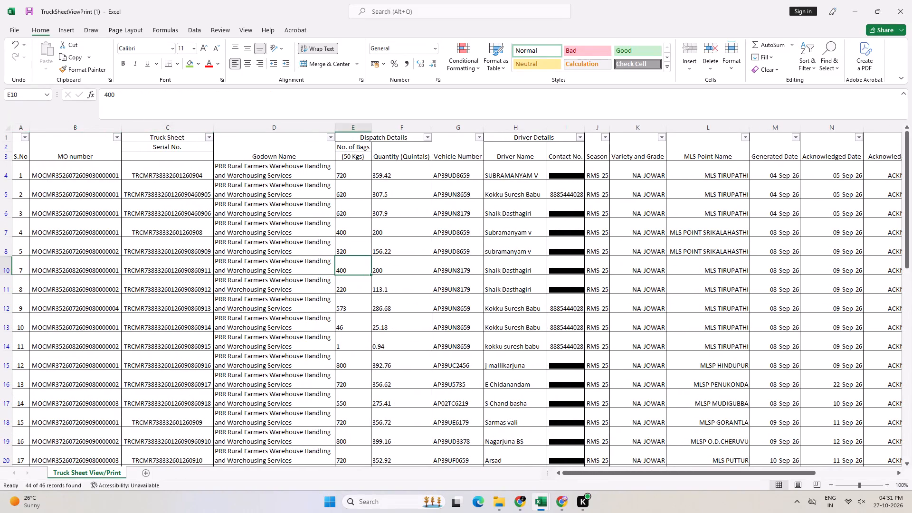
key(Right)
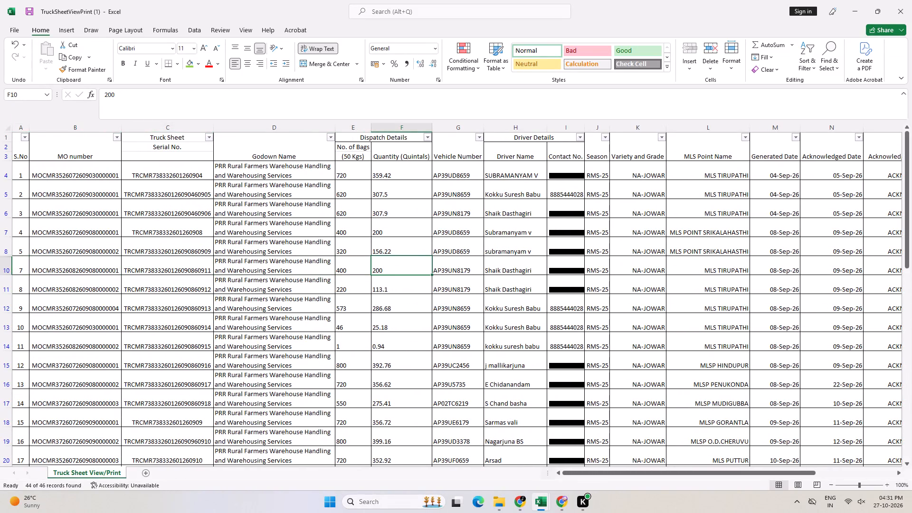
Sort the truck sheet export by Generated Date from oldest to newest.
click(797, 137)
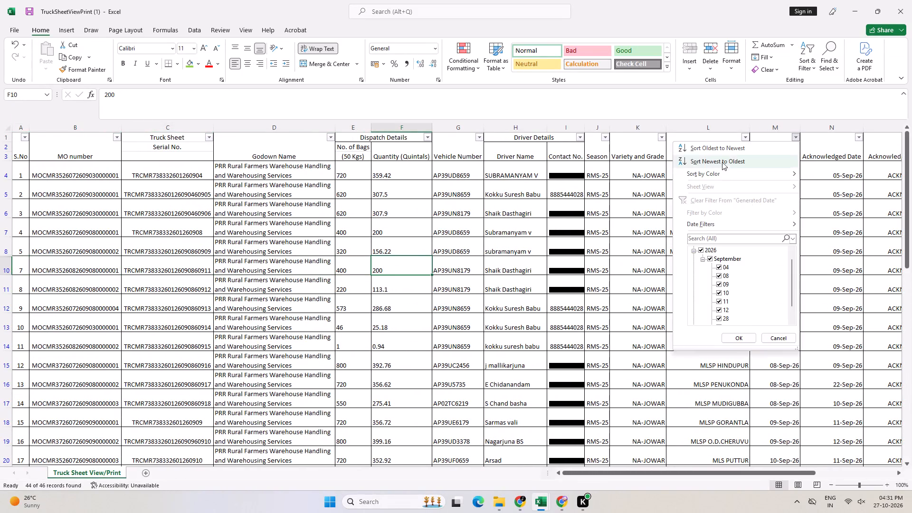
click(722, 149)
Check the first dispatch against the OUTWARD sheet and fill its quantity cell F4 in the truck sheet export with green.
click(799, 229)
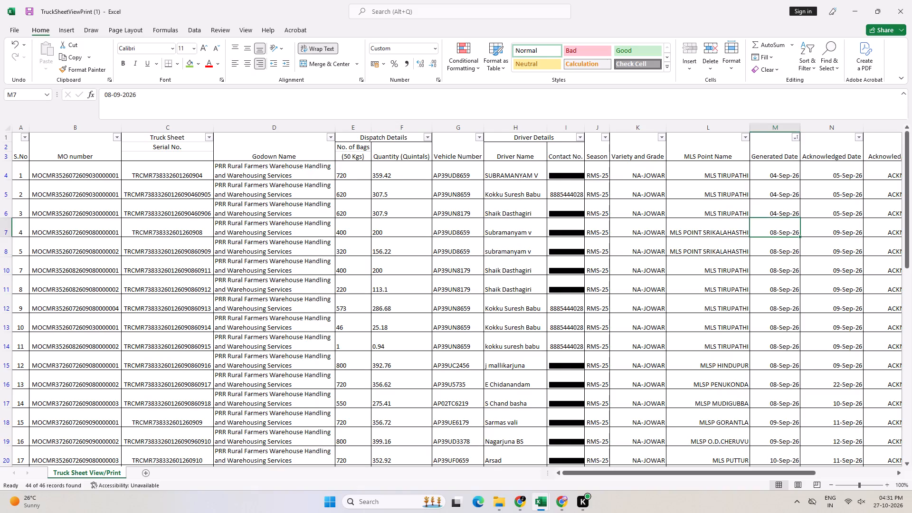
key(Up)
key(Up)
key(Up)
key(Left)
key(Left)
key(Left)
key(Left)
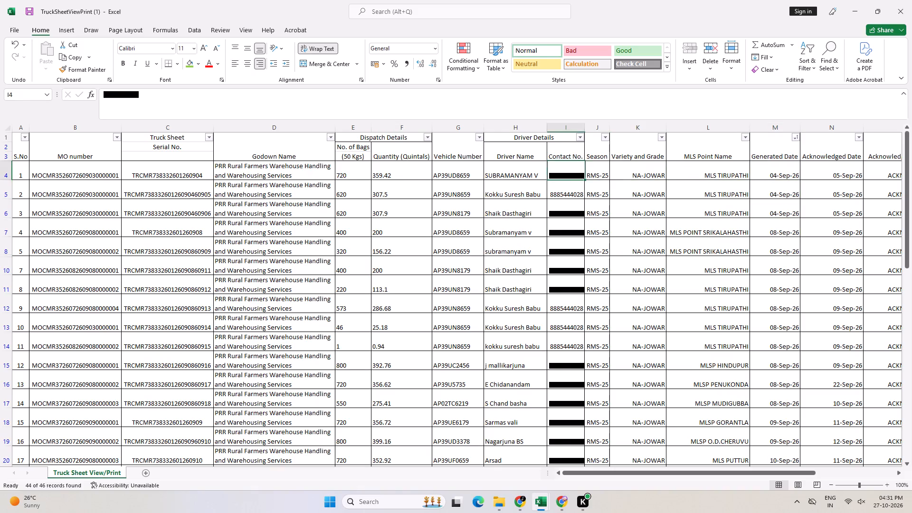
key(Left)
key(Left)
key(Left)
key(alt+Tab)
key(alt+Tab)
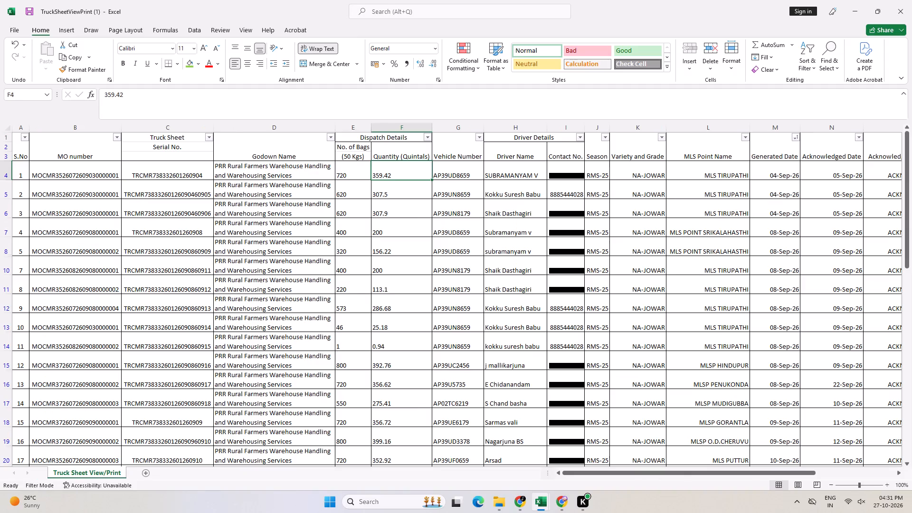
click(192, 65)
key(Down)
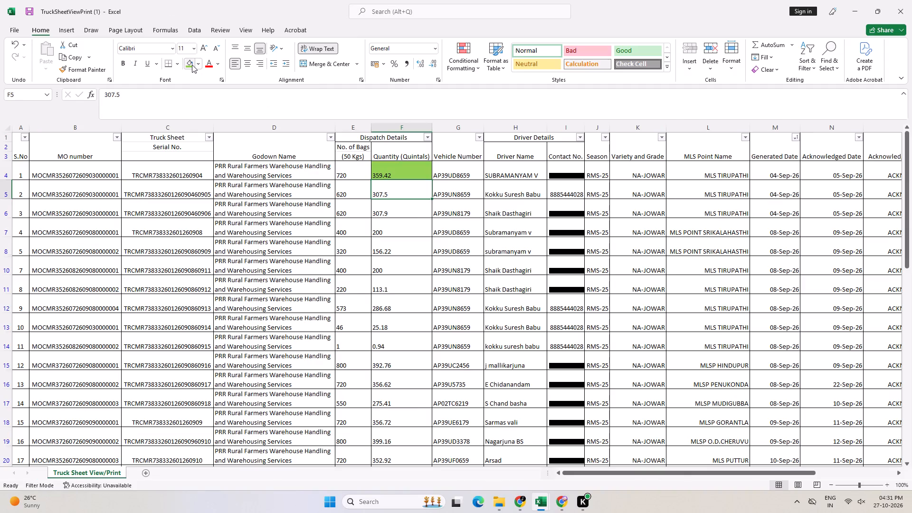
Compare the second and third dispatches with the OUTWARD sheet and fill quantity cells F5 and F6 in the export green.
key(alt+Tab)
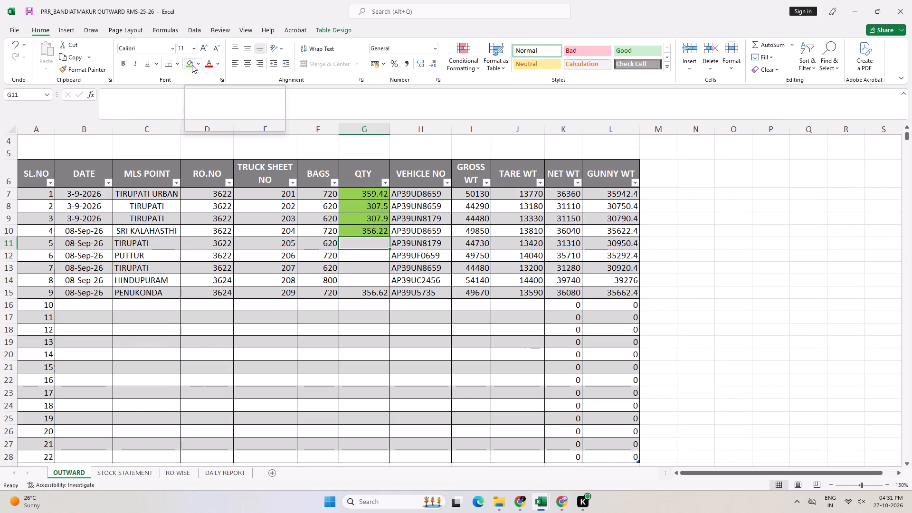
key(alt+Tab)
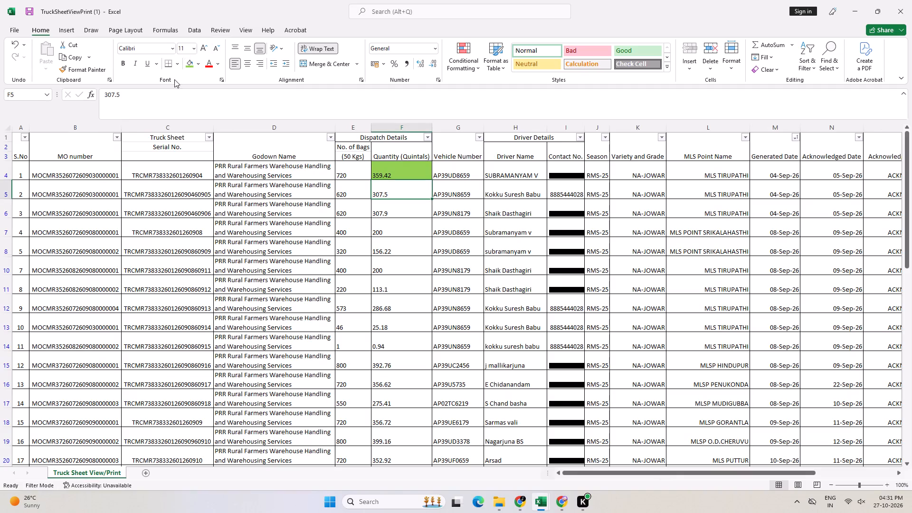
click(191, 66)
key(Down)
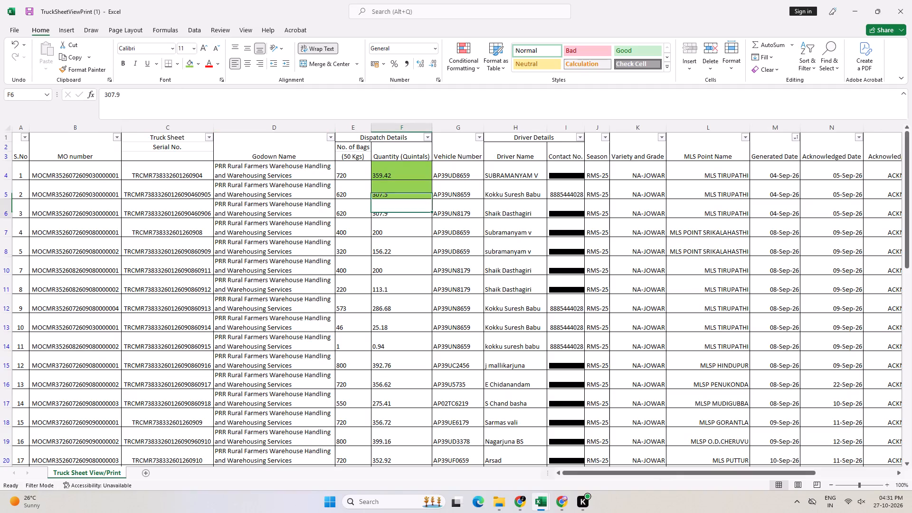
key(alt+Tab)
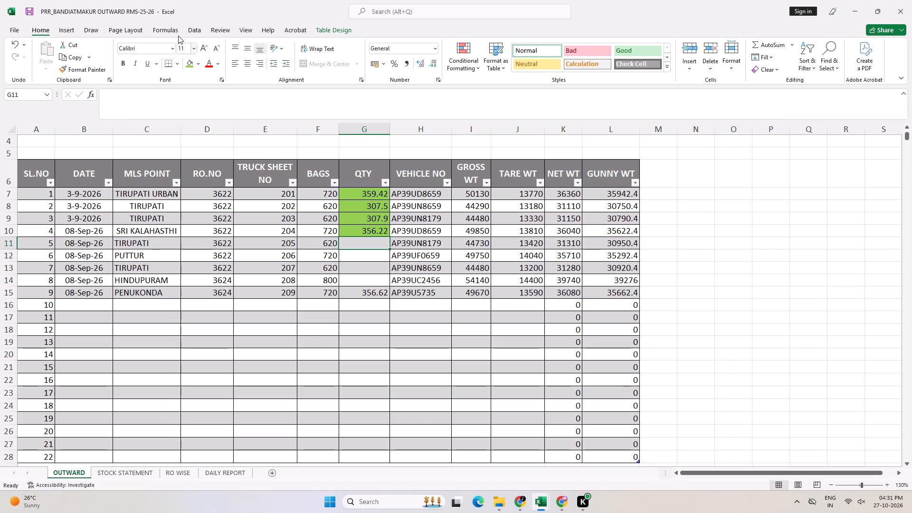
key(alt+Tab)
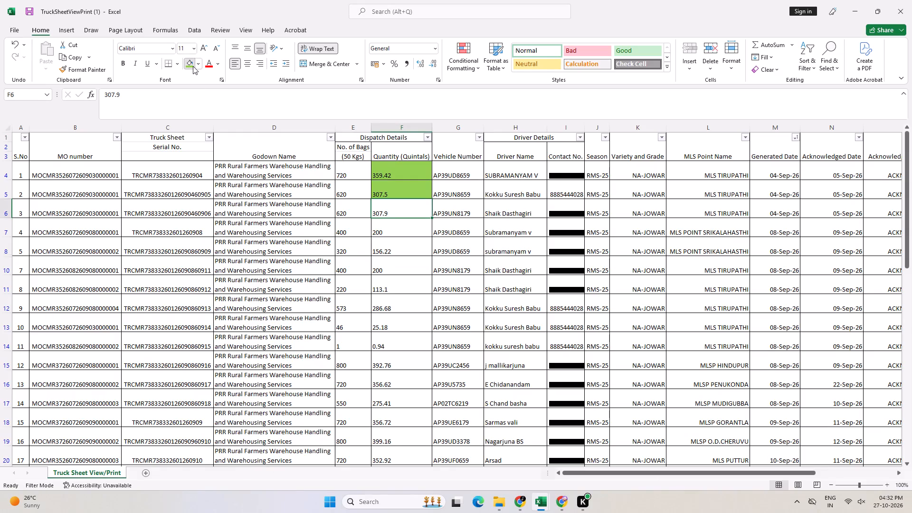
click(193, 66)
key(Down)
Check the two MLS POINT SRIKALAHASTHI quantities together against the OUTWARD sheet and fill cells F7 and F8 green.
key(alt+Tab)
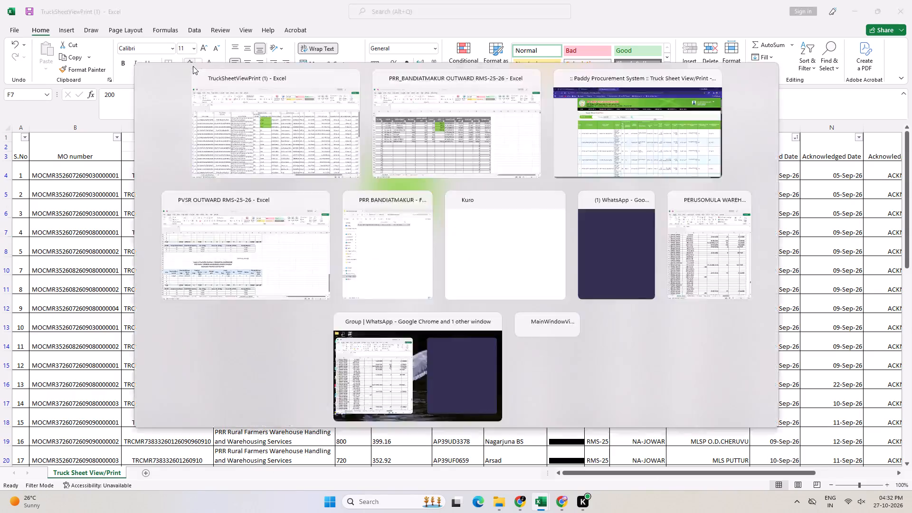
key(alt+Tab)
key(shift+Down)
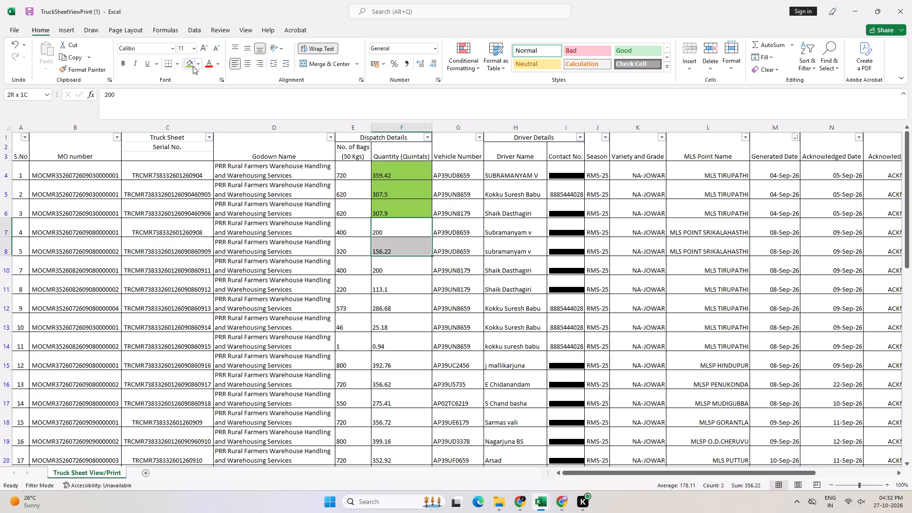
click(191, 65)
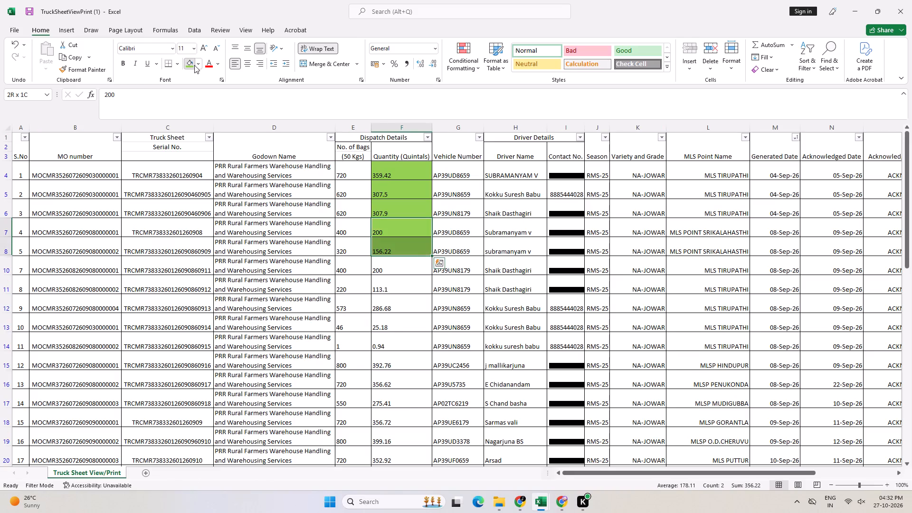
key(Down)
key(Down)
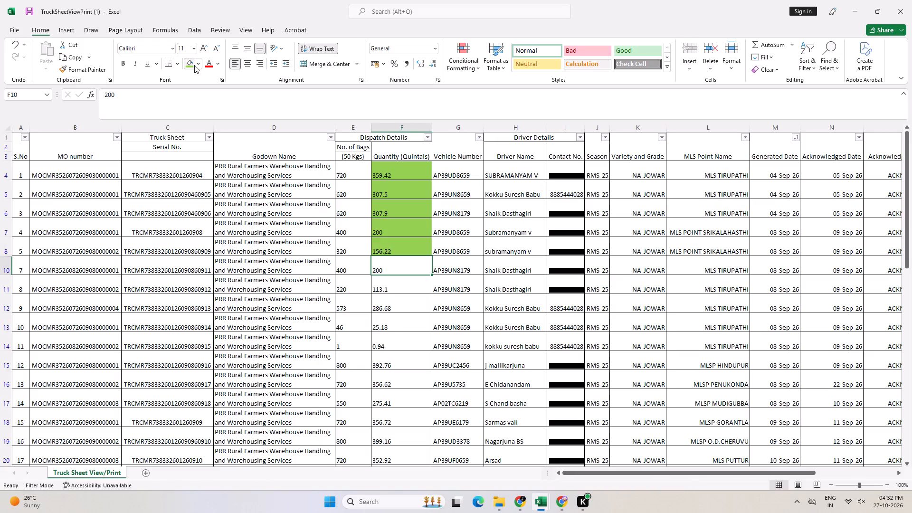
Add up export quantities F10 and F11, enter 313.1 as QTY in OUTWARD cell G11, and fill all three cells green.
key(shift+Down)
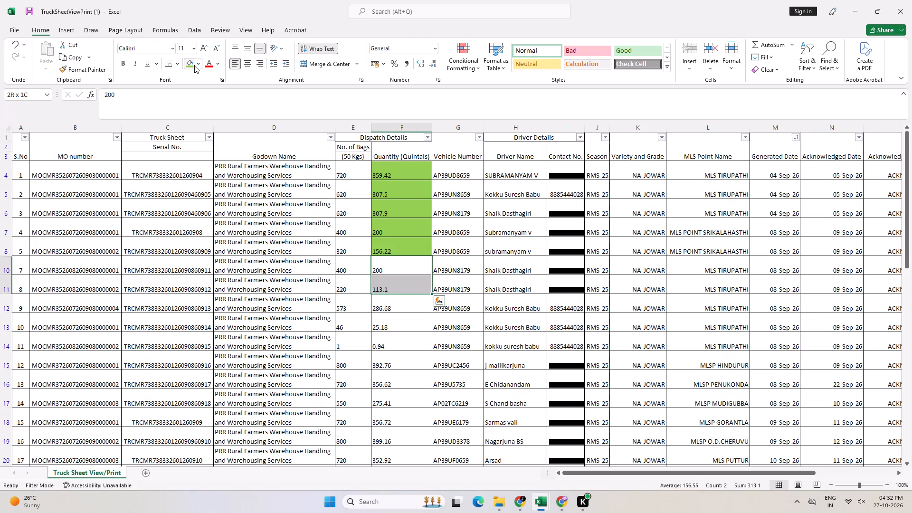
key(alt+Tab)
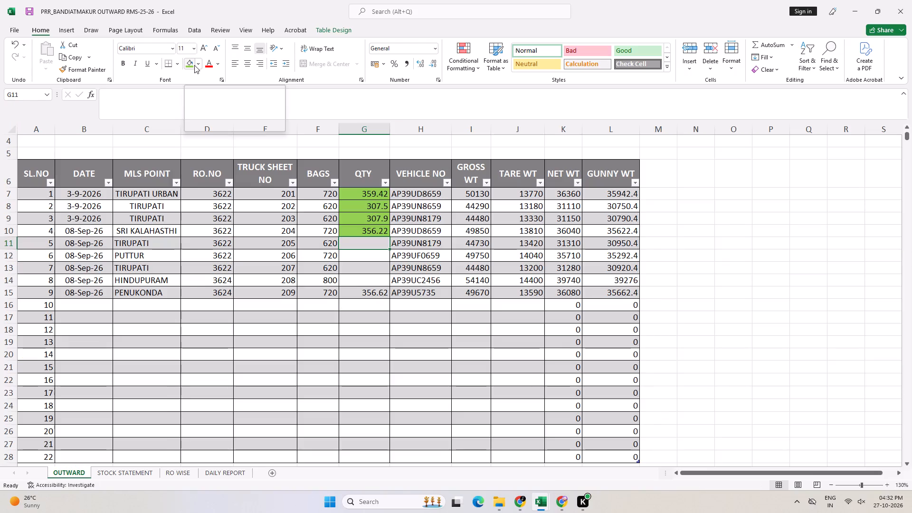
text(313.1)
key(Return)
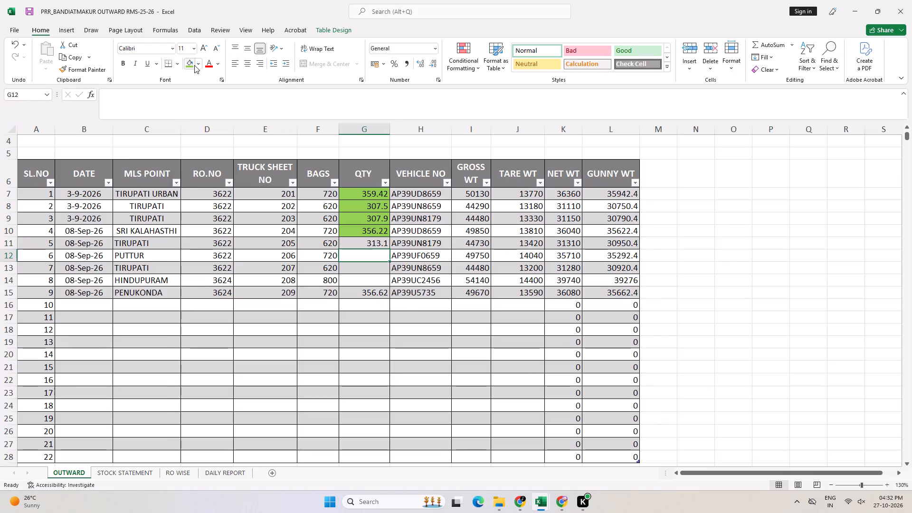
key(Up)
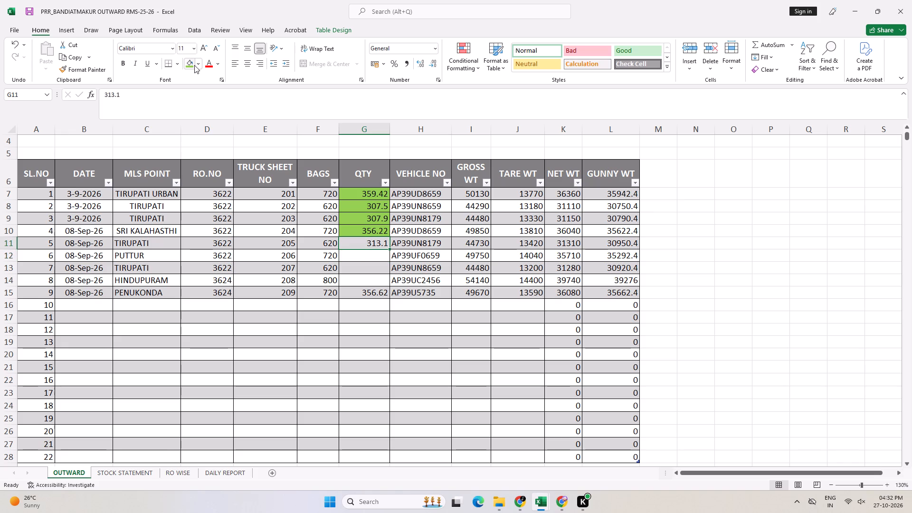
click(188, 62)
key(alt+Tab)
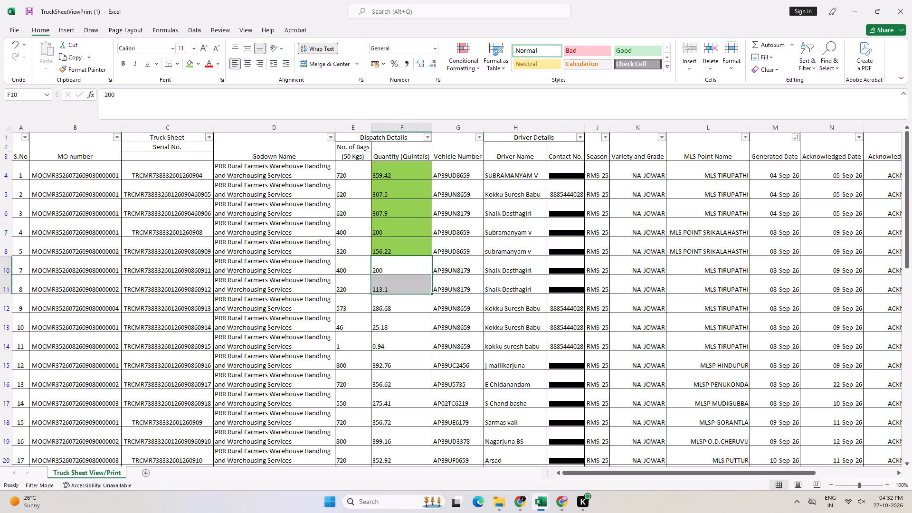
click(191, 65)
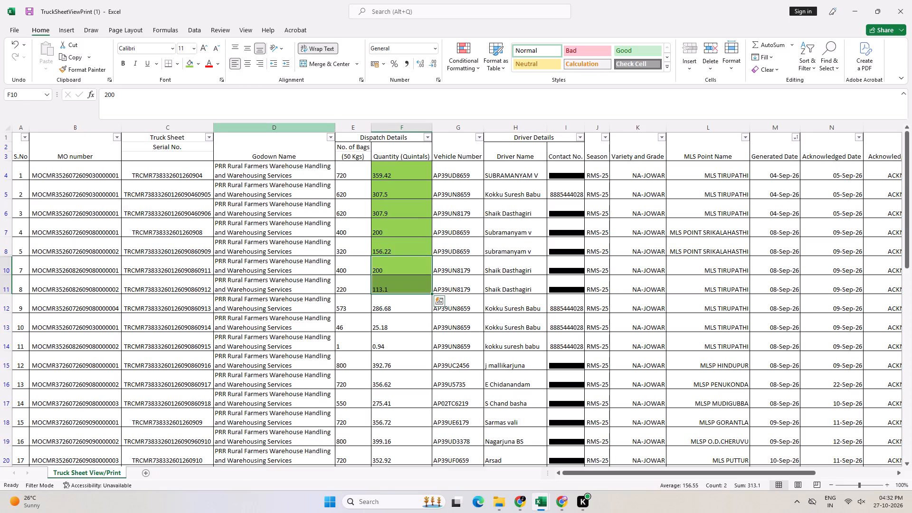
key(Down)
key(Down)
key(shift+Down)
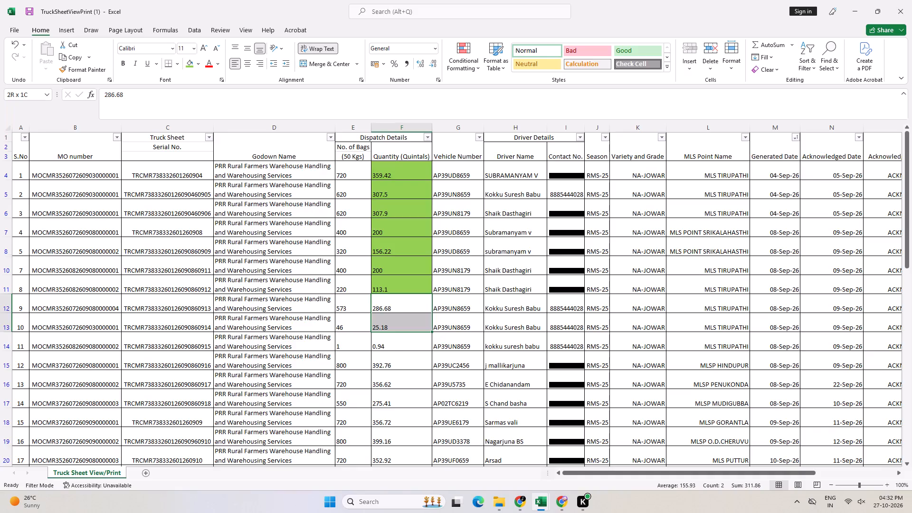
key(alt+Tab)
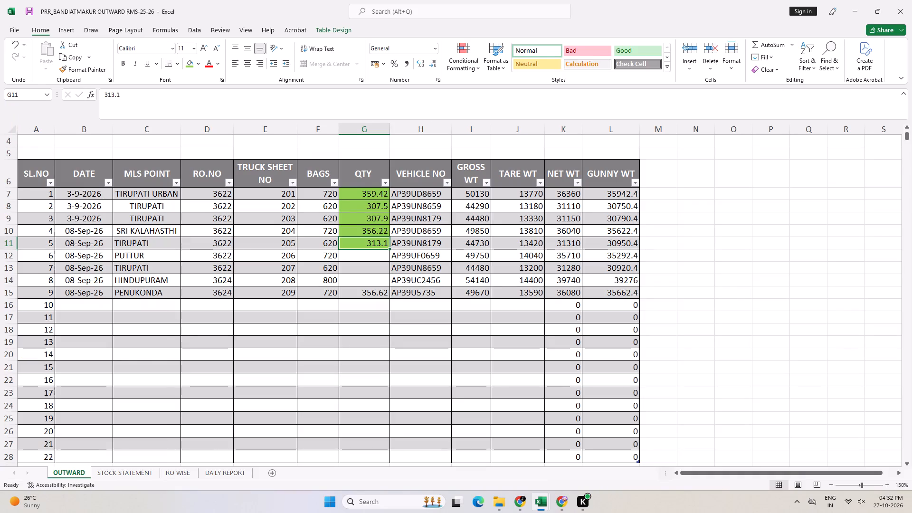
click(370, 255)
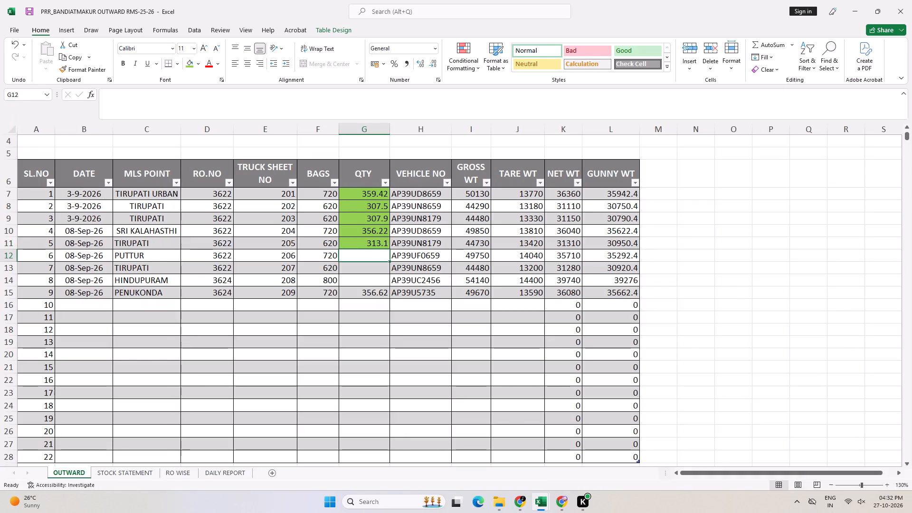
key(alt+Tab)
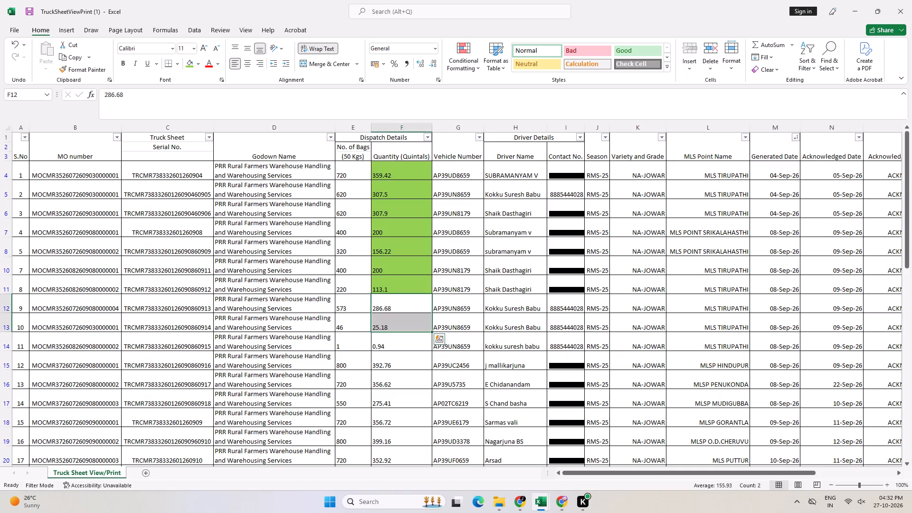
click(404, 305)
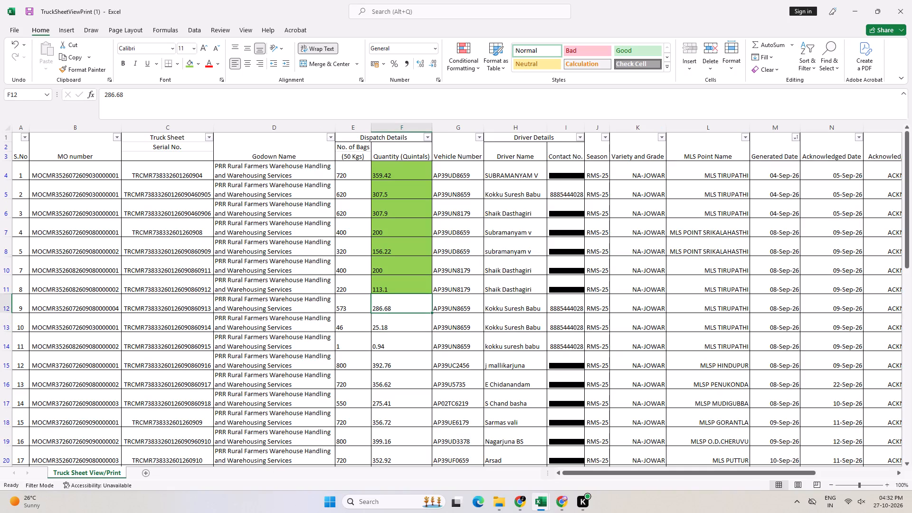
key(shift+Down)
key(shift+Down)
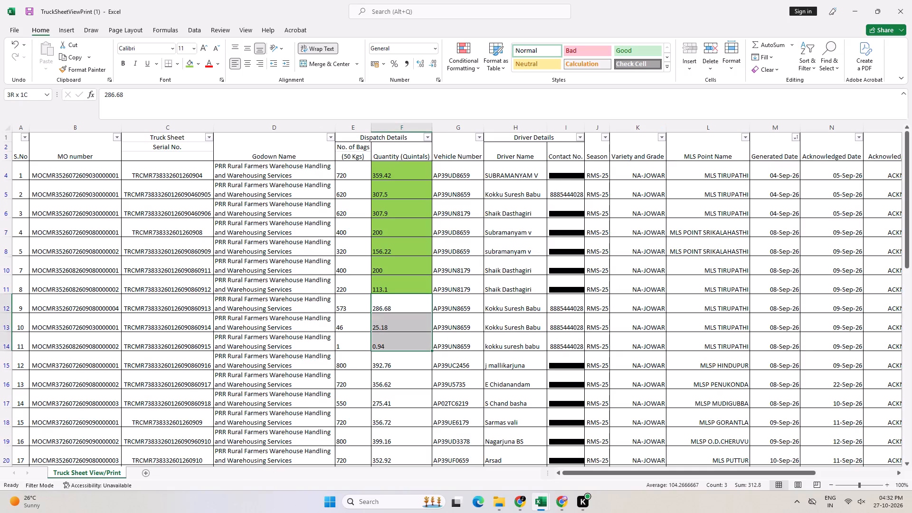
key(alt+Tab)
key(Down)
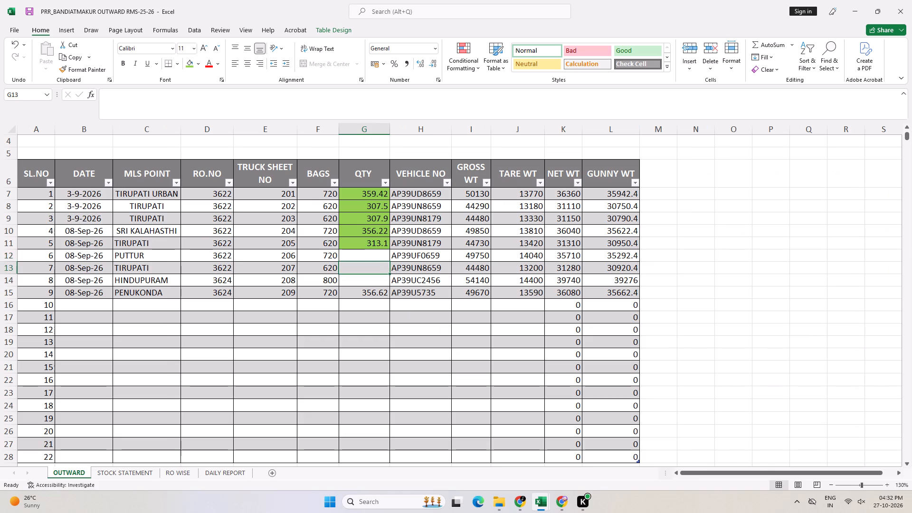
text(312.)
text(80)
key(Return)
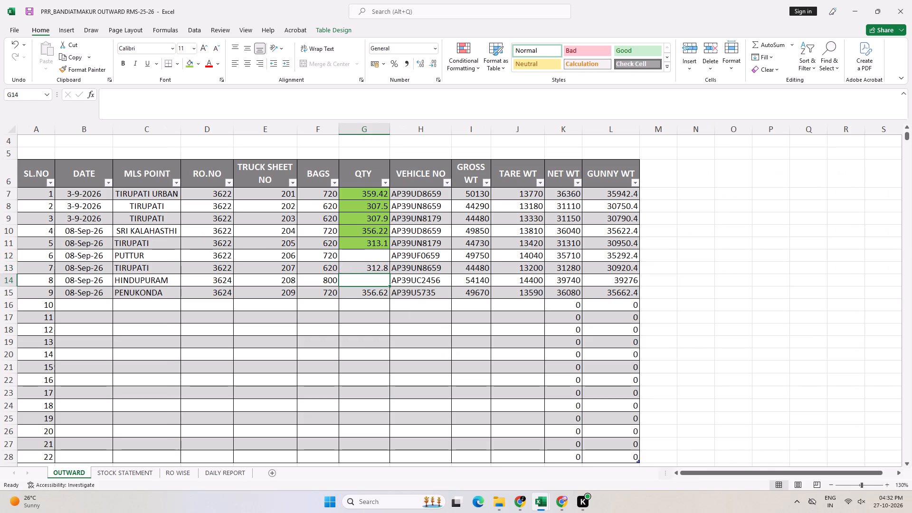
key(Up)
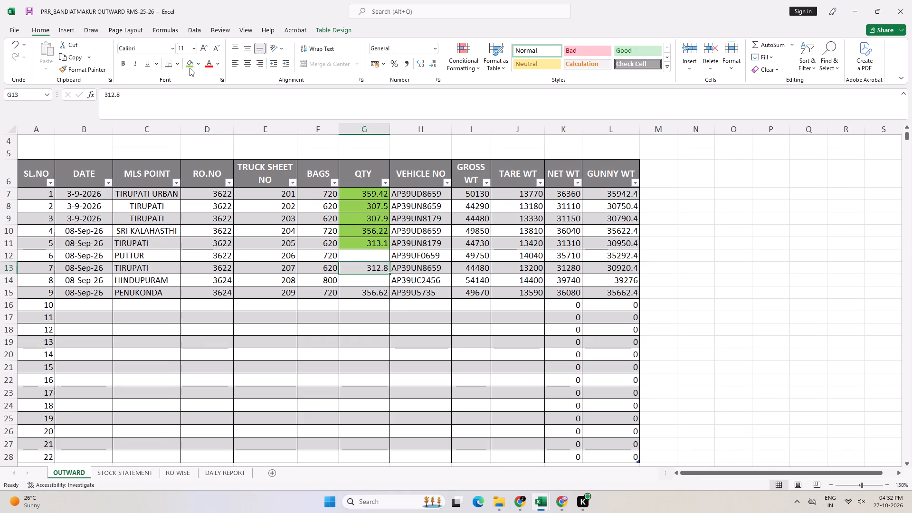
click(191, 66)
key(alt+Tab)
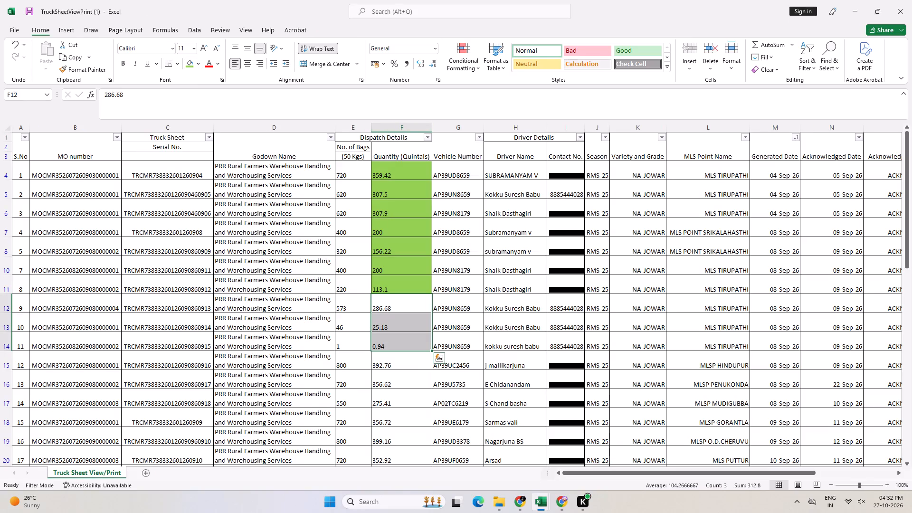
click(191, 60)
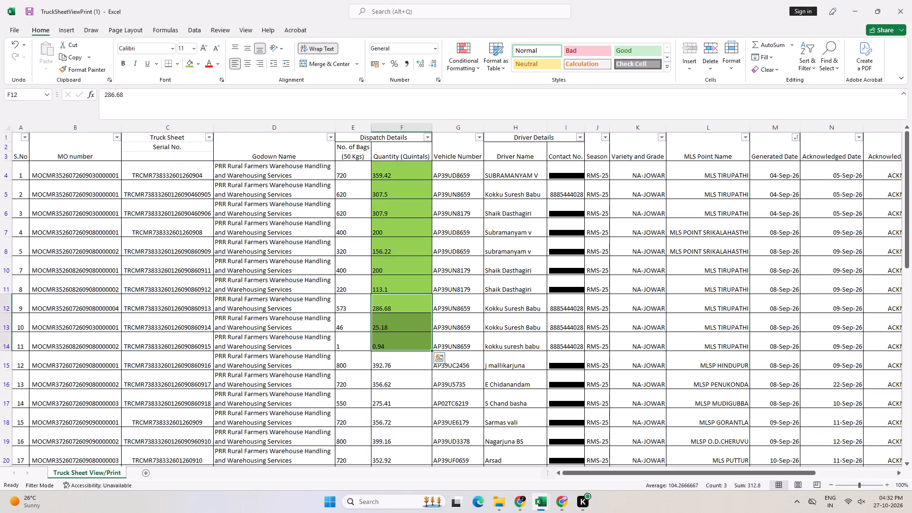
Enter the HINDUPURAM quantity 392.76 in OUTWARD cell G14 and fill it and export cell F15 green.
click(389, 369)
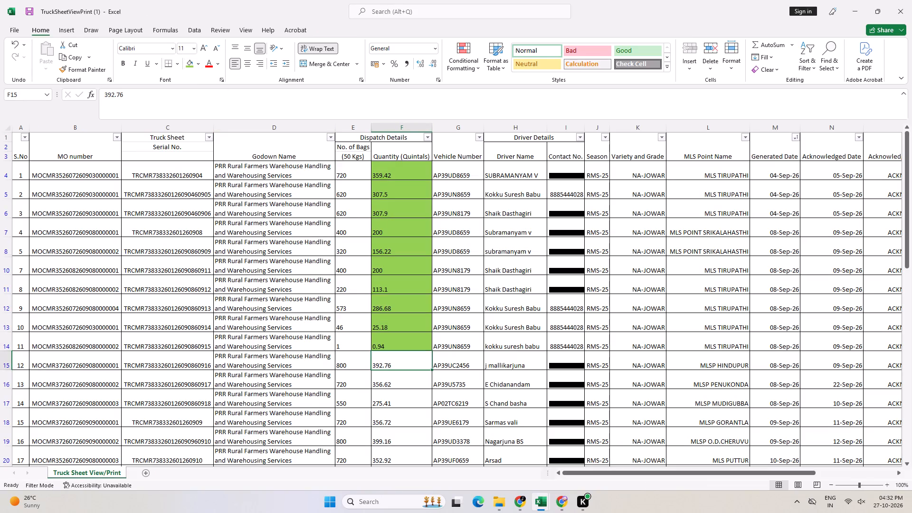
key(alt+Tab)
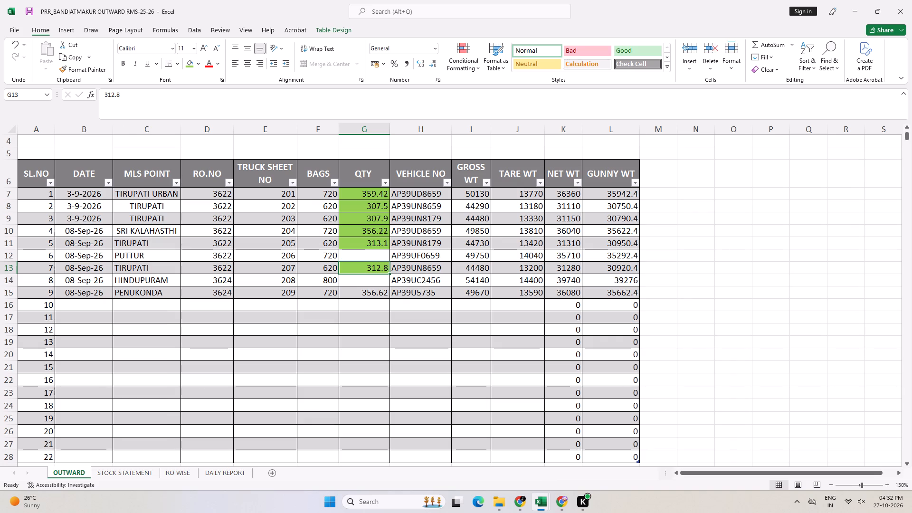
click(374, 285)
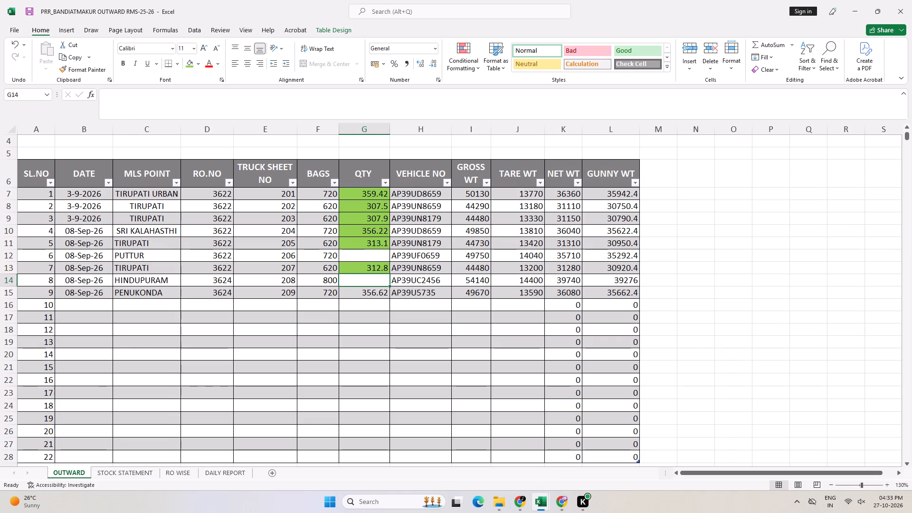
text(392.76)
key(Return)
click(369, 280)
click(192, 61)
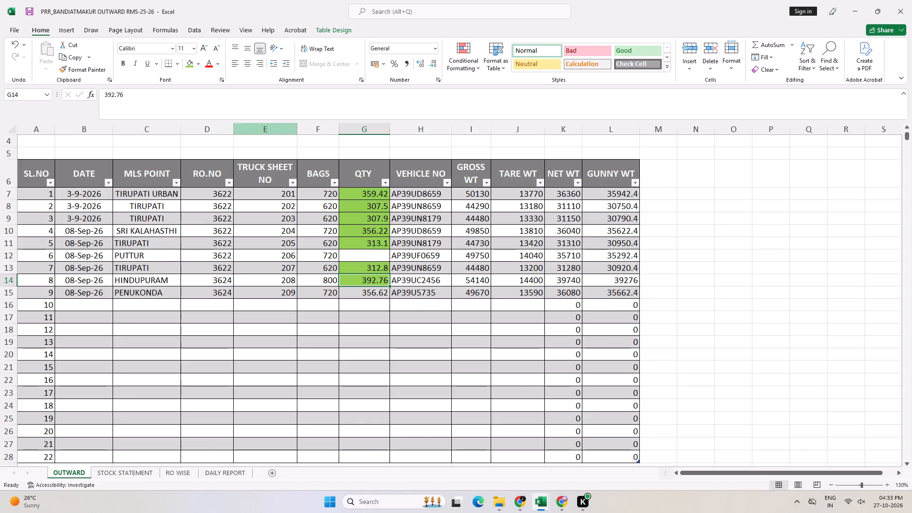
key(alt+Tab)
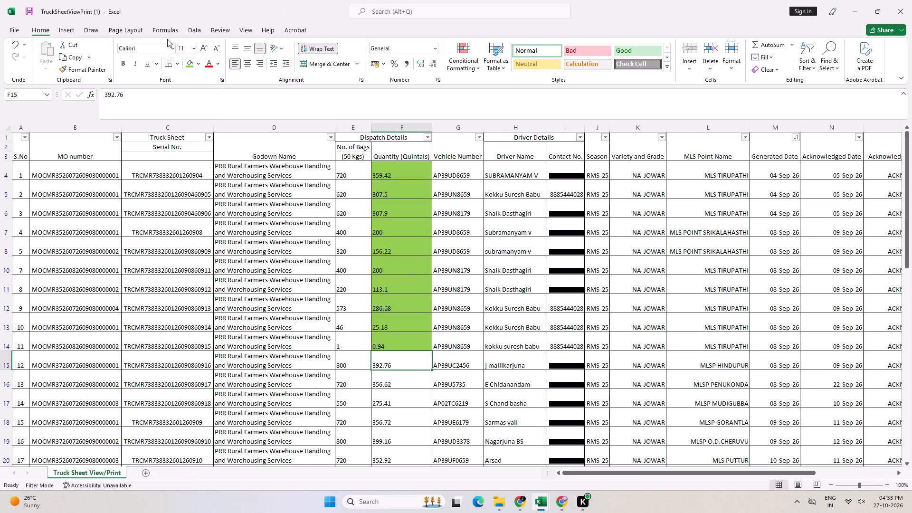
click(187, 66)
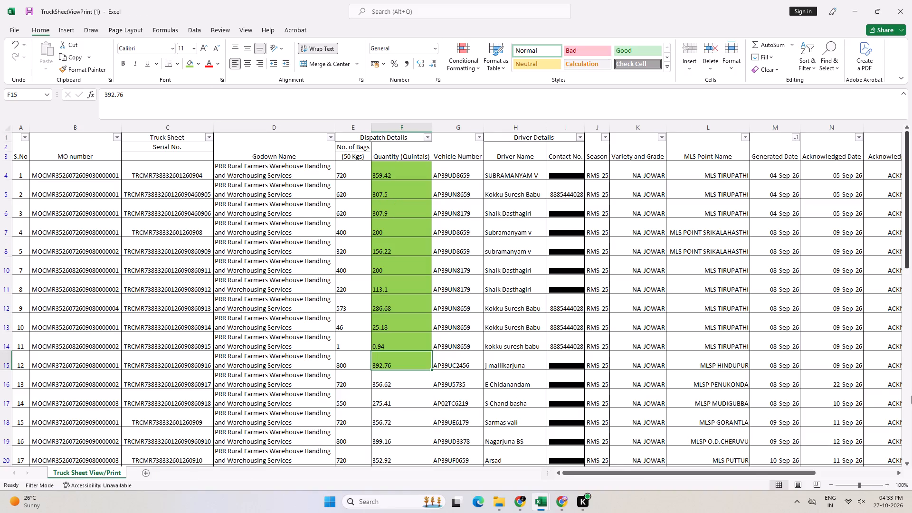
Compare the PENUKONDA quantity in both workbooks and fill export cell F16 and OUTWARD cell G15 green.
key(alt+Tab)
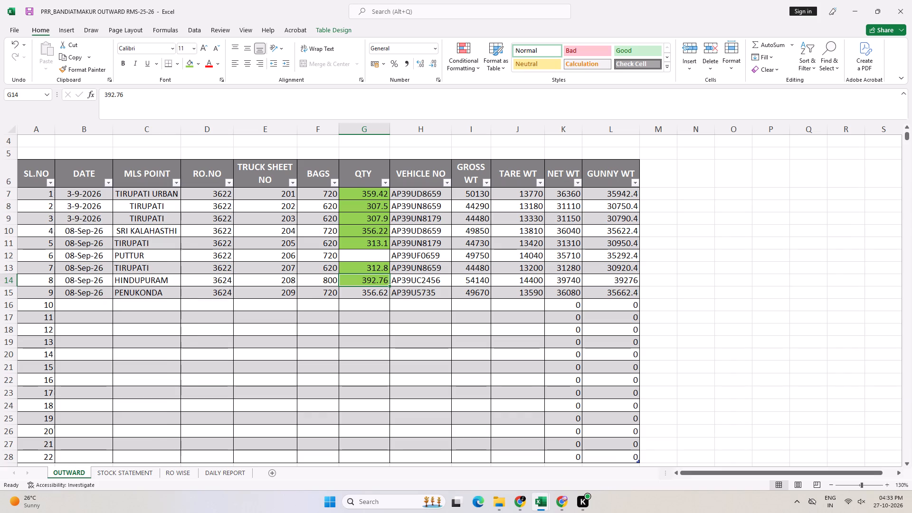
click(368, 296)
key(alt+Tab)
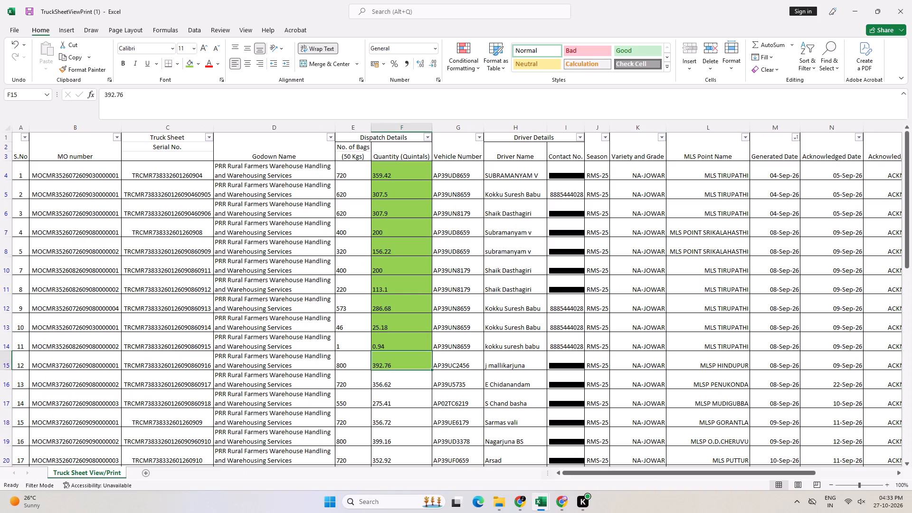
click(399, 383)
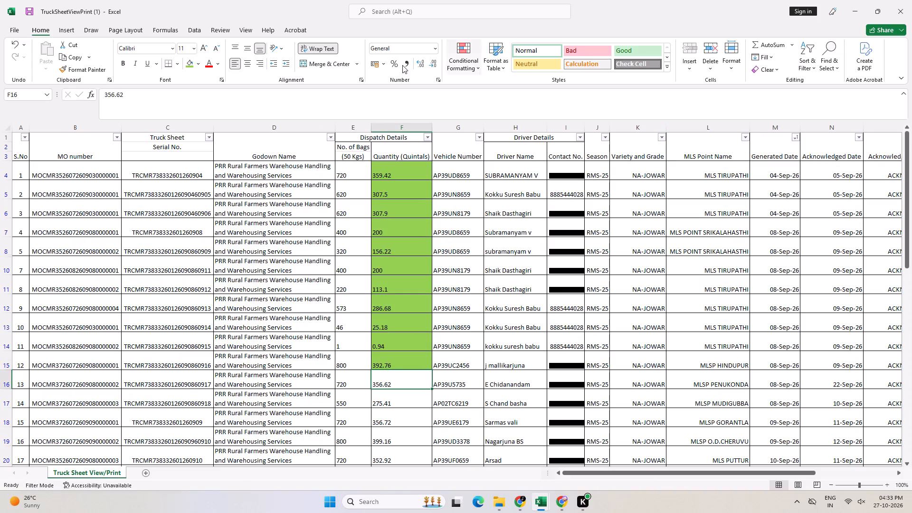
click(190, 63)
key(alt+Tab)
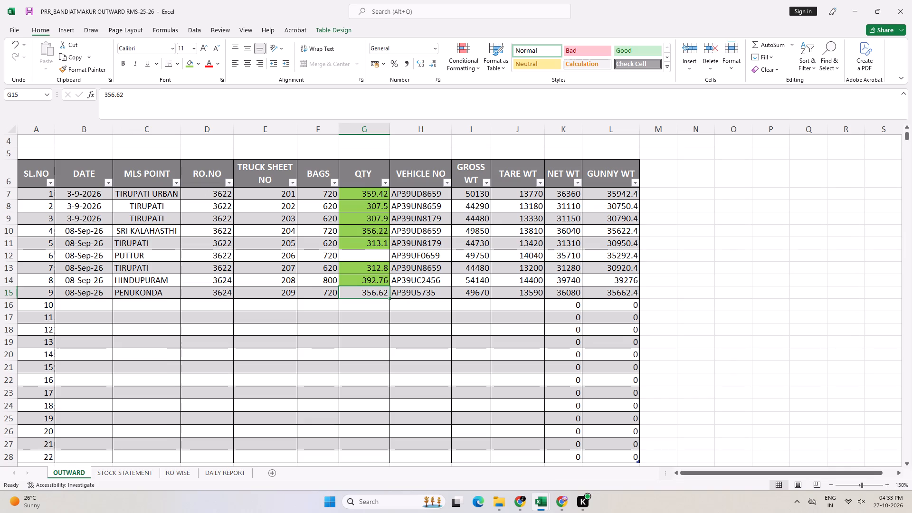
click(185, 63)
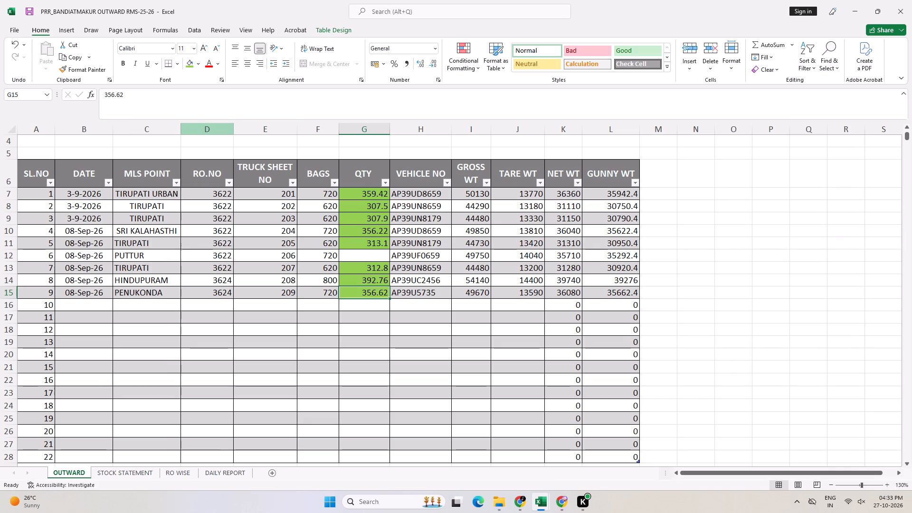
Look up the PUTTUR quantity in export cell F20, enter 352.92 in OUTWARD cell G12, and fill G12 green.
key(alt+Tab)
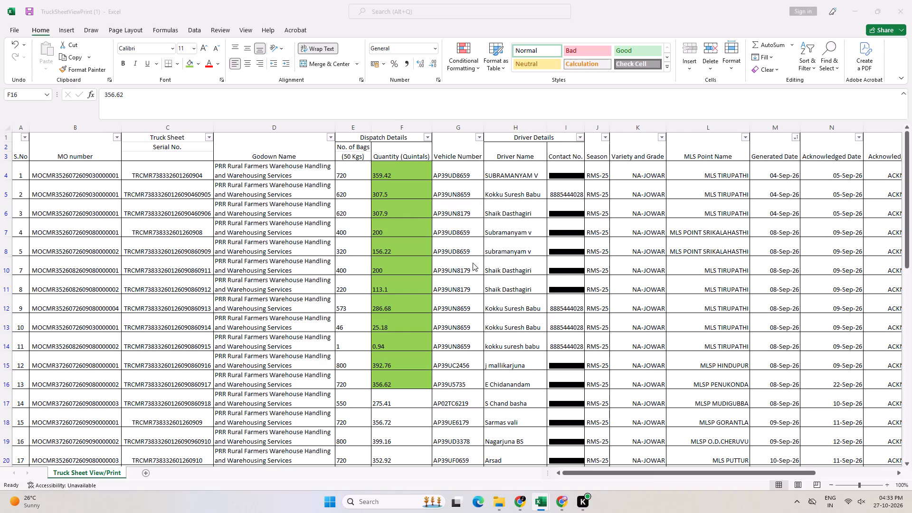
scroll(440, 387, down, 1)
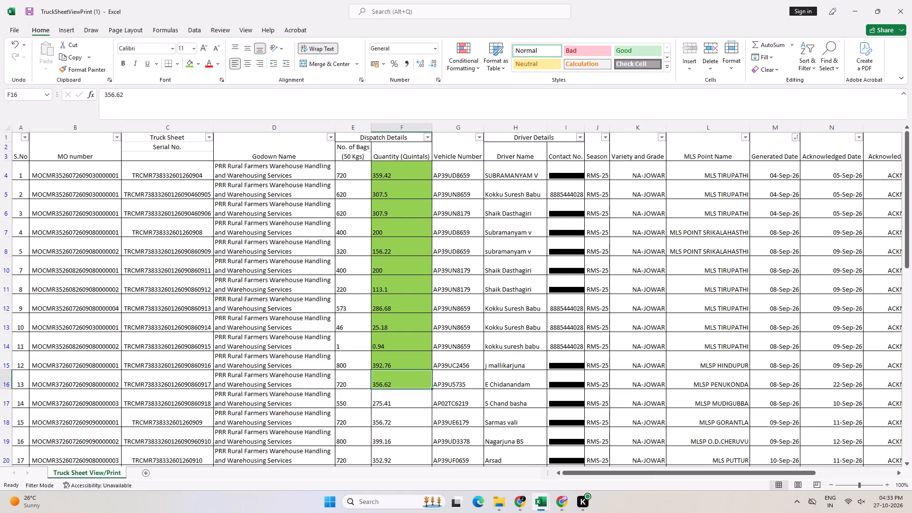
scroll(440, 387, down, 1)
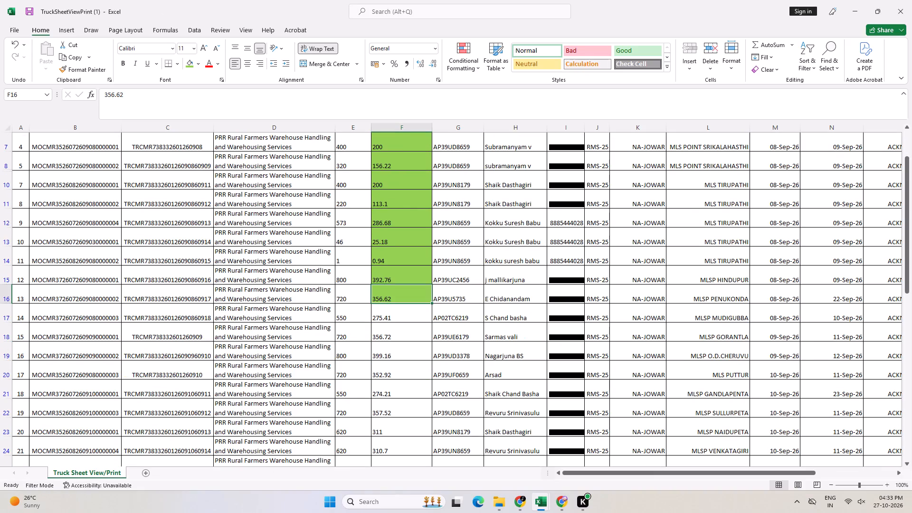
click(391, 371)
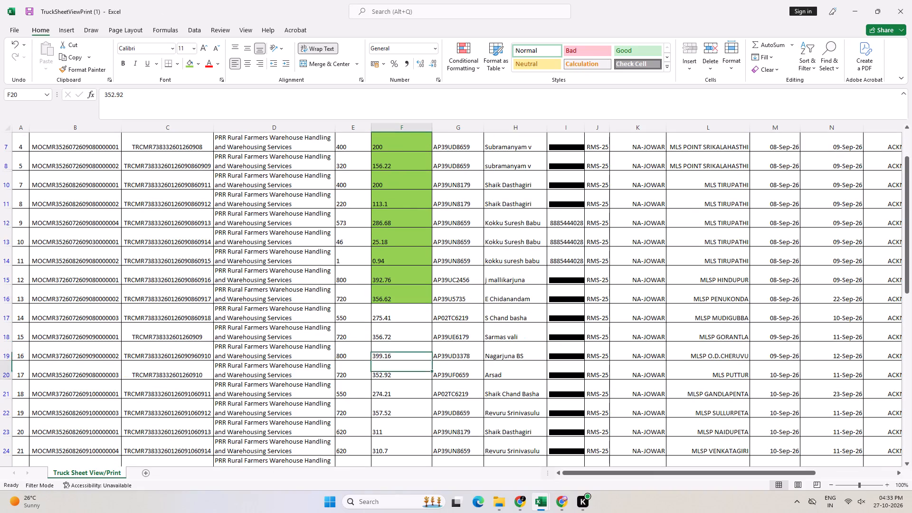
key(alt+Tab)
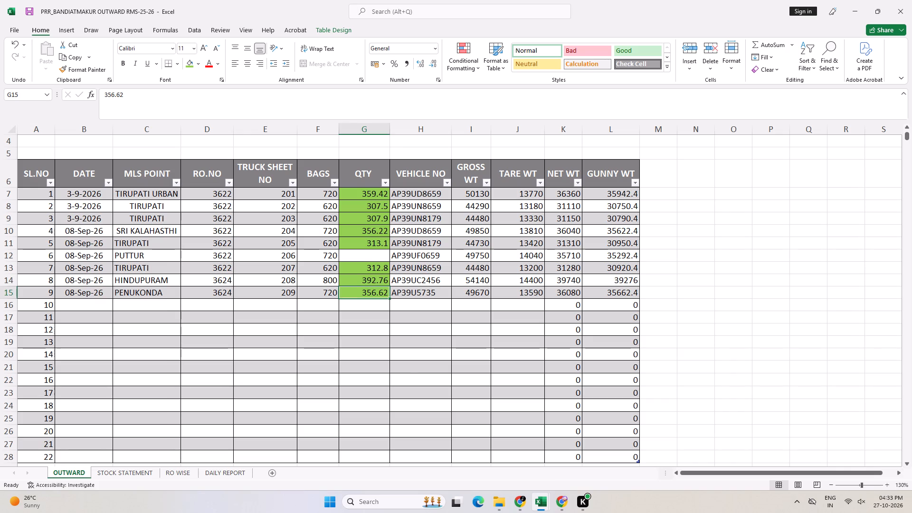
key(Up)
key(Up)
key(Up)
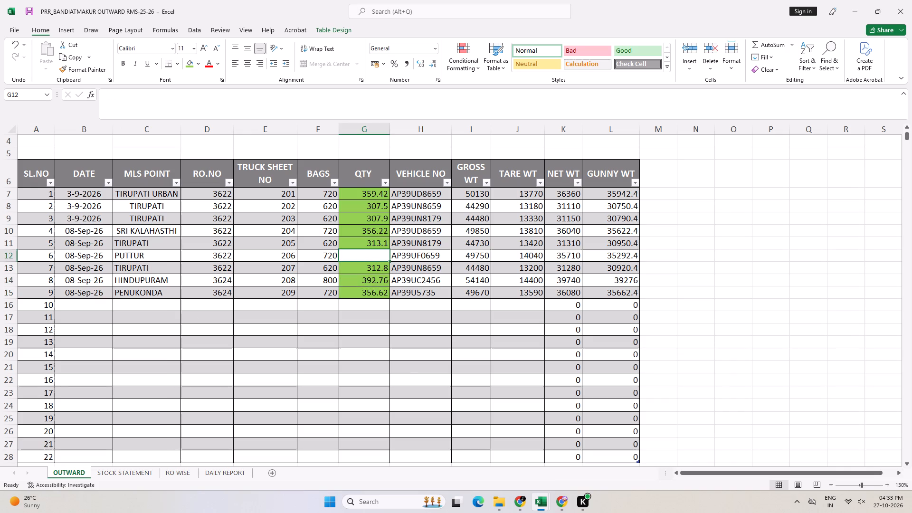
text(352.92)
key(Return)
key(Up)
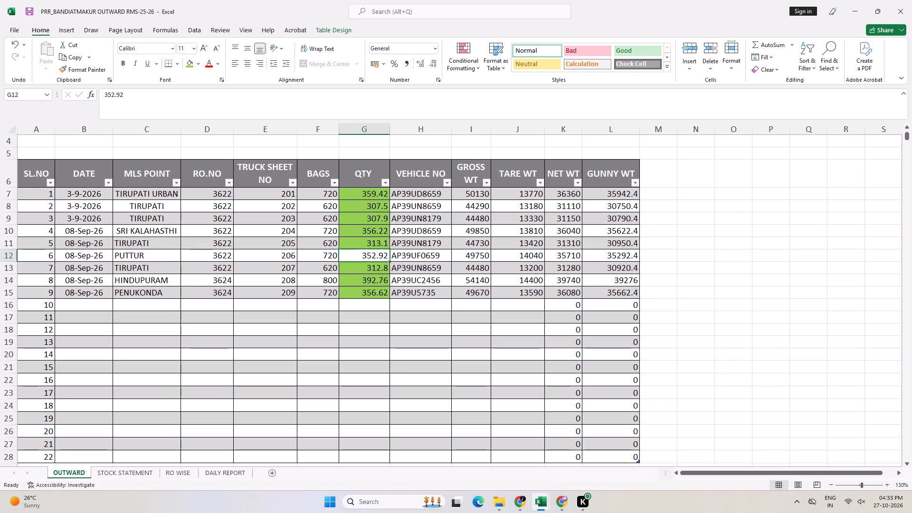
click(189, 63)
Begin OUTWARD row 16 with the date 08-Sep-26 and MUDIGUBBA in capitals as the MLS point.
click(365, 303)
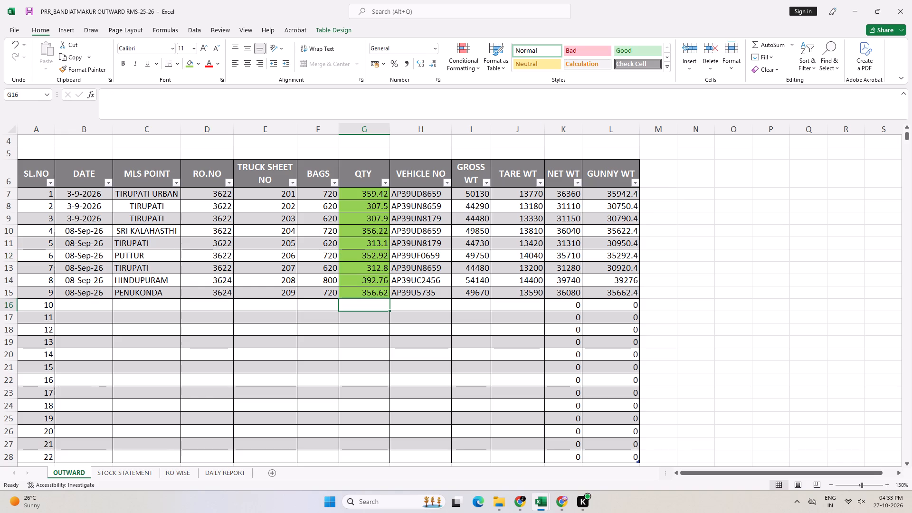
key(ctrl+Left)
key(Right)
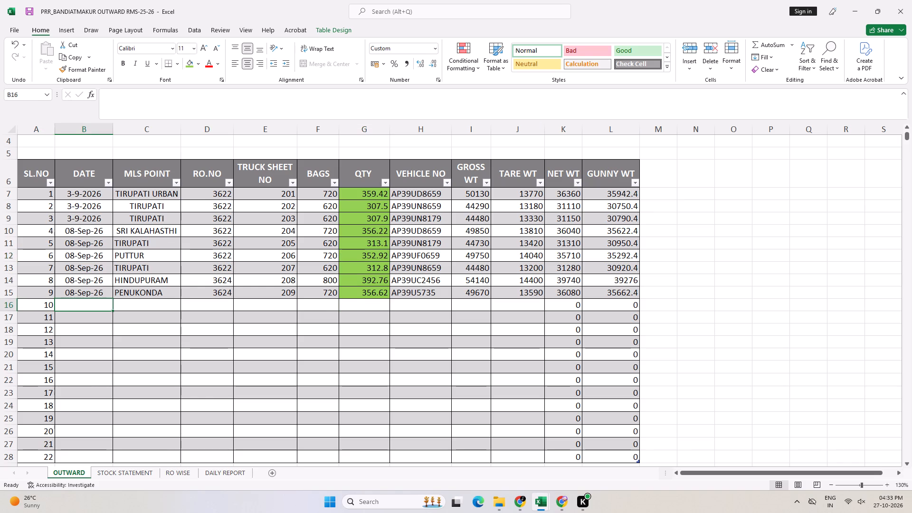
key(alt+Tab)
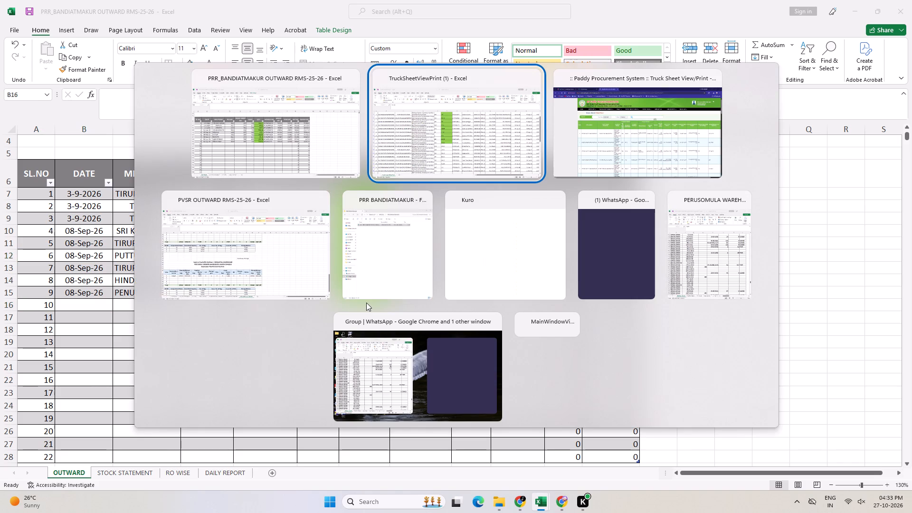
key(alt+Left)
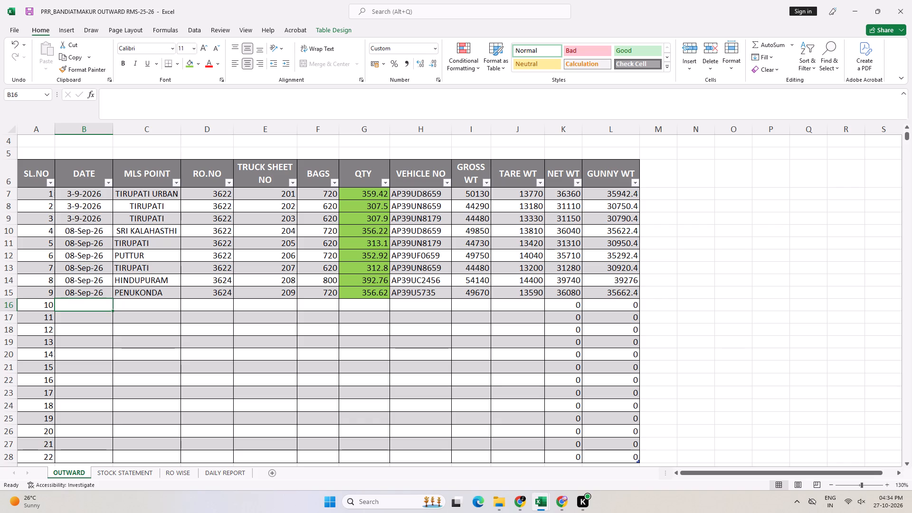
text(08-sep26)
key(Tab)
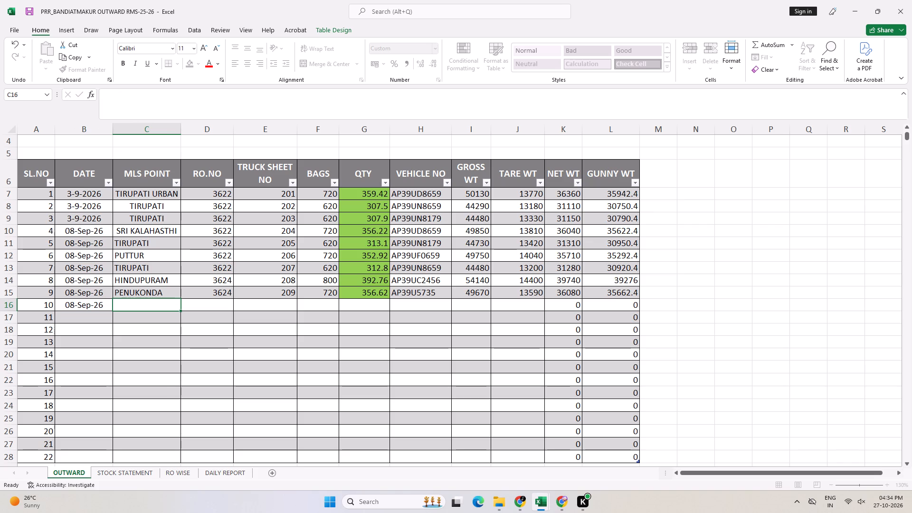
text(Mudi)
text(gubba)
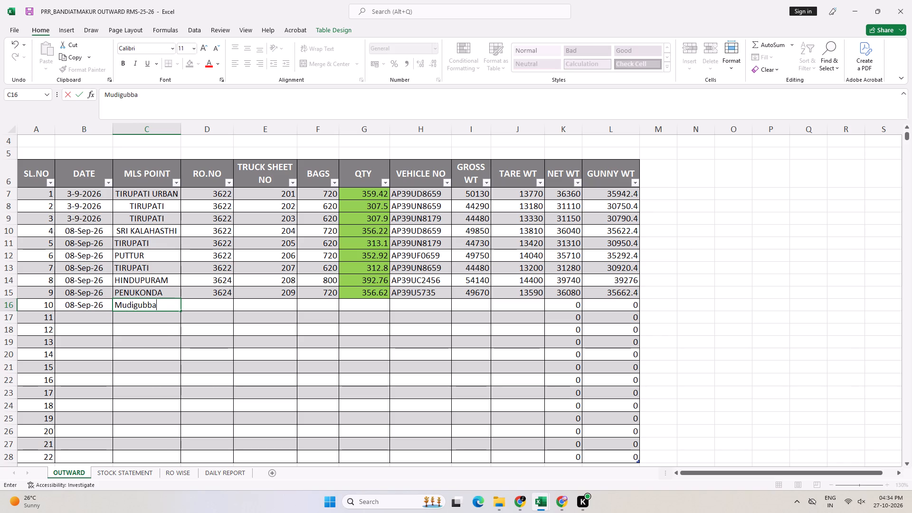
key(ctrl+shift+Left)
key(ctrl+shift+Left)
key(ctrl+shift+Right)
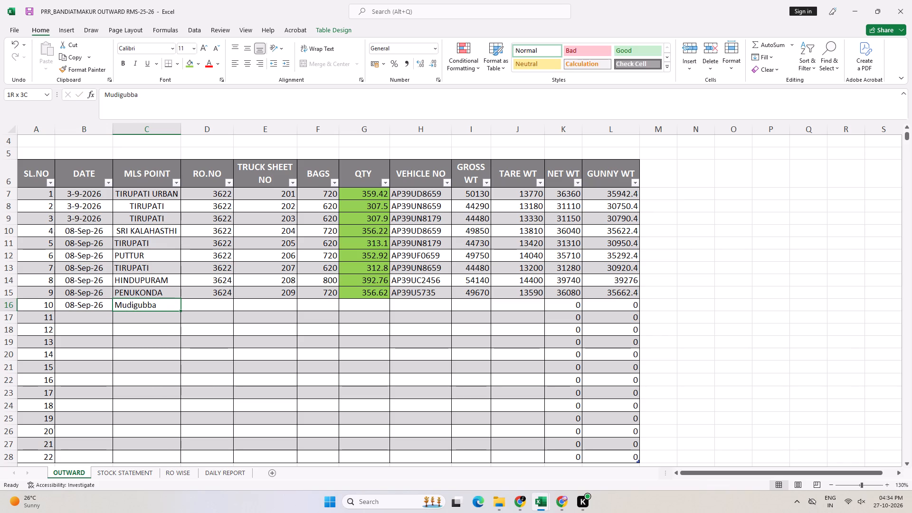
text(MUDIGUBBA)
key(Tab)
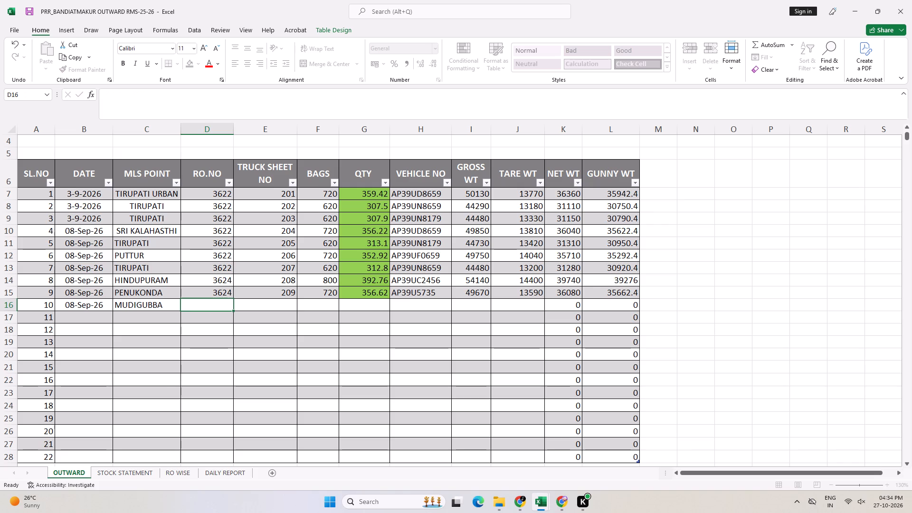
Complete row 16's RO.NO as 3624, copied from the row above, truck sheet number 210, and 550 bags.
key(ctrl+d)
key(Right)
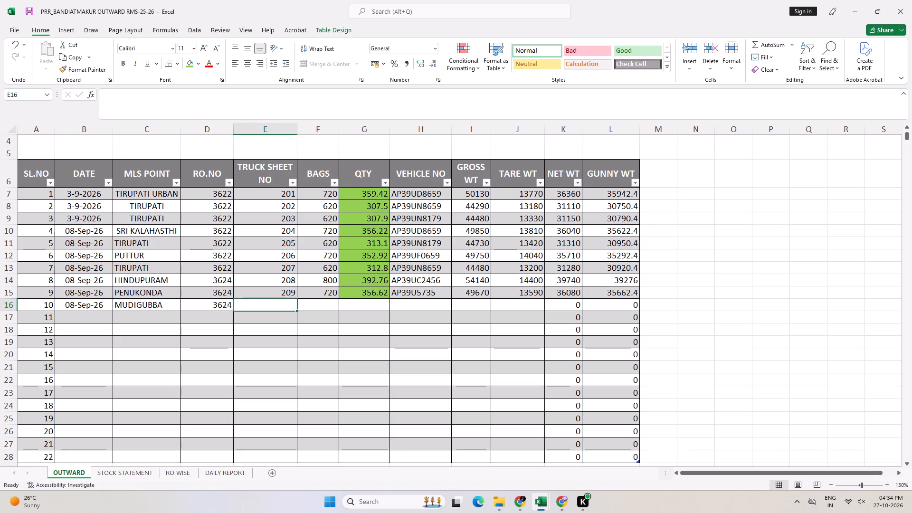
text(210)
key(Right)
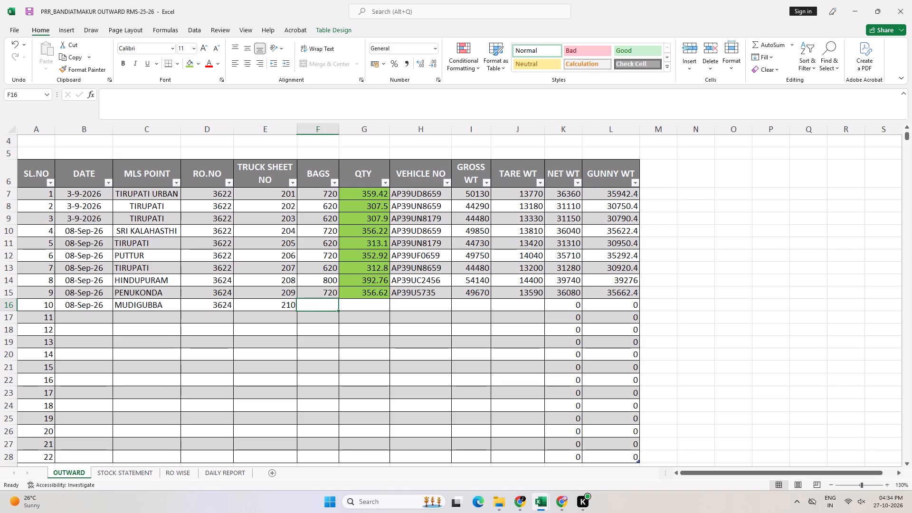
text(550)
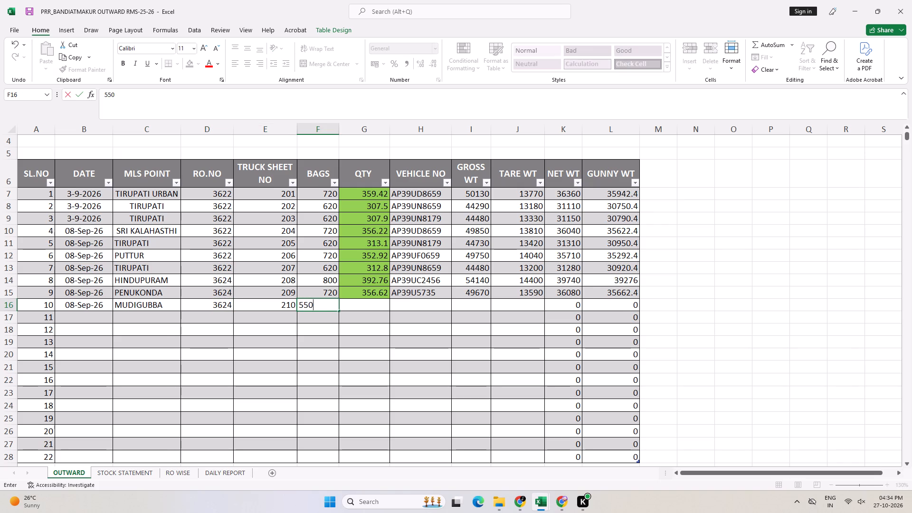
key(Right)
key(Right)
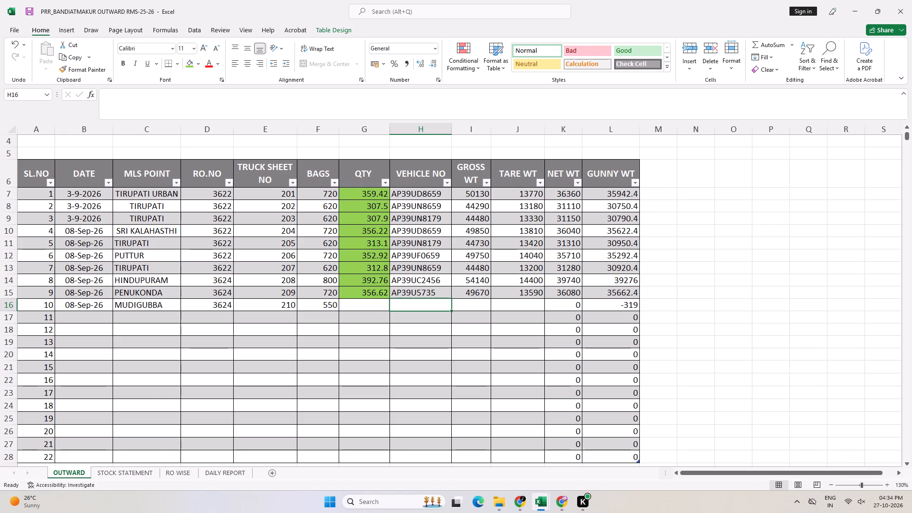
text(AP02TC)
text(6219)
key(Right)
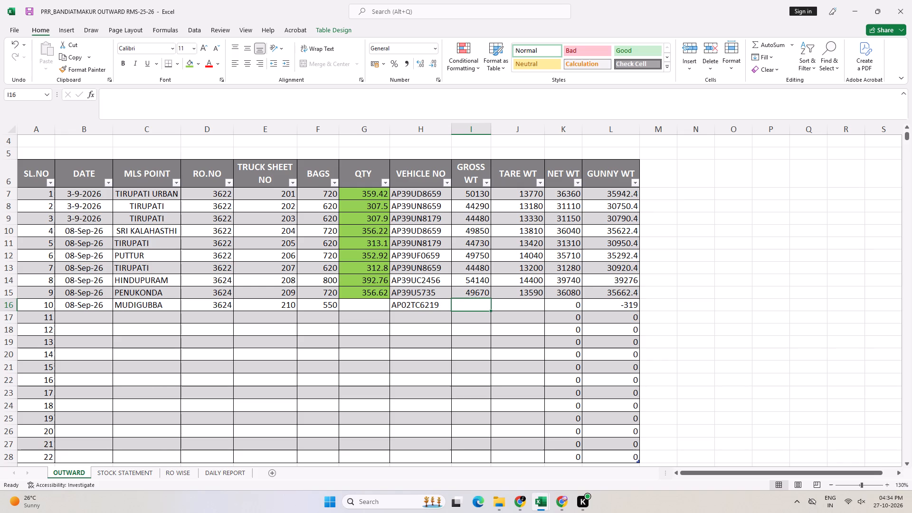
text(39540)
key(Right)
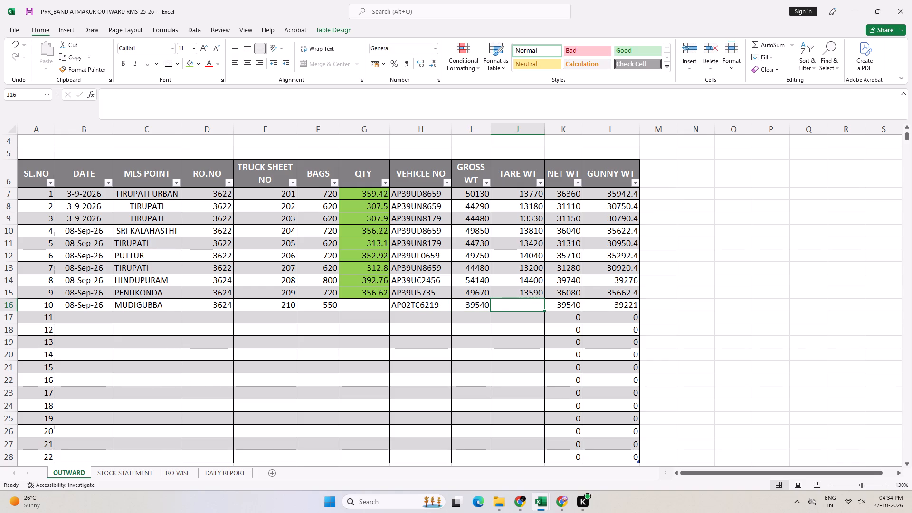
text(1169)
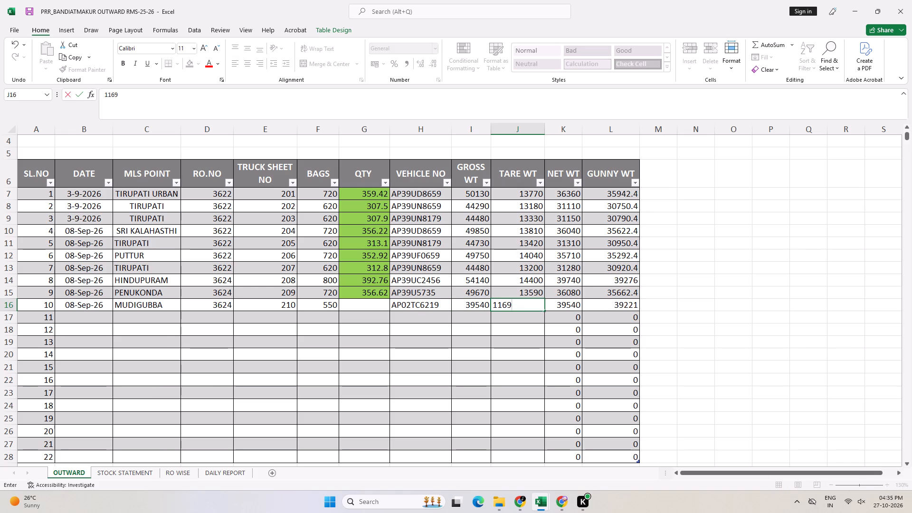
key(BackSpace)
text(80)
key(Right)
Fill the MUDIGUBBA quantity in export cell F17 green and enter 275.41 as QTY in OUTWARD cell G16.
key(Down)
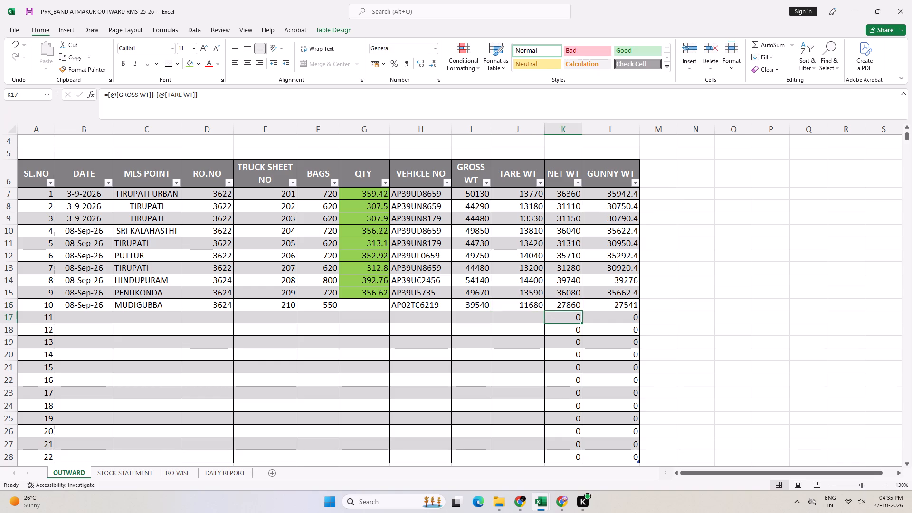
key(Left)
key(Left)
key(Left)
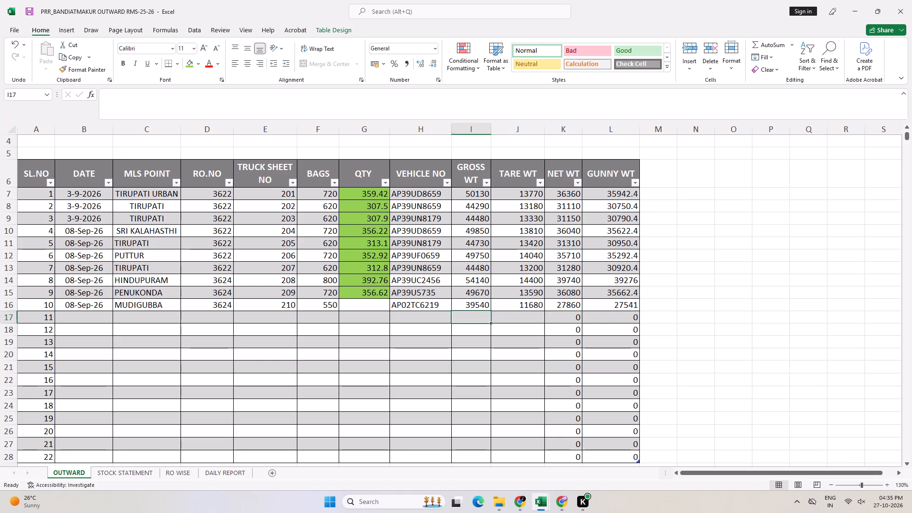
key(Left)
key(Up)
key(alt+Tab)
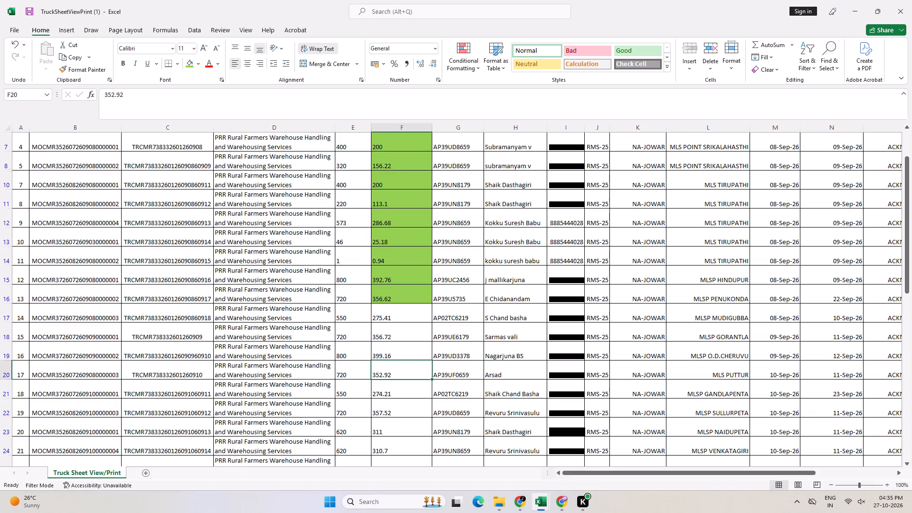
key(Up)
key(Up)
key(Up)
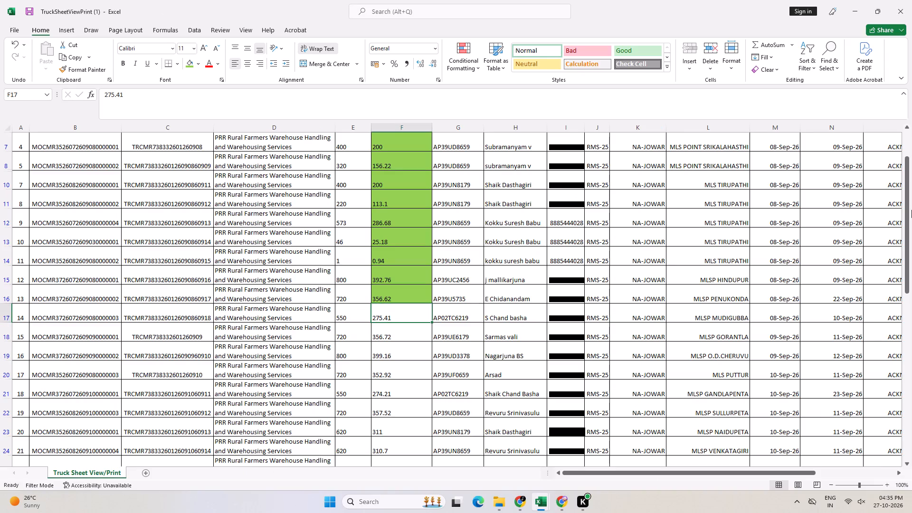
click(186, 65)
key(alt+Tab)
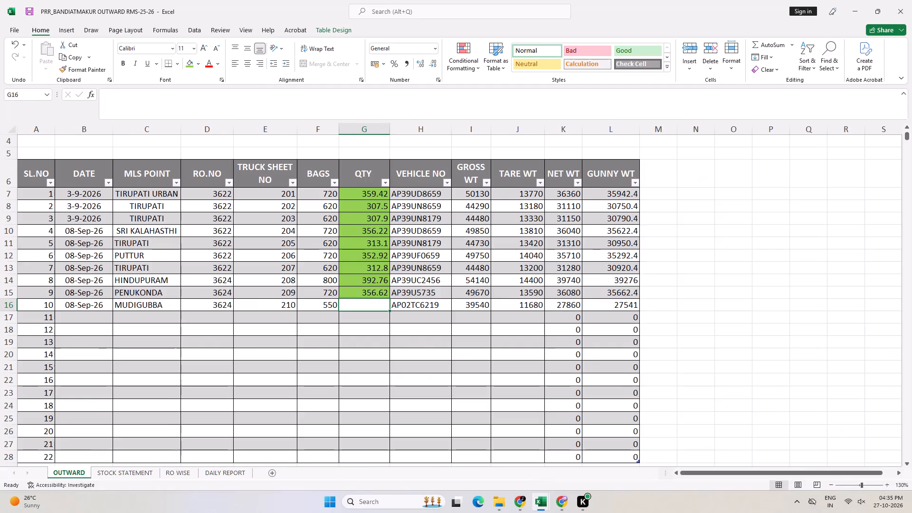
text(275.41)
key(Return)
Begin OUTWARD row 17 with the date 08-Sep-26 copied from the row above and GORANTLA as the MLS point.
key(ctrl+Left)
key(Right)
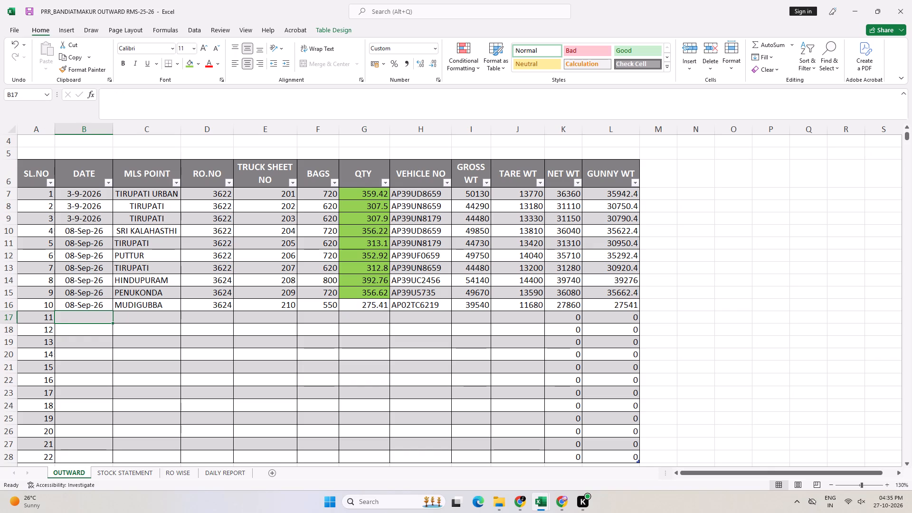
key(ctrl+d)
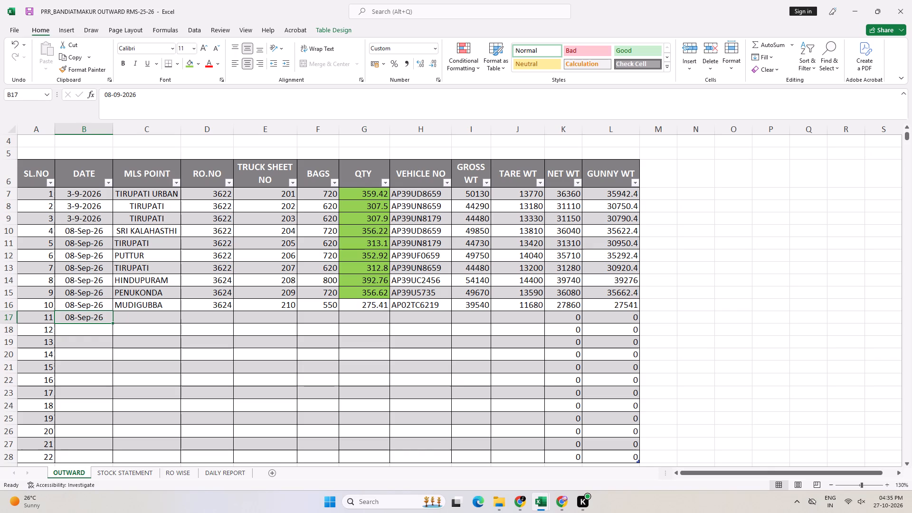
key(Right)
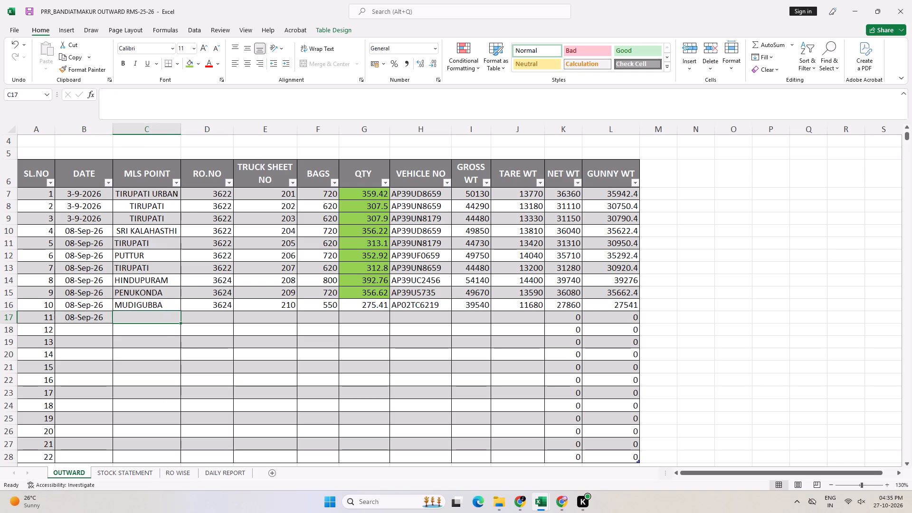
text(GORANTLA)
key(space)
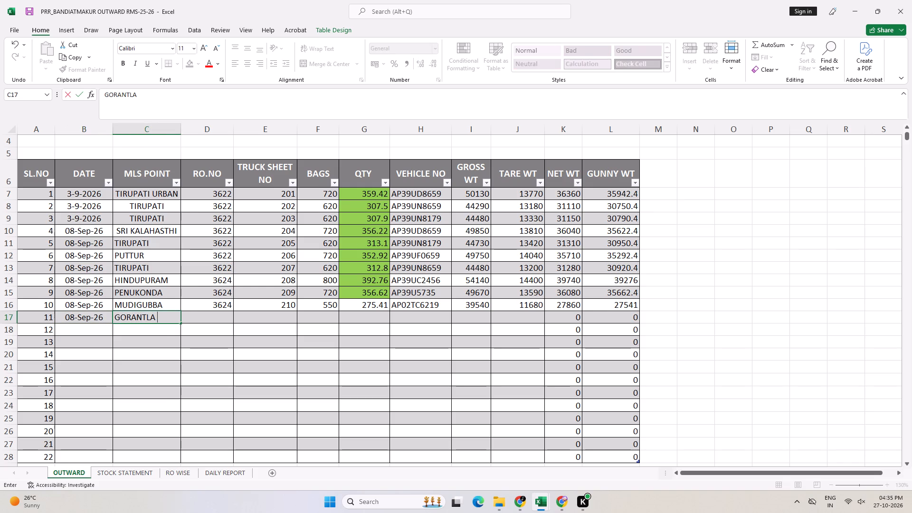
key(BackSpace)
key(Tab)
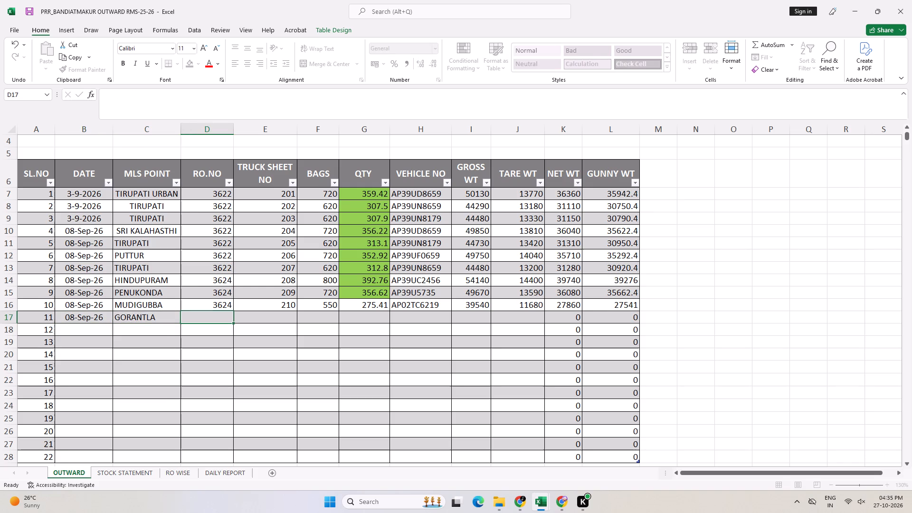
Enter RO.NO 3624, truck sheet number 211, 720 bags and QTY 356.72 for the GORANTLA entry in row 17.
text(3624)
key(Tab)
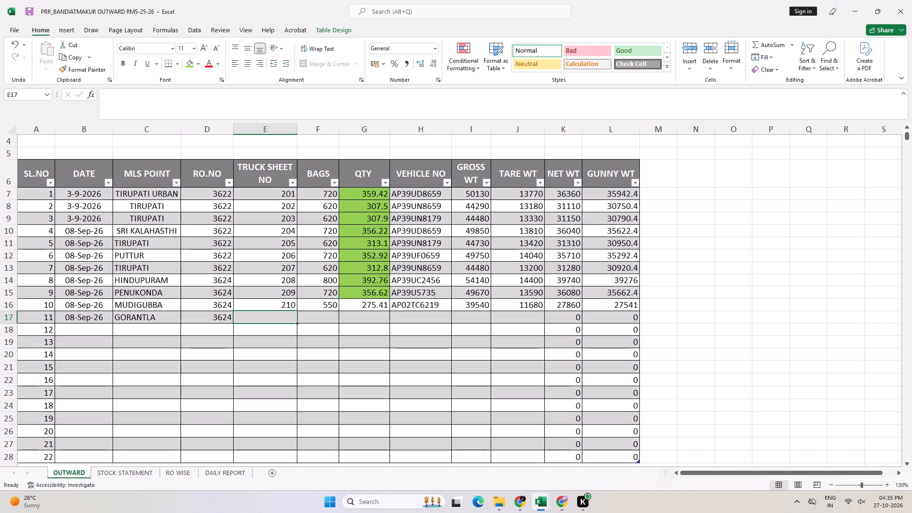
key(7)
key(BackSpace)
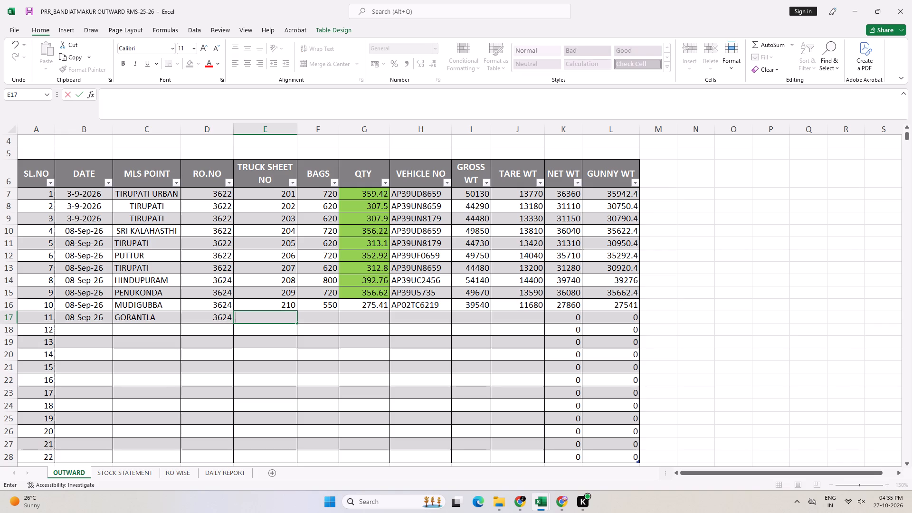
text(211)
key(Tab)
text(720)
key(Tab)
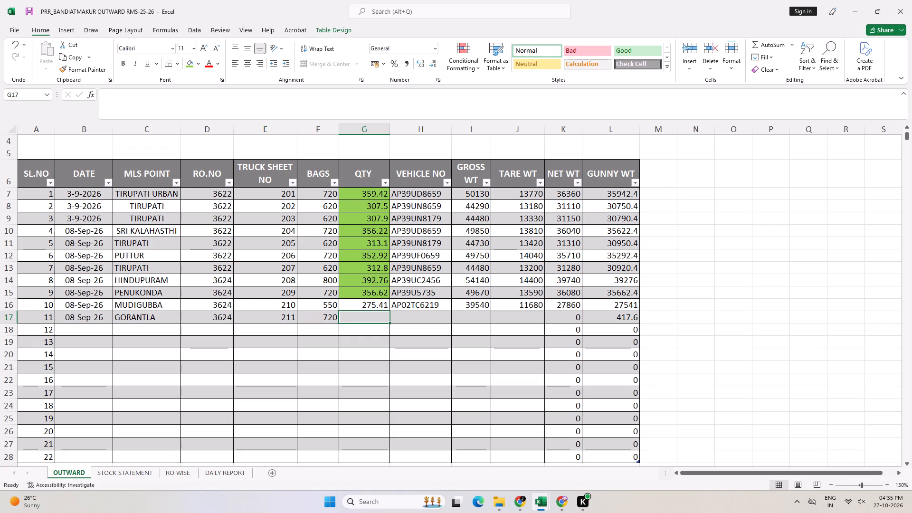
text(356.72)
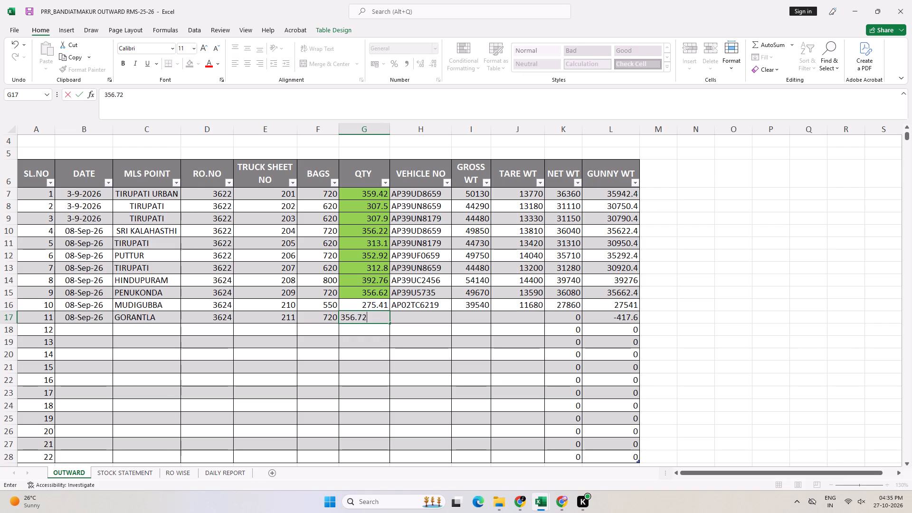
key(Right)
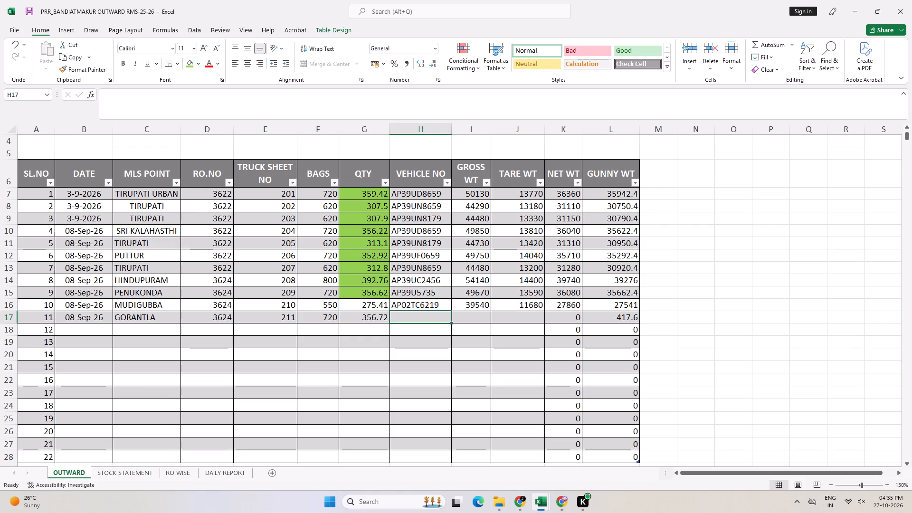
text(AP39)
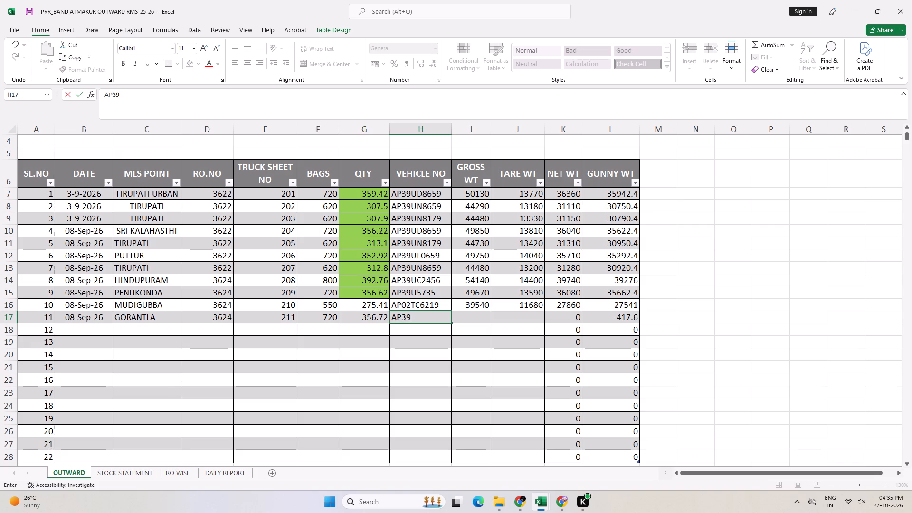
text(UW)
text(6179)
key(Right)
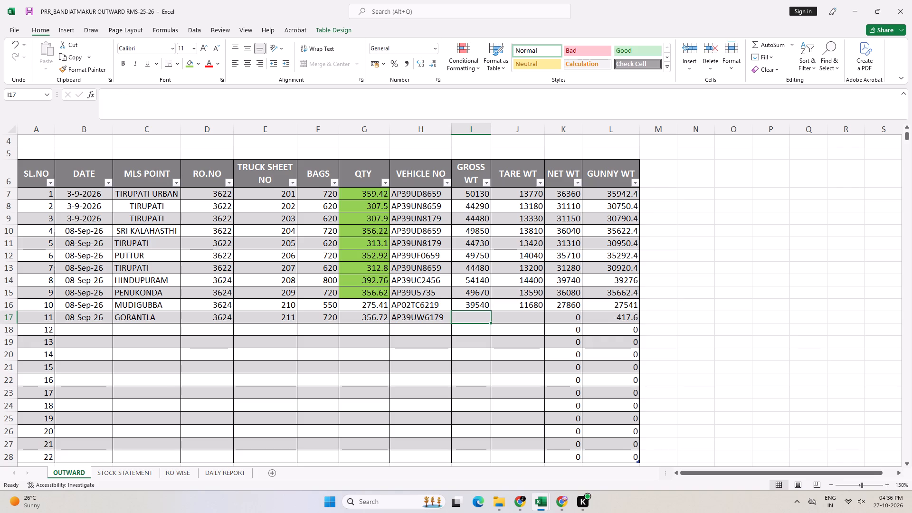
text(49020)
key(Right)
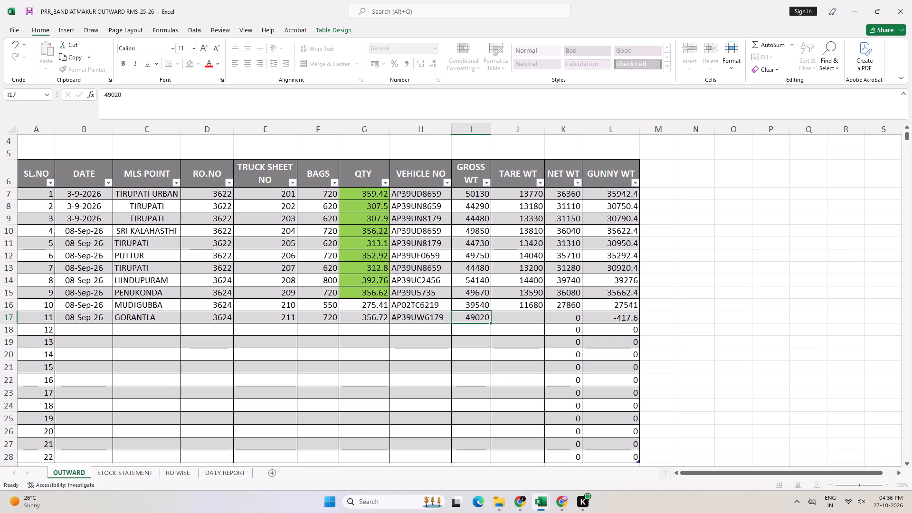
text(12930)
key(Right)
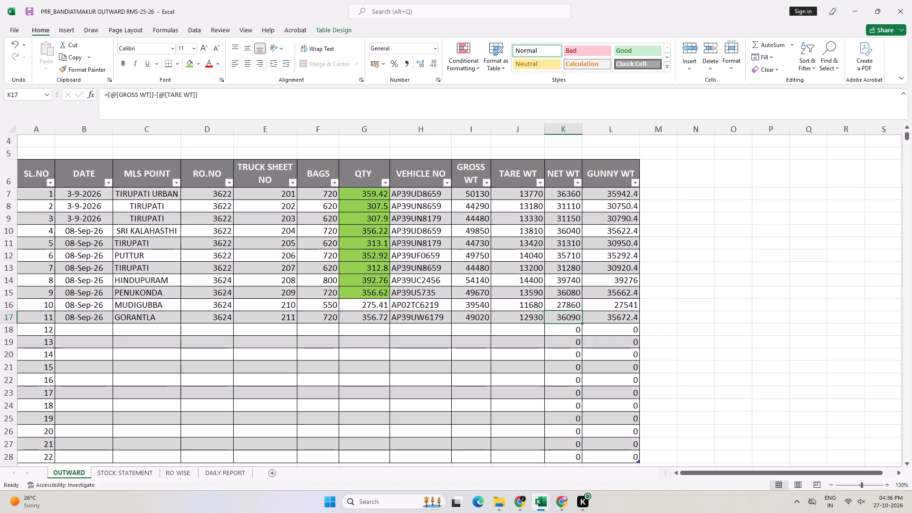
Fill the MUDIGUBBA and GORANTLA quantities in OUTWARD cells G16 and G17 green, along with the GORANTLA quantity in export cell F18.
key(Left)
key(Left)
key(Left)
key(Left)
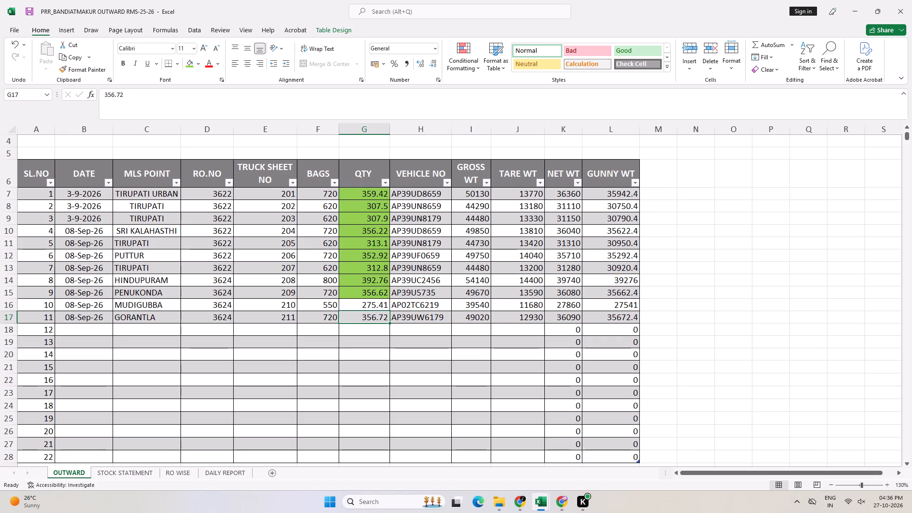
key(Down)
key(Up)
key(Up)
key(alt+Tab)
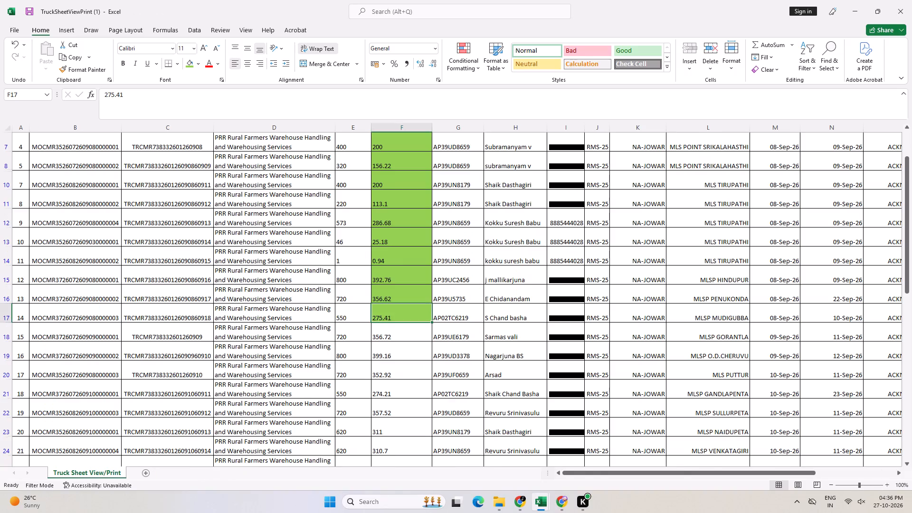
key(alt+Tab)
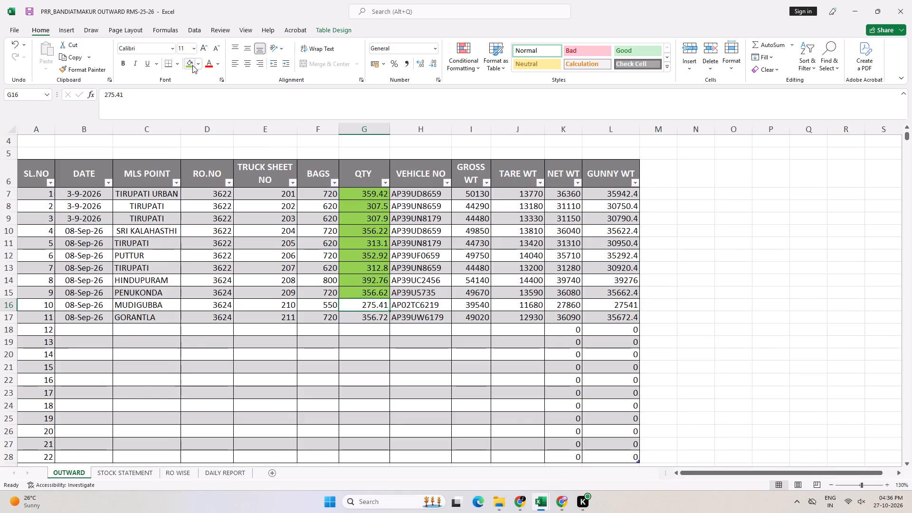
click(192, 65)
click(374, 320)
key(alt+Tab)
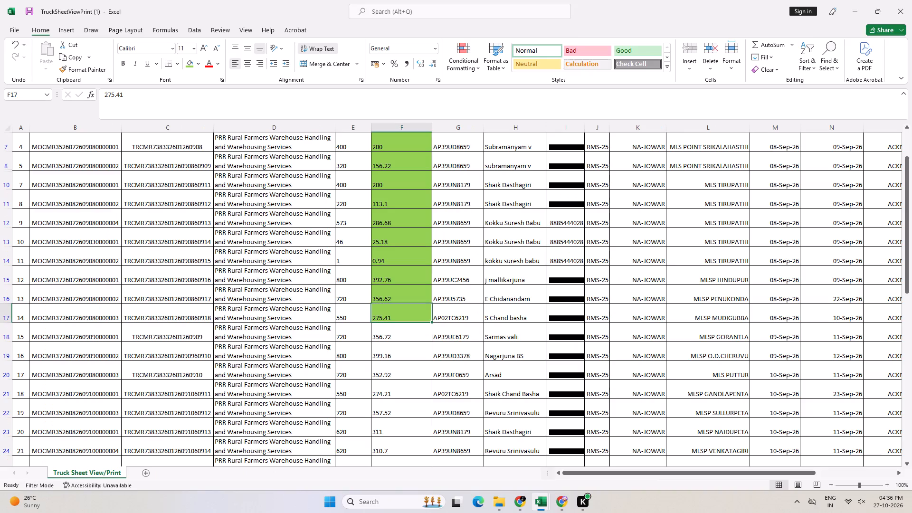
click(395, 336)
click(189, 63)
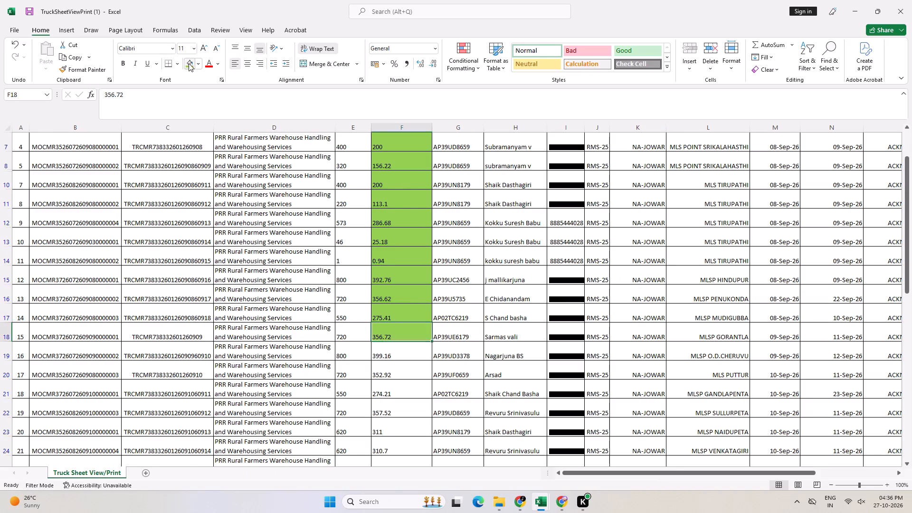
key(alt+Tab)
click(187, 65)
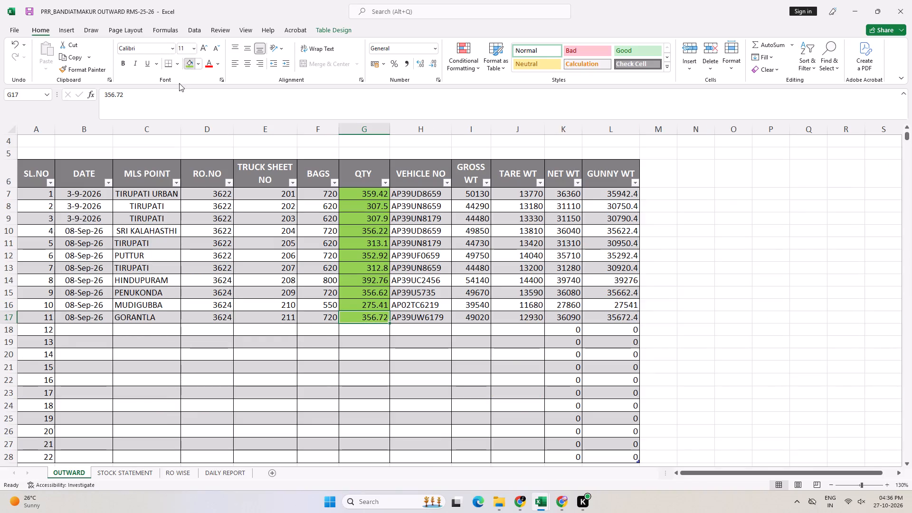
Check the truck sheet export and start OUTWARD row 18 with the date 09-Sep-26.
click(93, 331)
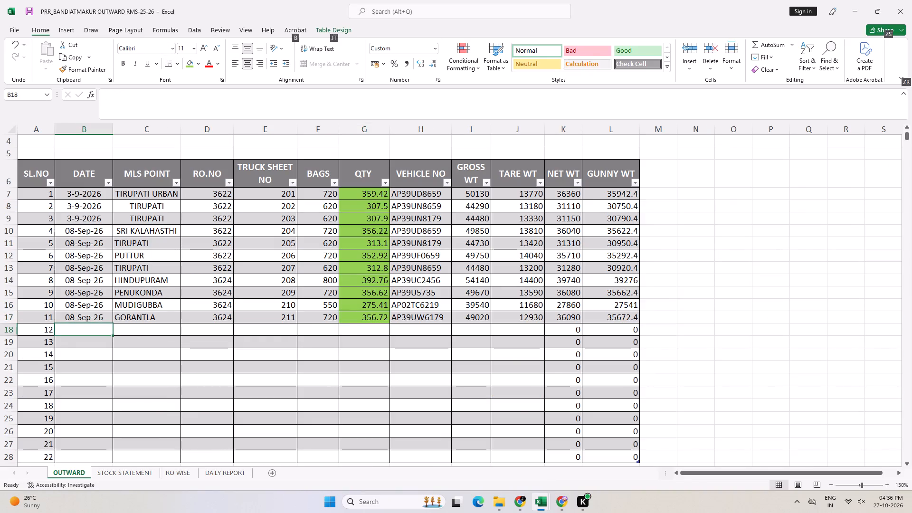
key(alt+Tab)
key(alt+Tab)
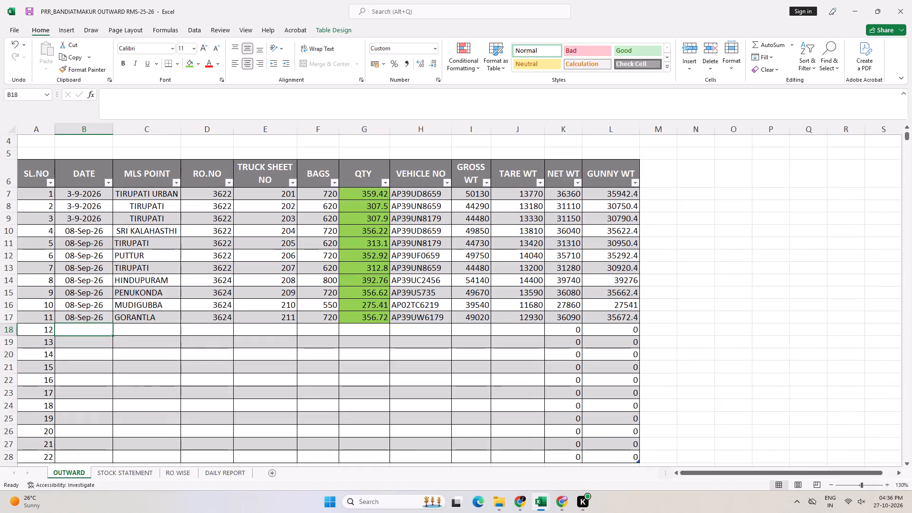
text(09SEP26)
key(Tab)
Check the GORANTLA dispatch date in the truck sheet export and change the date in OUTWARD cell B17 to 09-Sep-26.
key(alt+Tab)
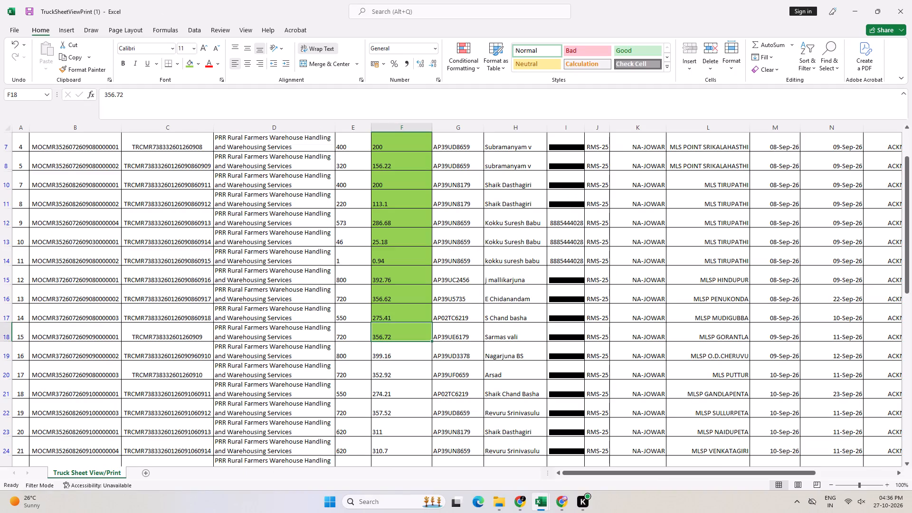
alt+click(785, 333)
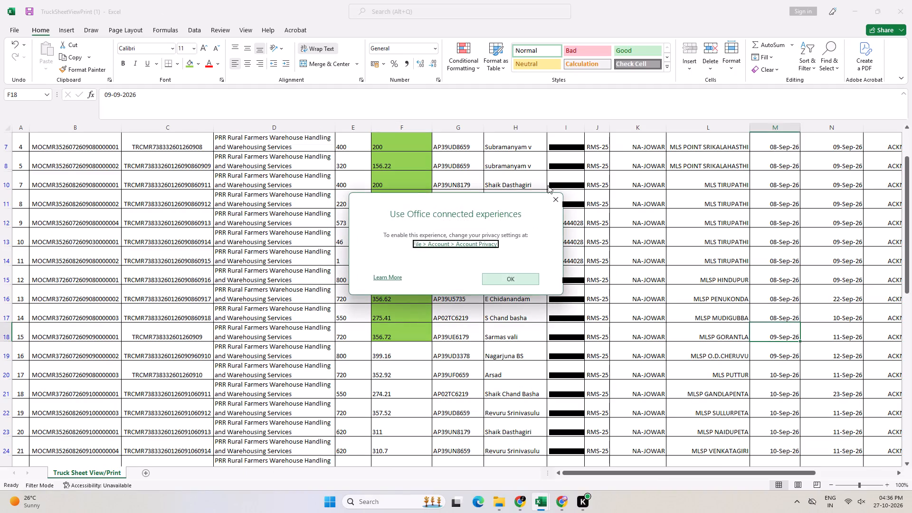
click(551, 198)
key(alt+Tab)
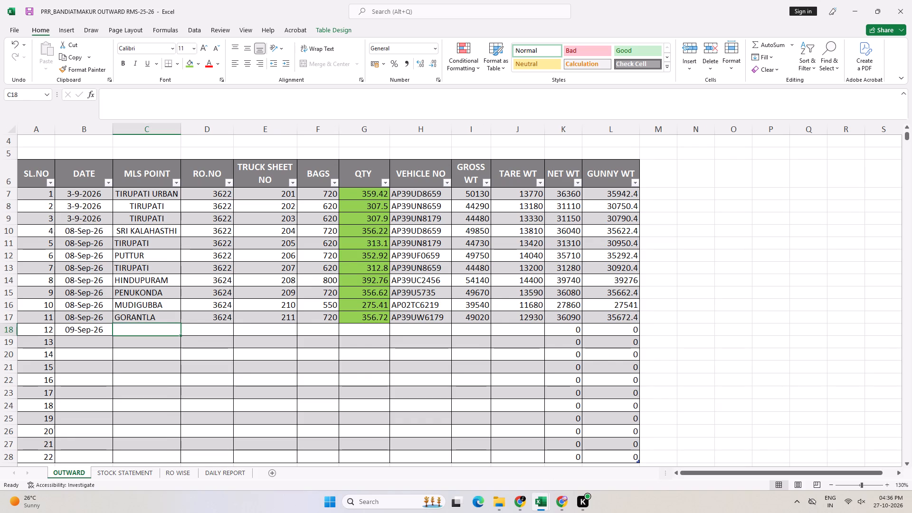
key(Left)
key(Up)
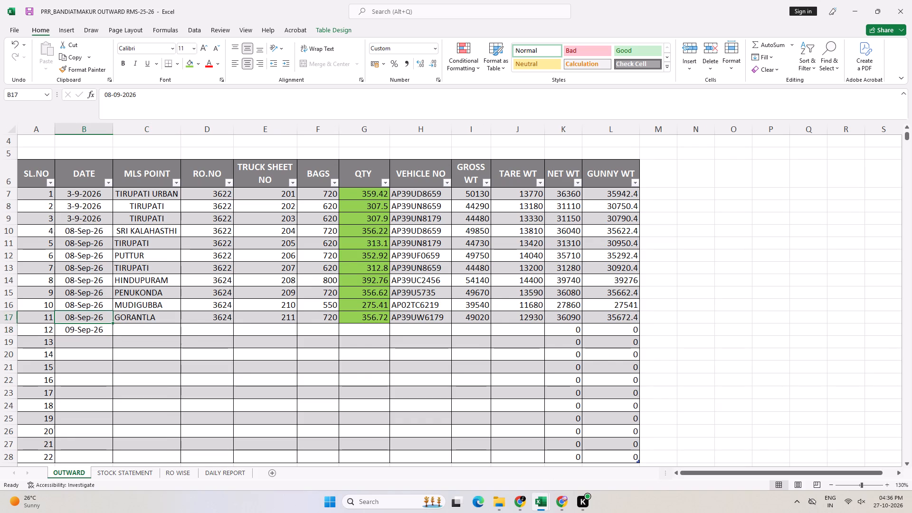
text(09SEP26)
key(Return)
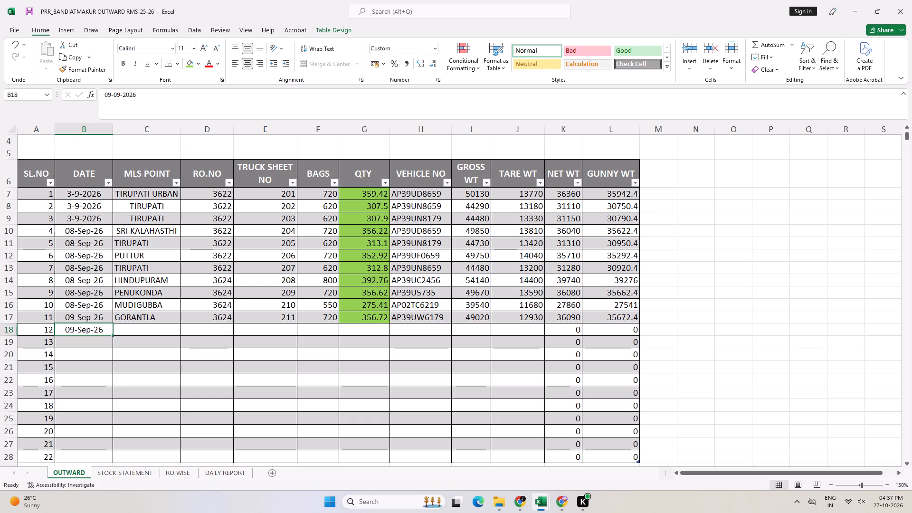
Enter O.D.CHERUVU as row 18's MLS point, with RO.NO 3624, truck sheet number 212 and 800 bags.
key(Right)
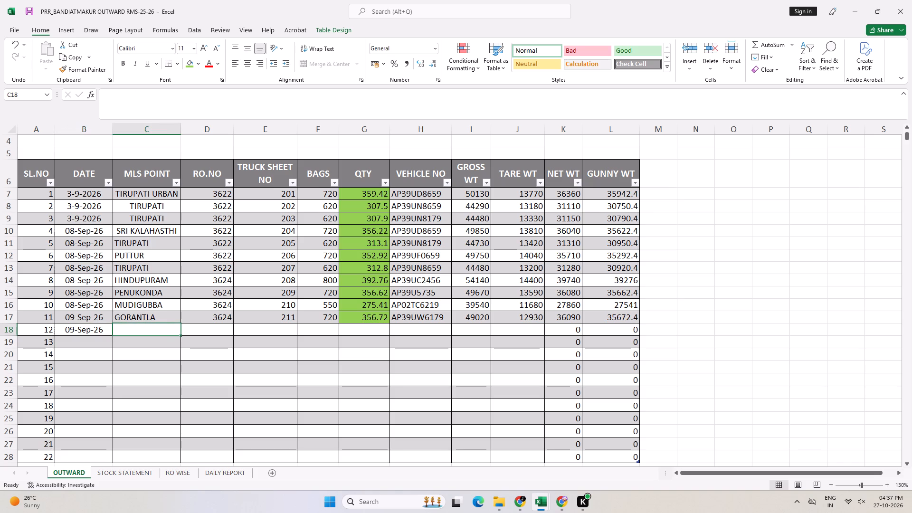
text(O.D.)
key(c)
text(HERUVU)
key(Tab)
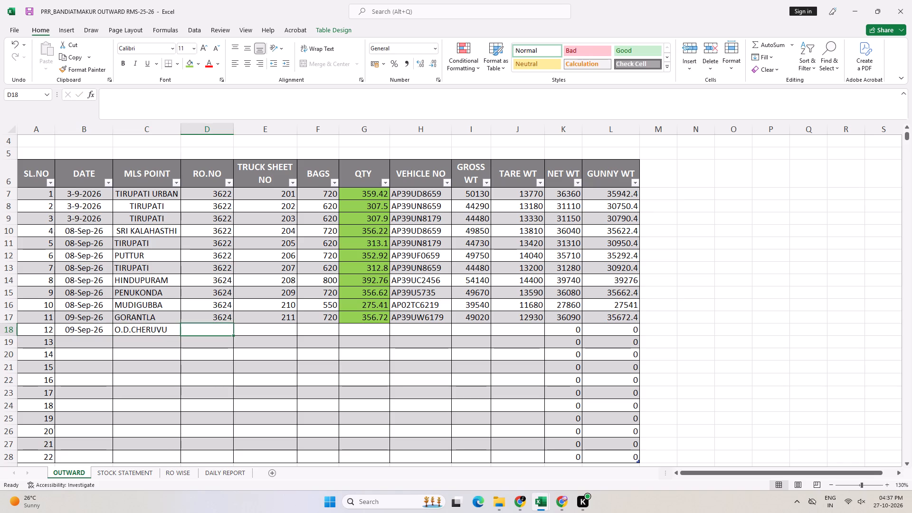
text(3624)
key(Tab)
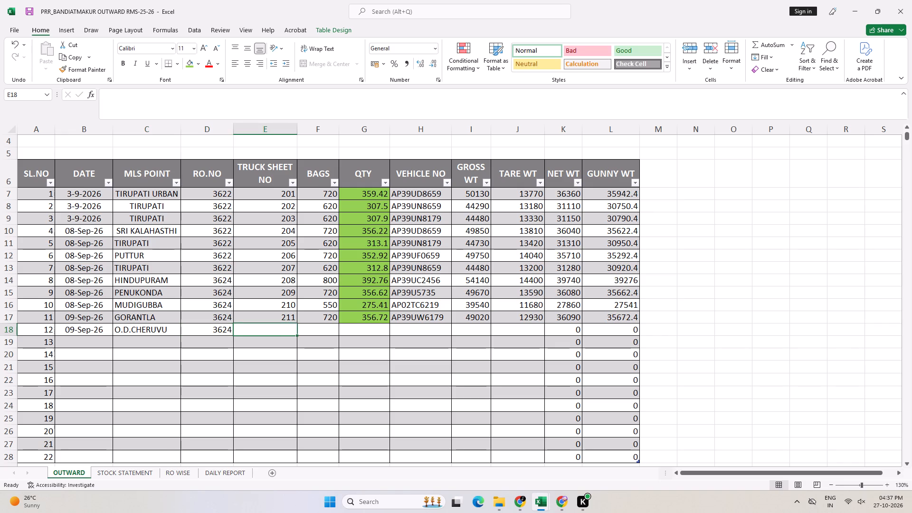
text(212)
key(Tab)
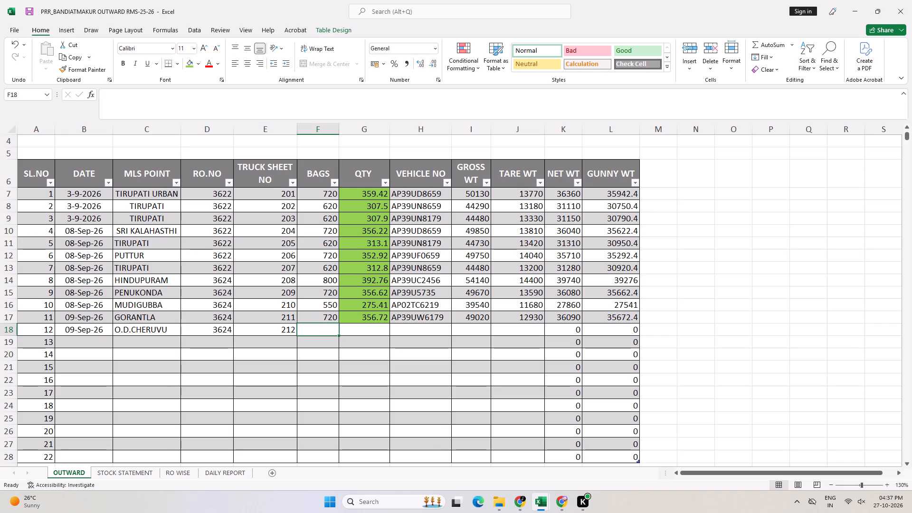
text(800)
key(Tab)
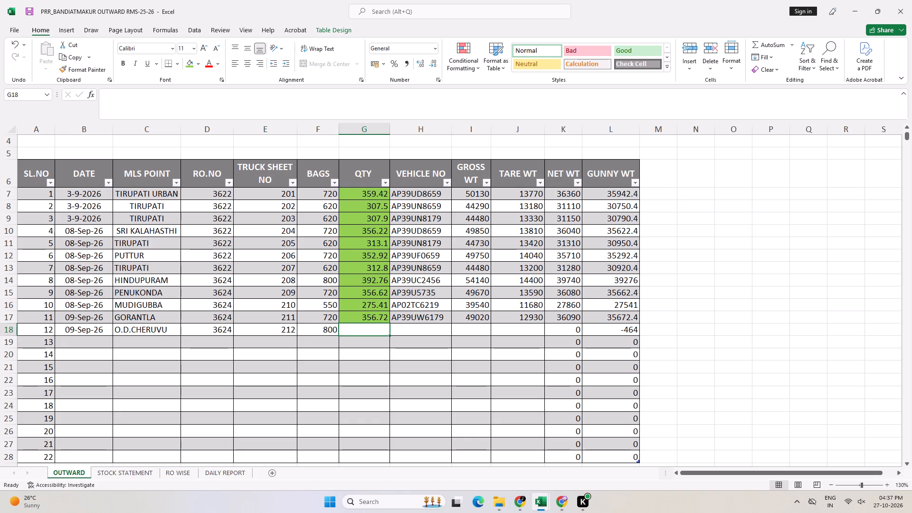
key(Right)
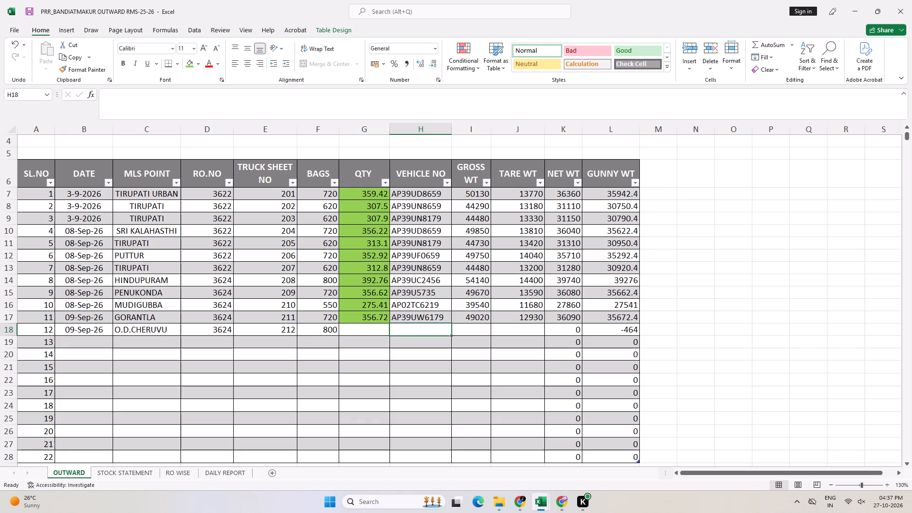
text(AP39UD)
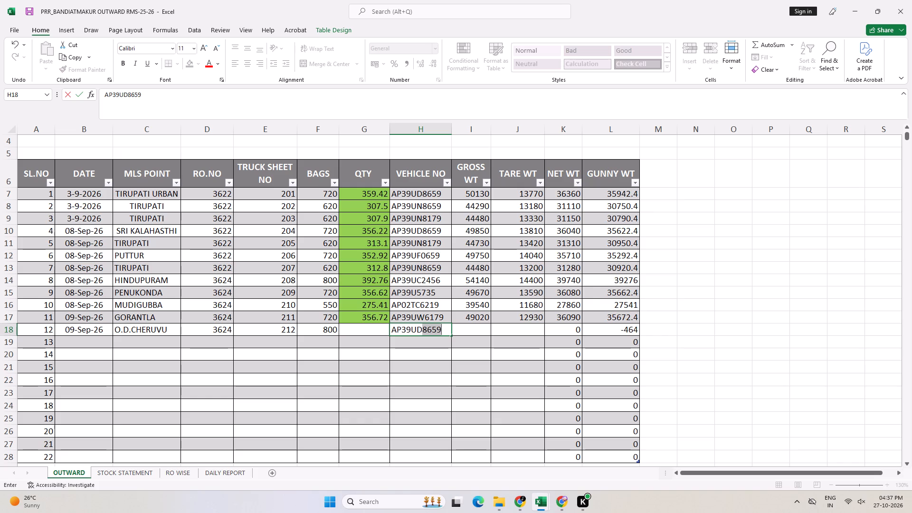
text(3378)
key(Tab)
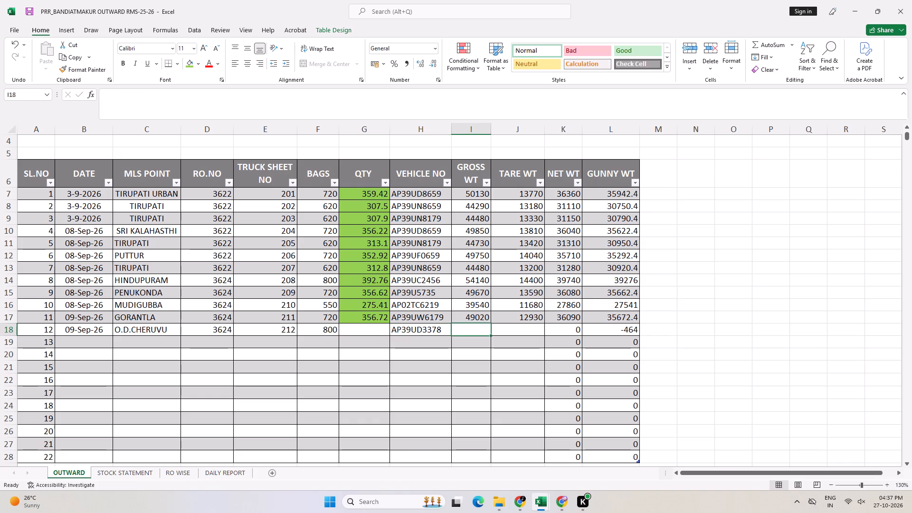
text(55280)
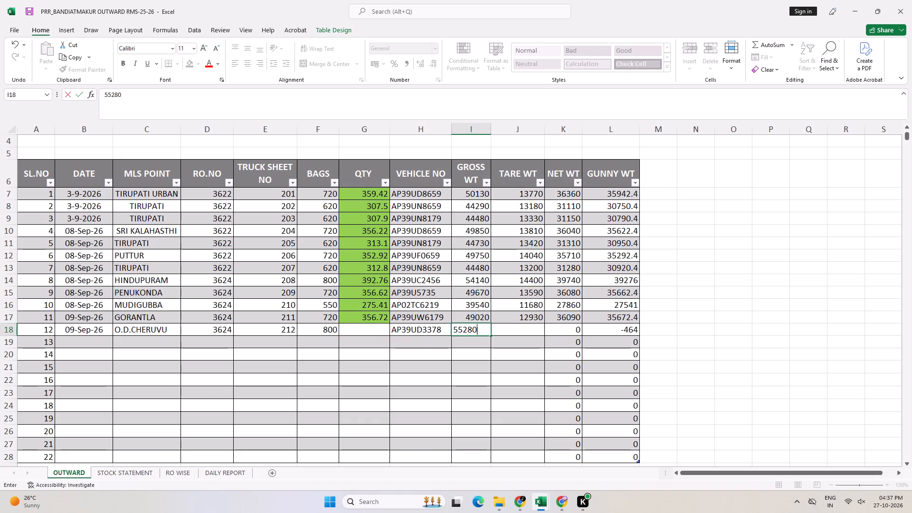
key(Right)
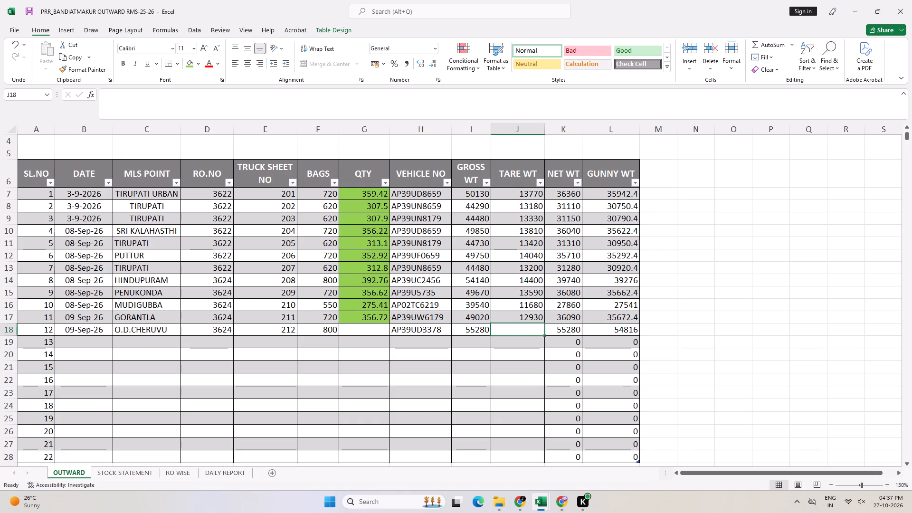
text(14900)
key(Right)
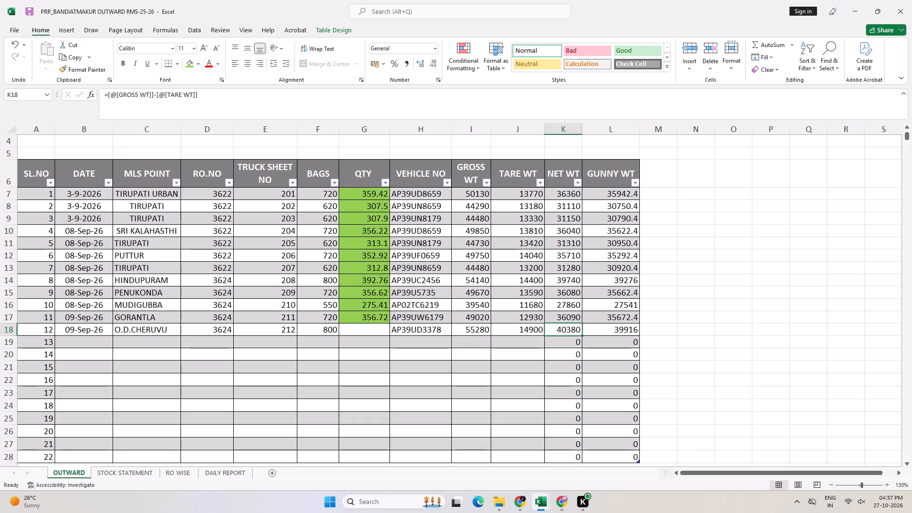
Enter 399.16 as the O.D.CHERUVU quantity in OUTWARD cell G18.
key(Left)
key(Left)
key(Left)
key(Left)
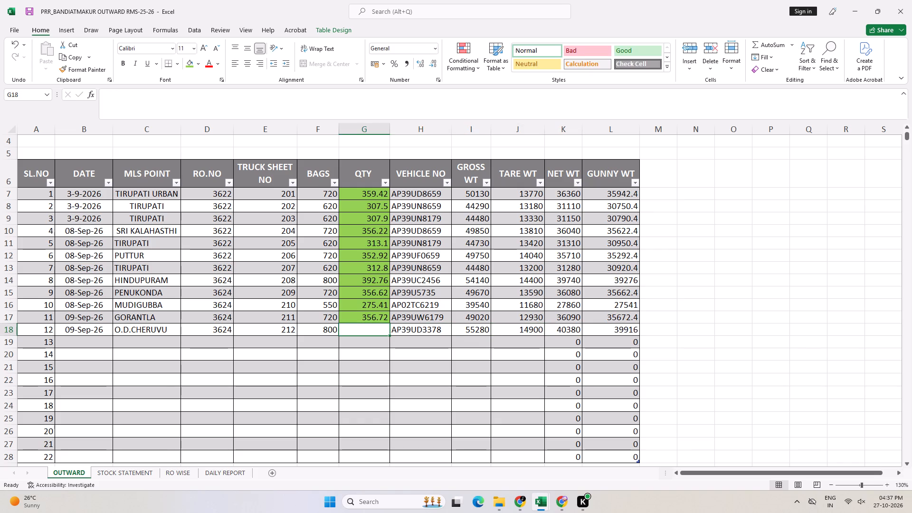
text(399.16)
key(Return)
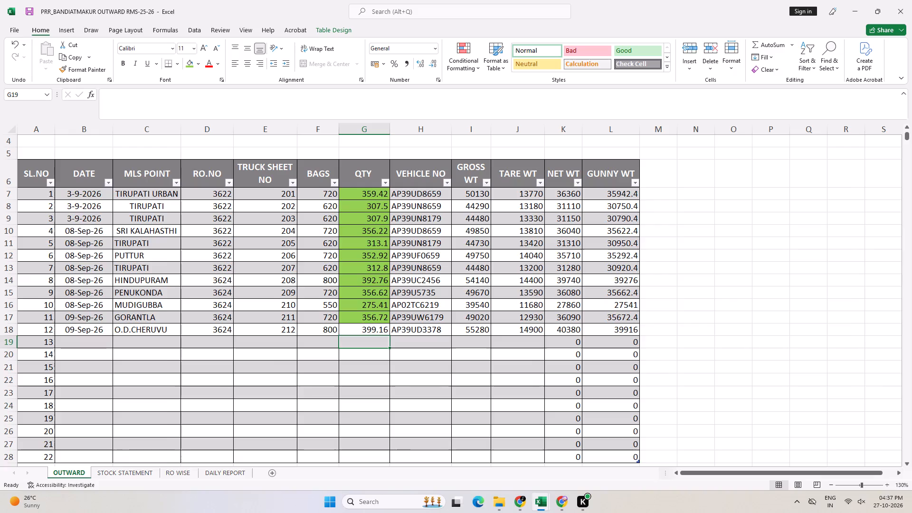
Fill the O.D.CHERUVU quantity in cell F19 of the truck sheet export green.
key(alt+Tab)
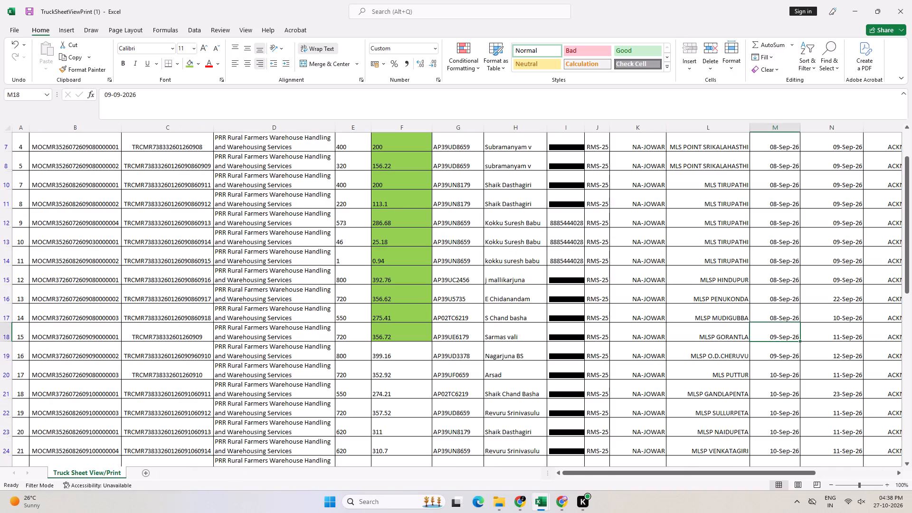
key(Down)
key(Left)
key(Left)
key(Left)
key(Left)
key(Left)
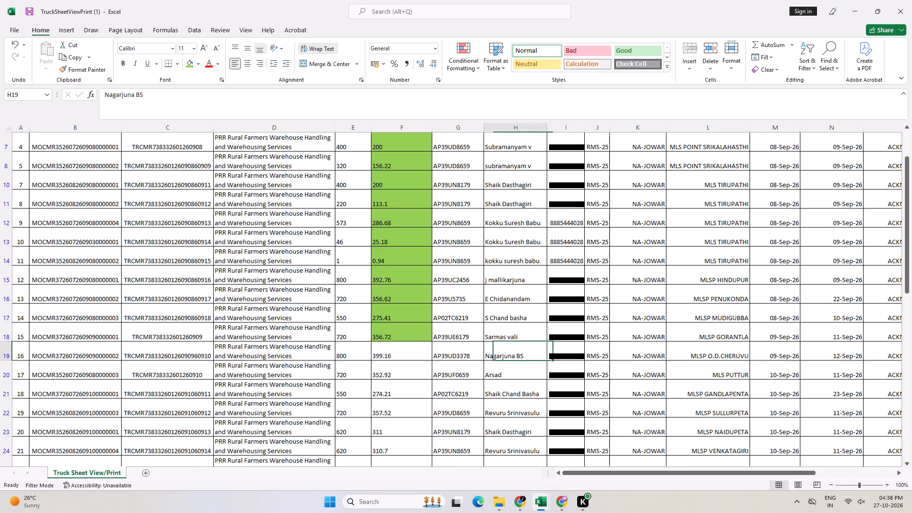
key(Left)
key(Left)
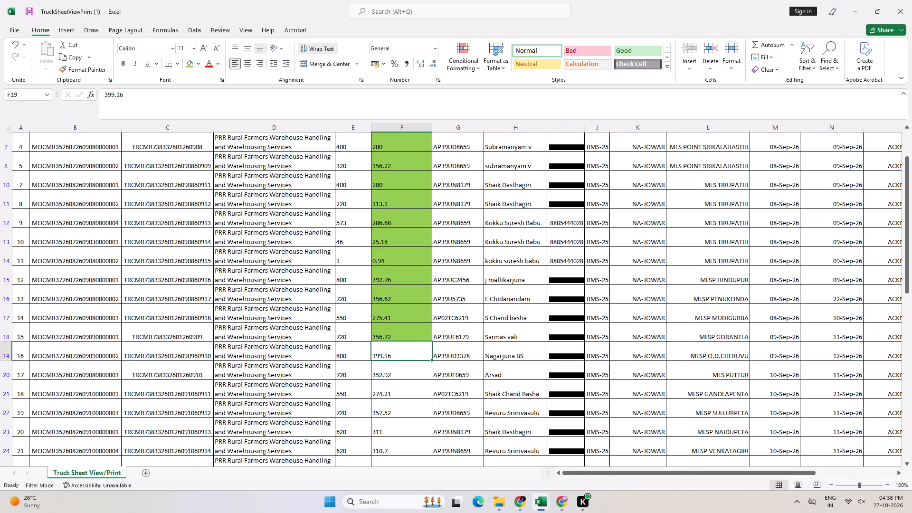
click(192, 61)
Fill the empty quantity cell G19 and the O.D.CHERUVU quantity in G18 of the OUTWARD sheet green.
key(alt+Tab)
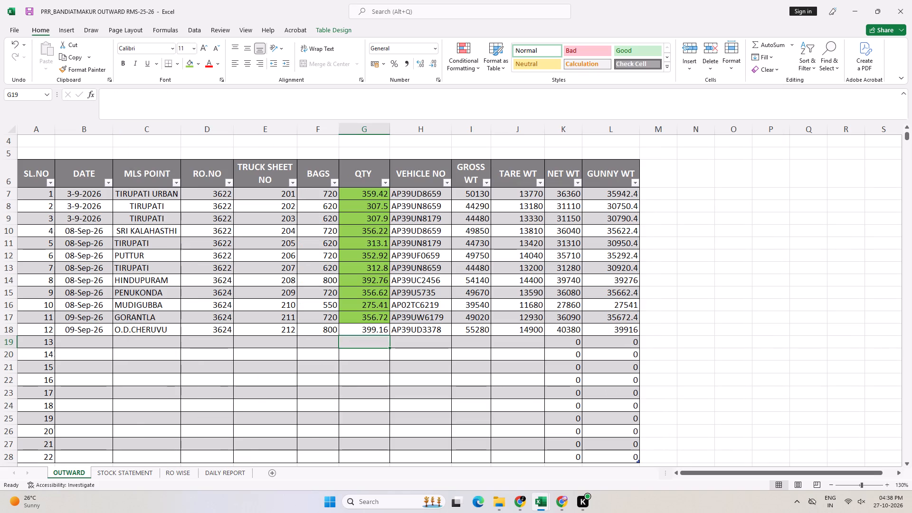
click(189, 64)
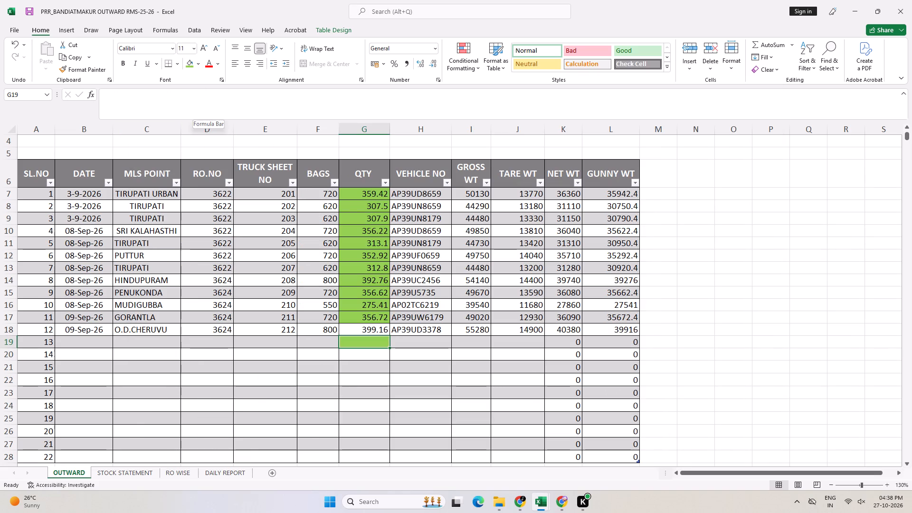
key(Up)
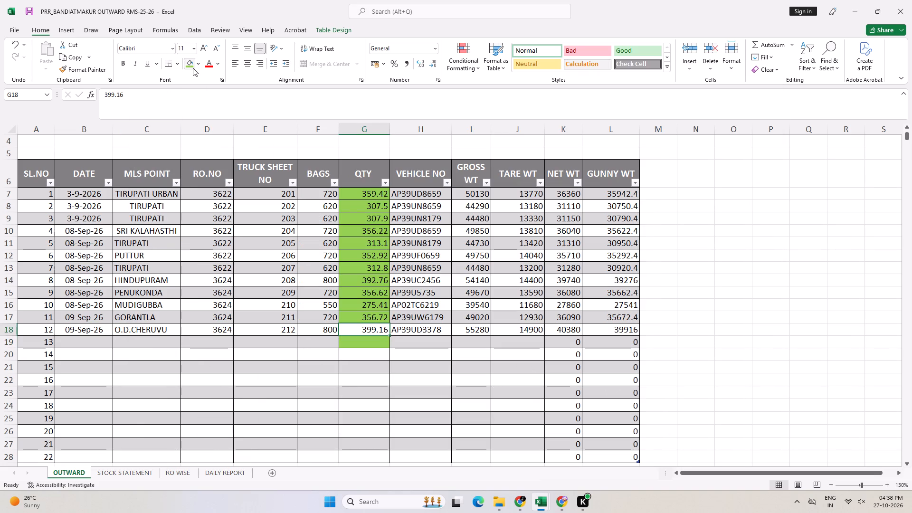
click(193, 68)
Start OUTWARD row 19 with date 10-Sep-26, MLS point SULURUPETA, RO.NO 3622, truck sheet number 213 and 720 bags.
key(Down)
key(ctrl+Left)
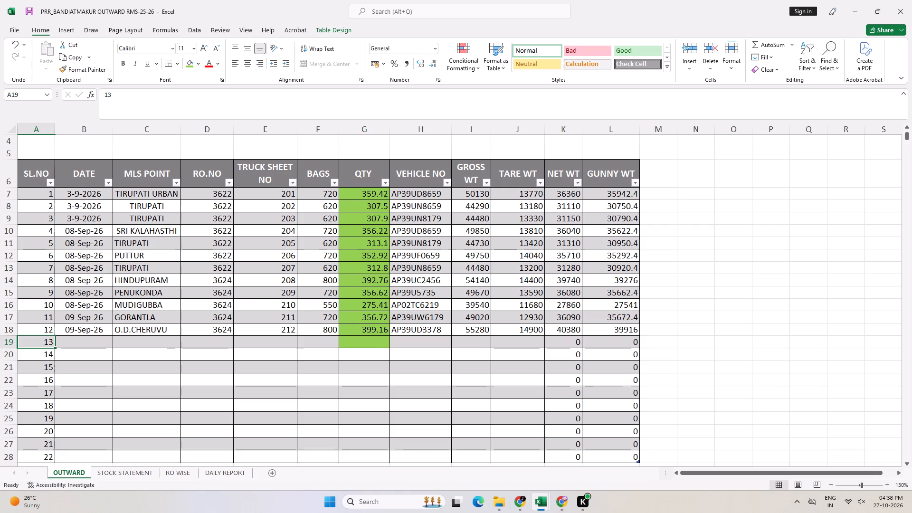
key(Right)
key(ctrl+d)
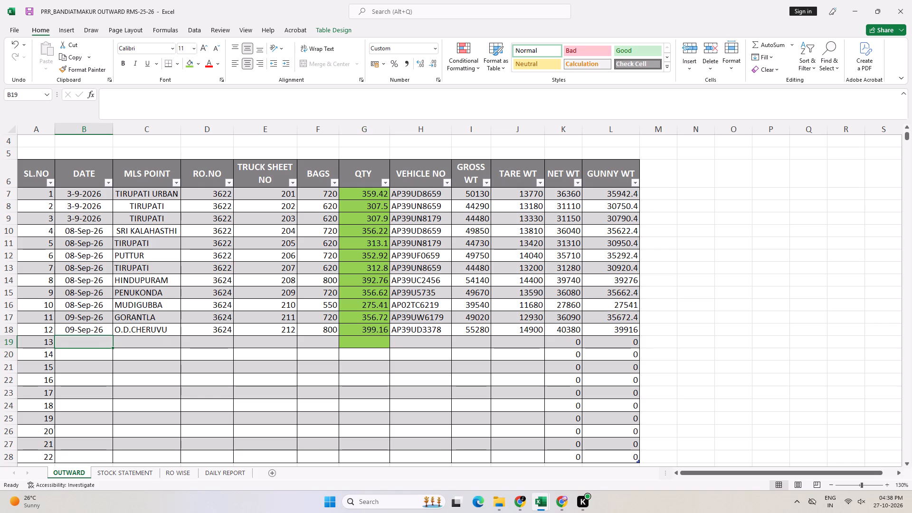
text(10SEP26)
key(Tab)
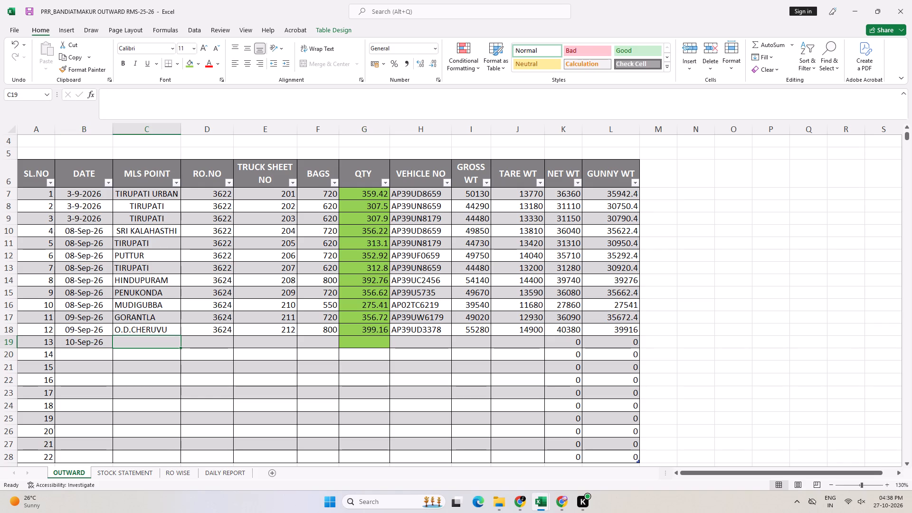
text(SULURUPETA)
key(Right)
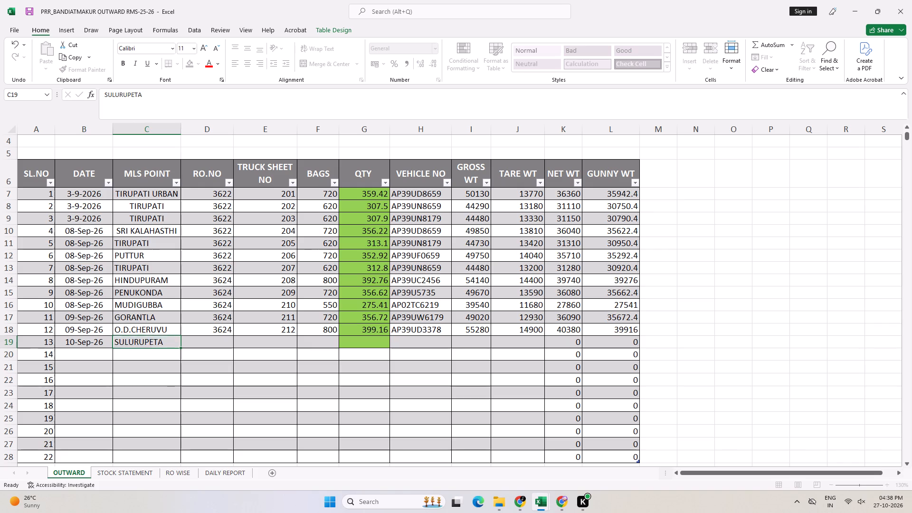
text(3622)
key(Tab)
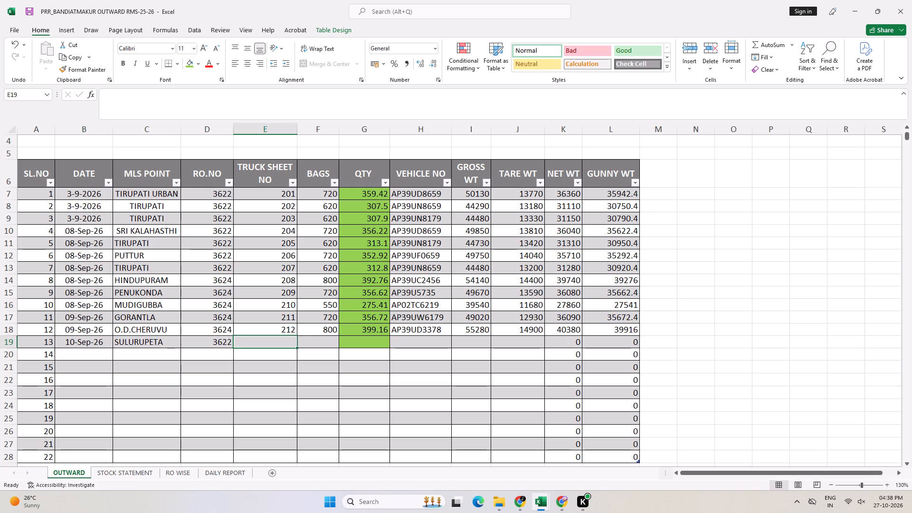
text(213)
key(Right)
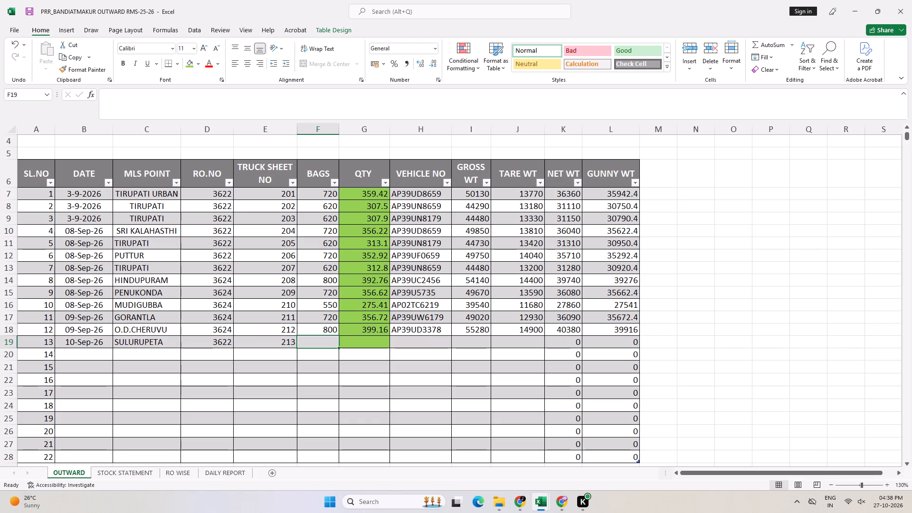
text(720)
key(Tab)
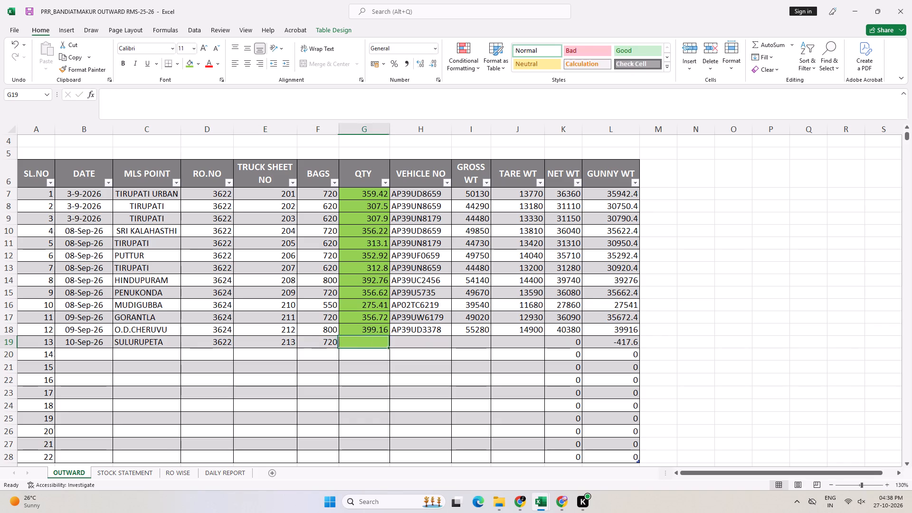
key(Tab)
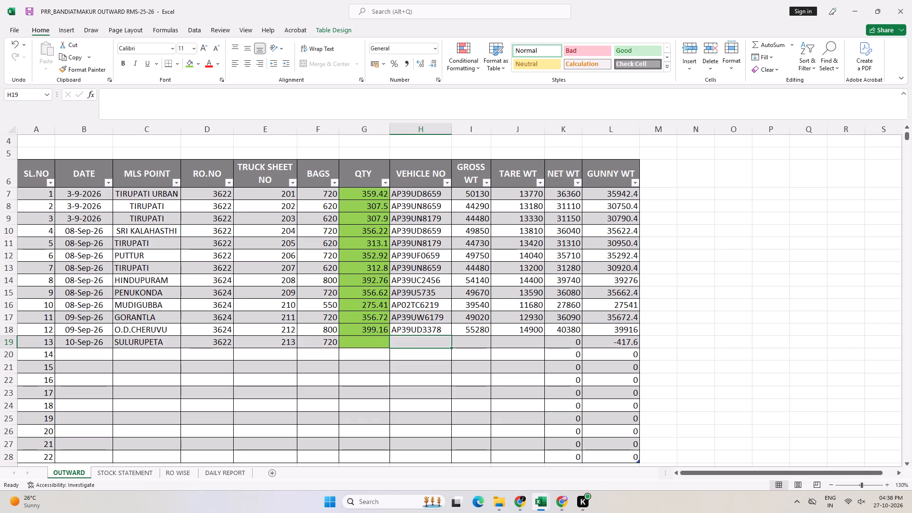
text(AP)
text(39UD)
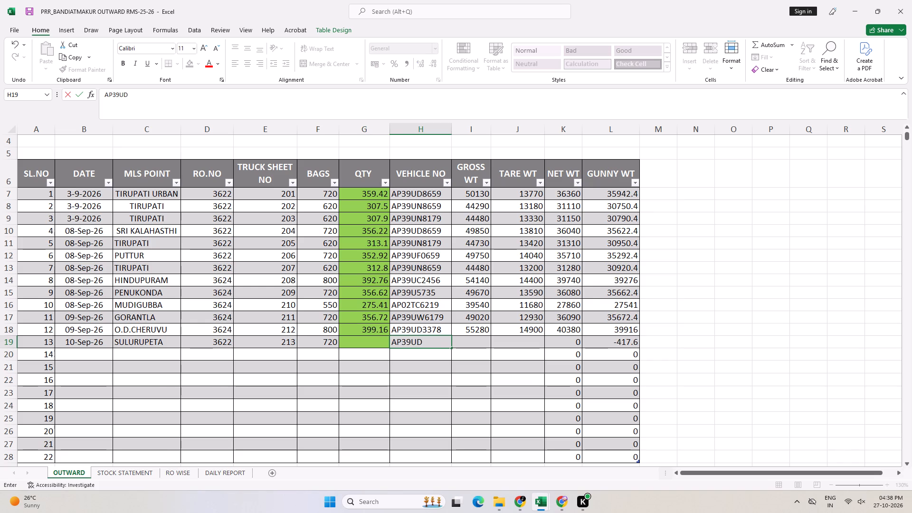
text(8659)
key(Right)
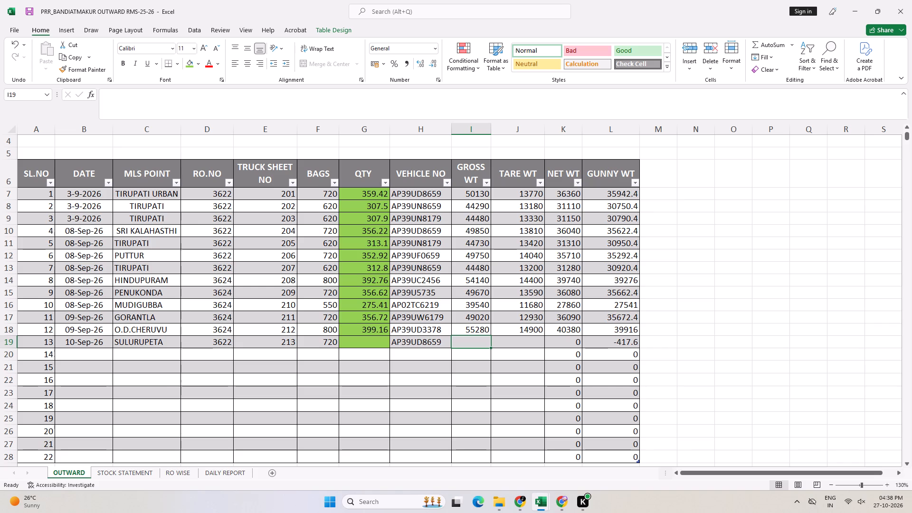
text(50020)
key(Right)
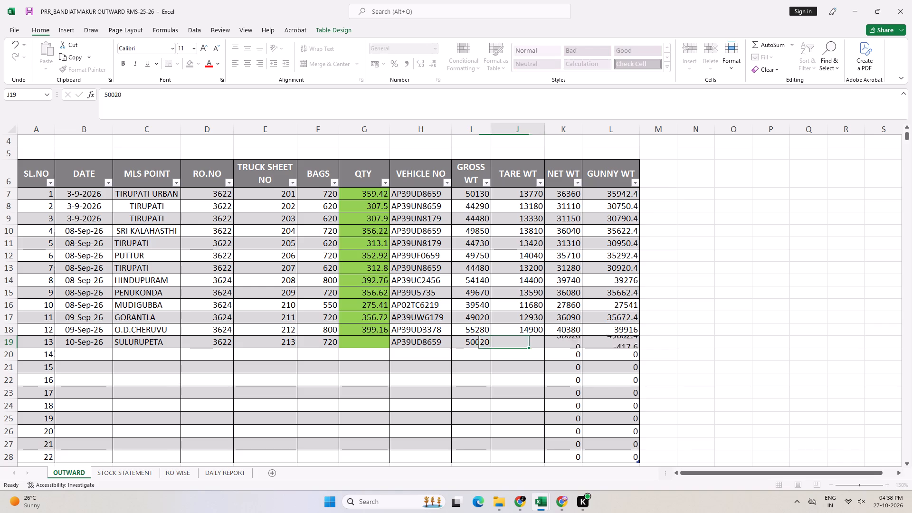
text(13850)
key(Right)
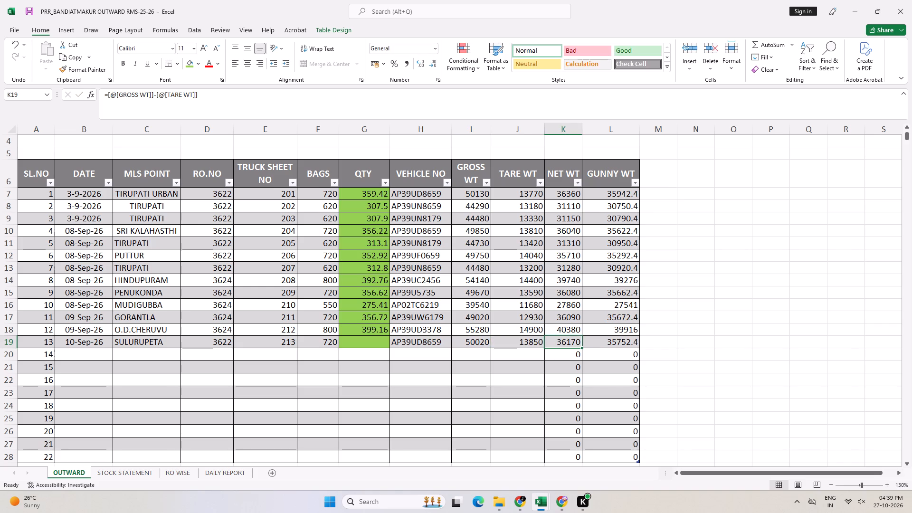
Enter 357.52 as the SULURUPETA quantity in OUTWARD cell G19.
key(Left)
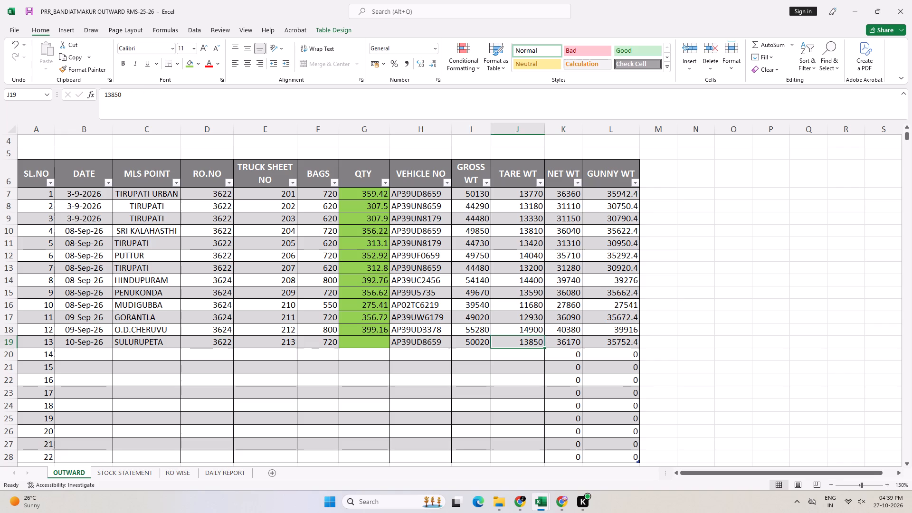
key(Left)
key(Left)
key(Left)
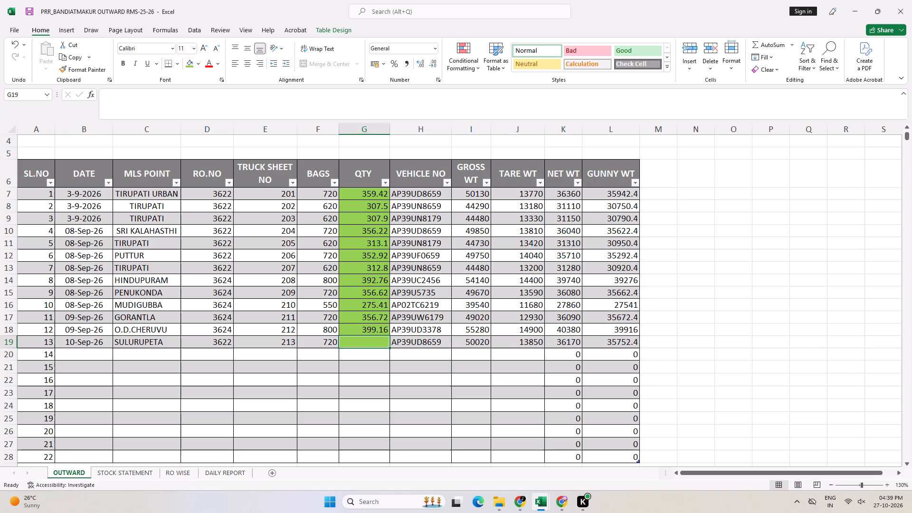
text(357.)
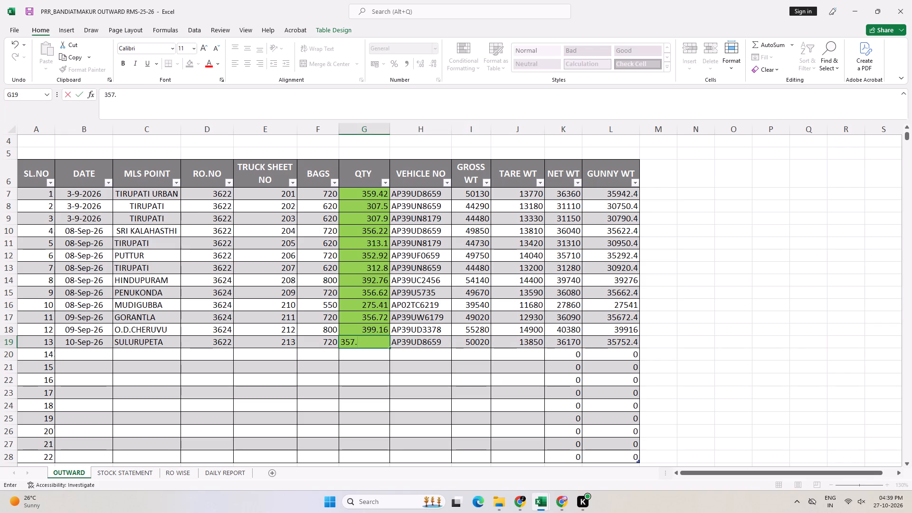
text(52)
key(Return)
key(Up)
Fill the SULLURPETA quantity in cell F22 of the truck sheet export green.
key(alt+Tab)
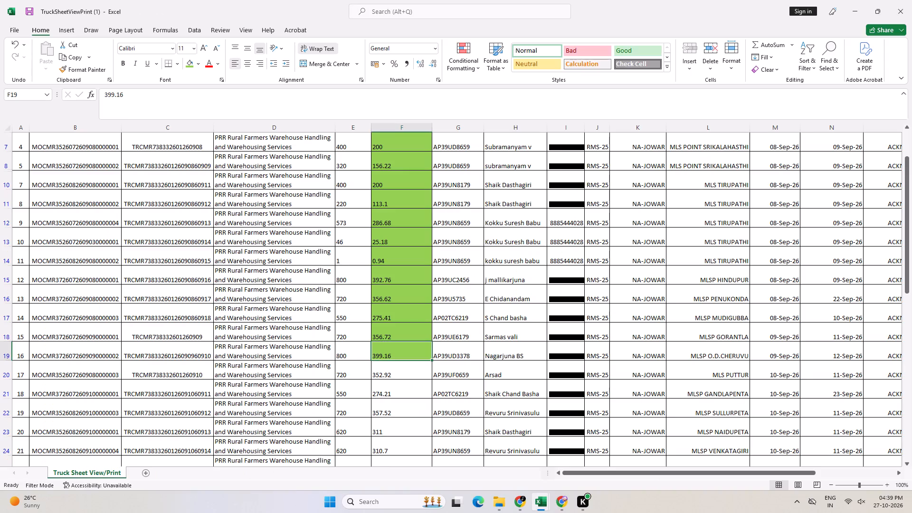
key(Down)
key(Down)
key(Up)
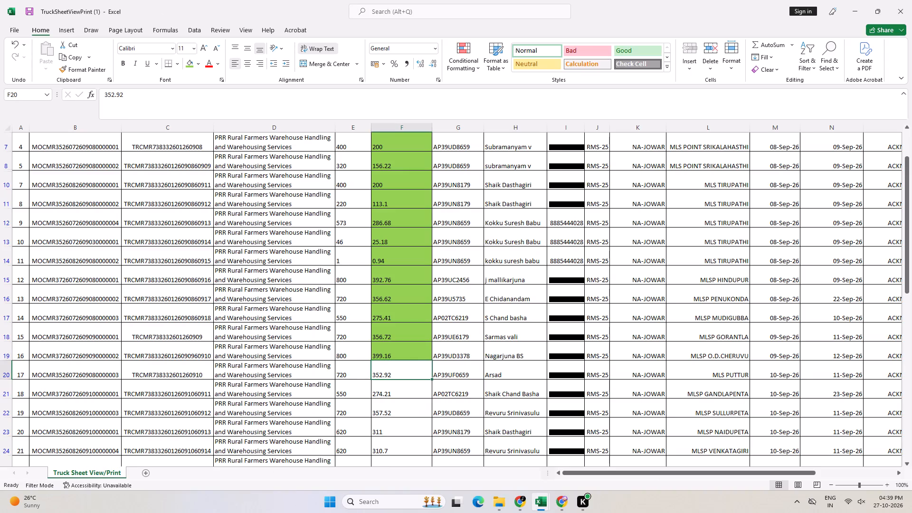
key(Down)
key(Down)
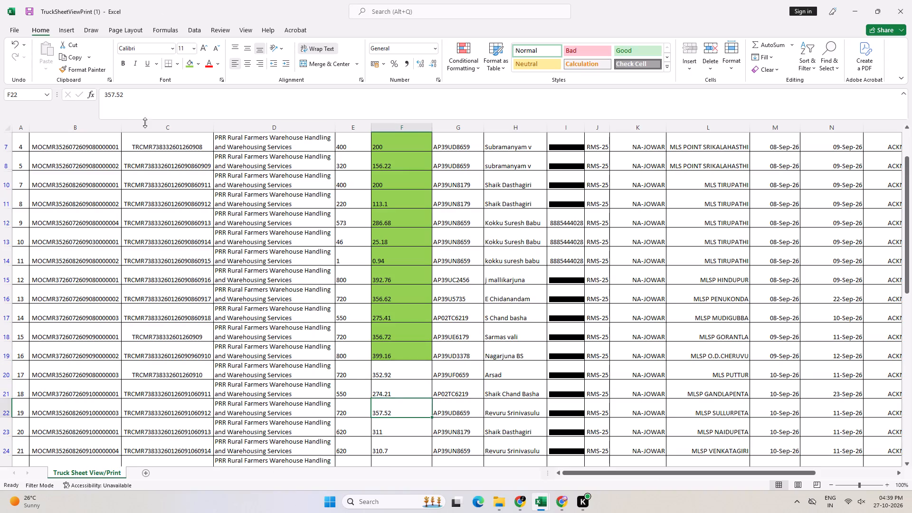
click(193, 61)
Return to the OUTWARD sheet and start row 20 with date 10-Sep-26, MLS point NAIDUPETA, RO.NO 3622, truck sheet number 214 and 620 bags.
key(alt+Tab)
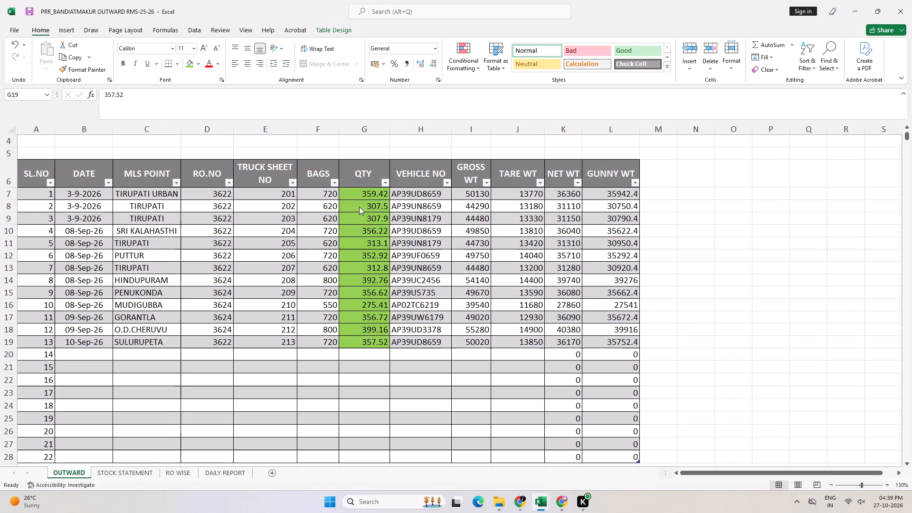
click(352, 359)
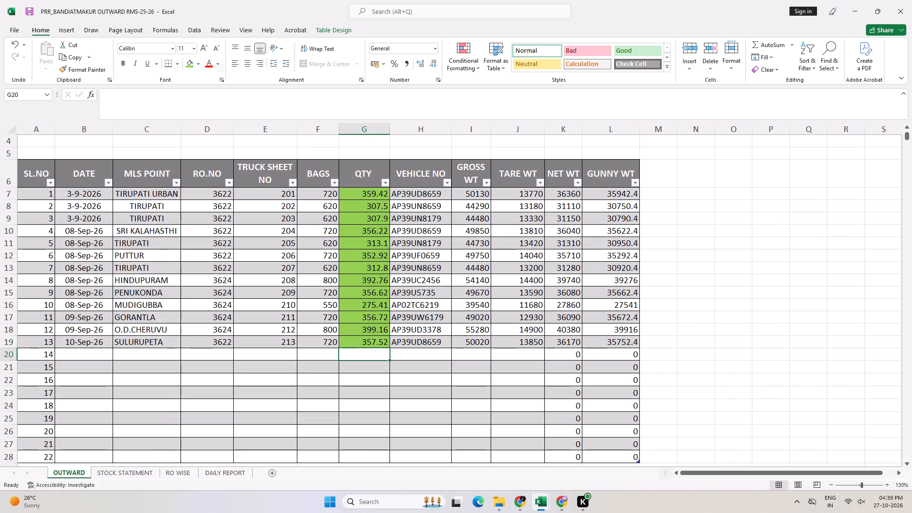
key(ctrl+Left)
key(Right)
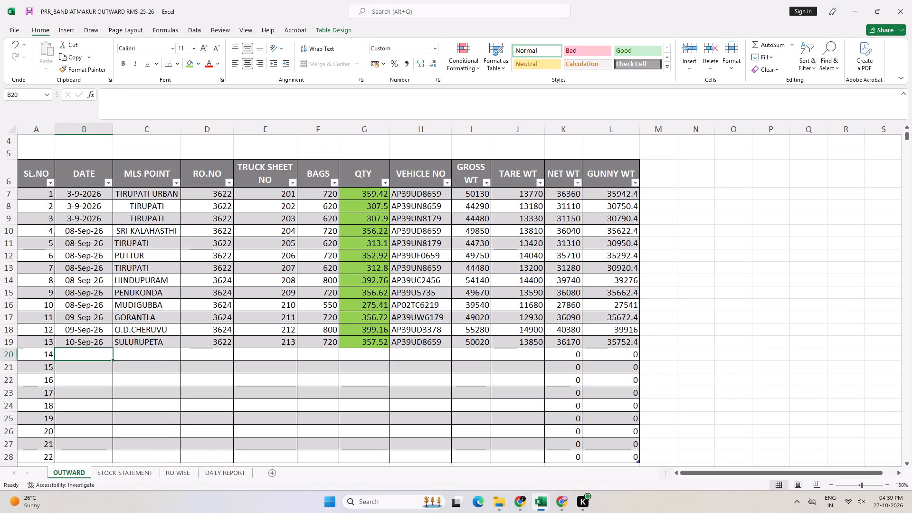
key(ctrl+d)
key(Right)
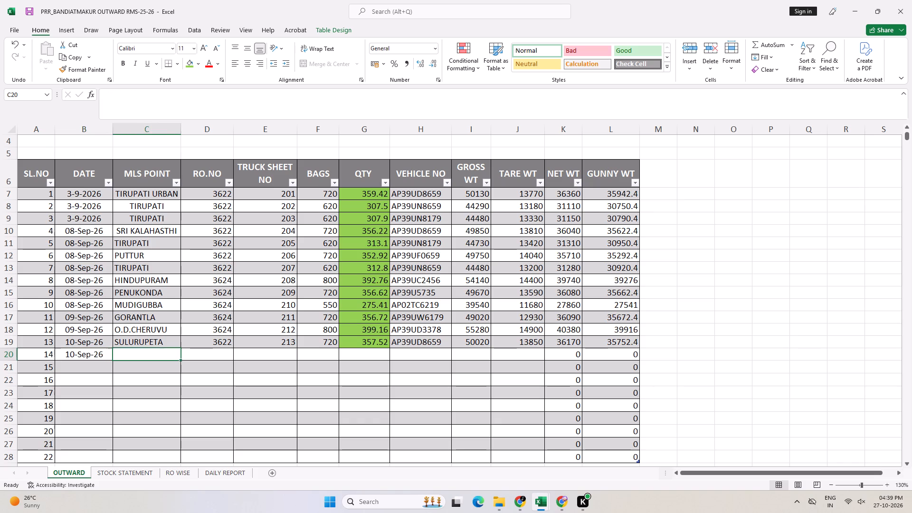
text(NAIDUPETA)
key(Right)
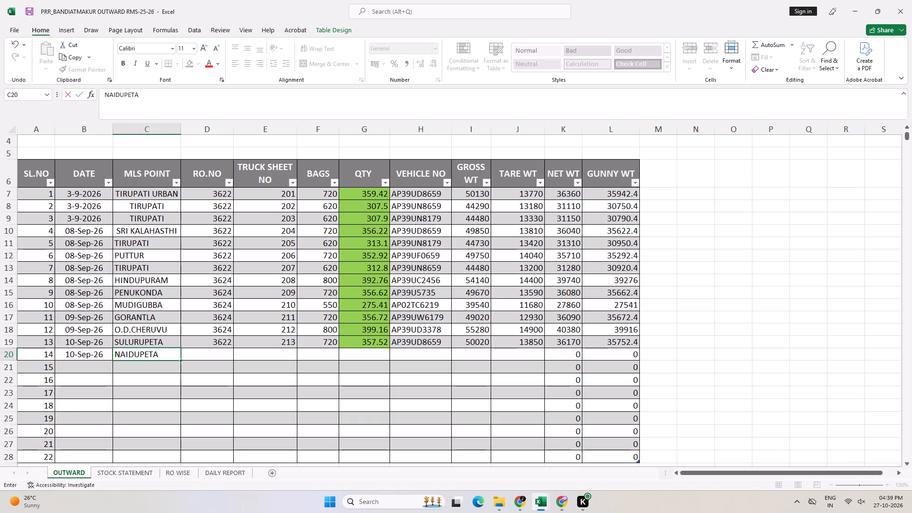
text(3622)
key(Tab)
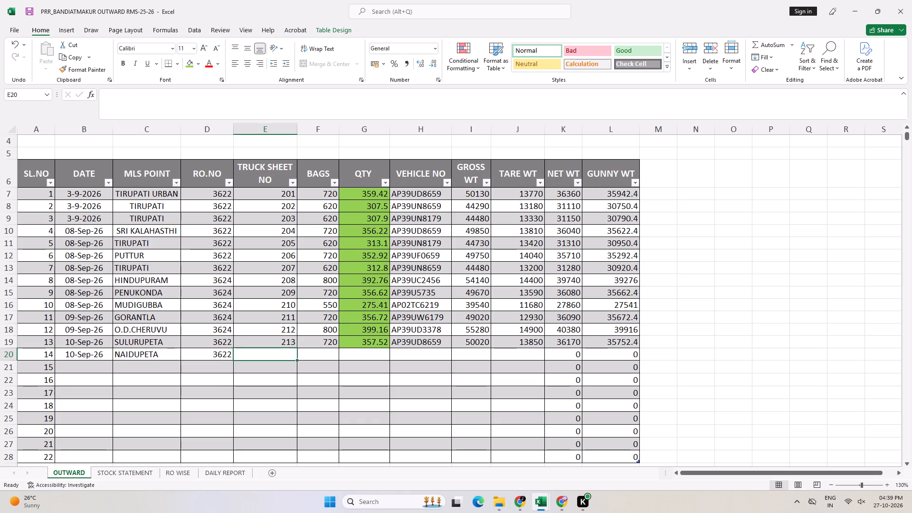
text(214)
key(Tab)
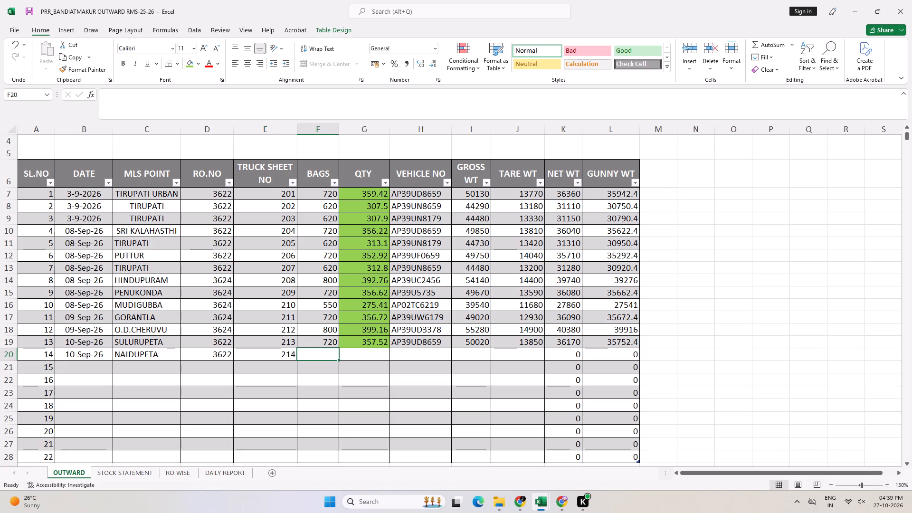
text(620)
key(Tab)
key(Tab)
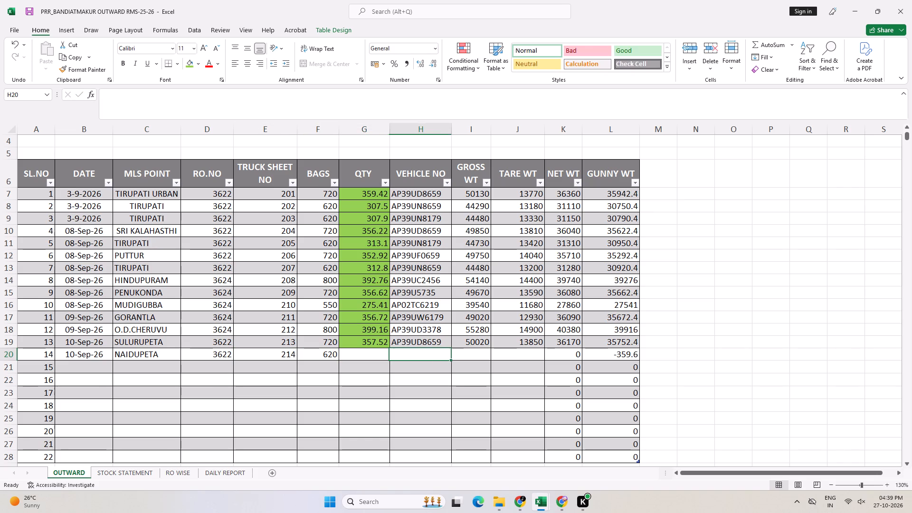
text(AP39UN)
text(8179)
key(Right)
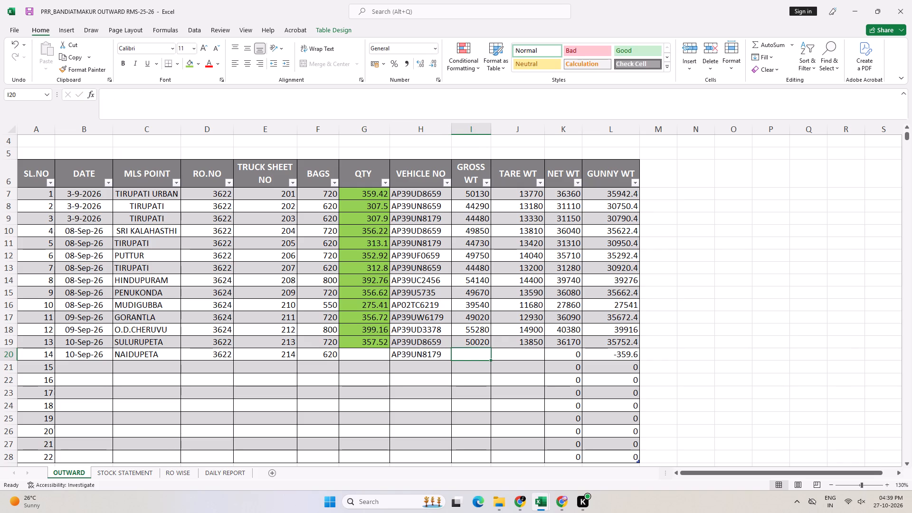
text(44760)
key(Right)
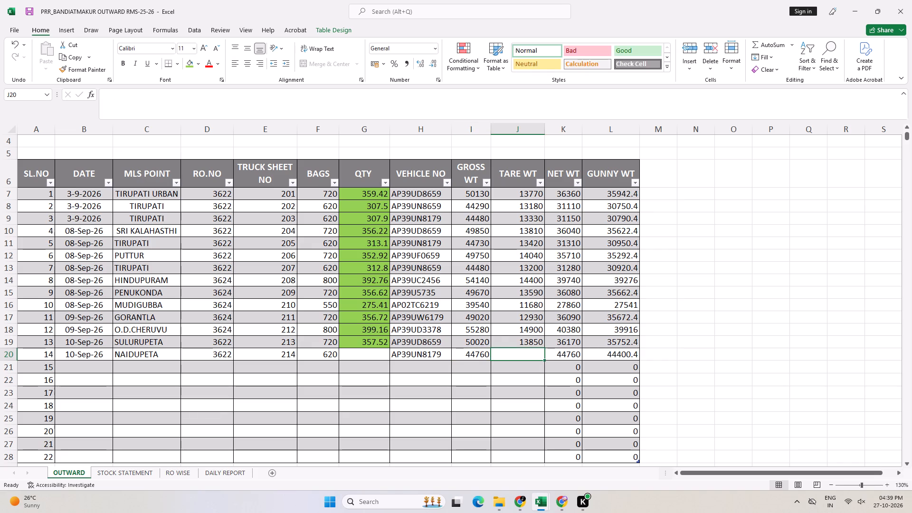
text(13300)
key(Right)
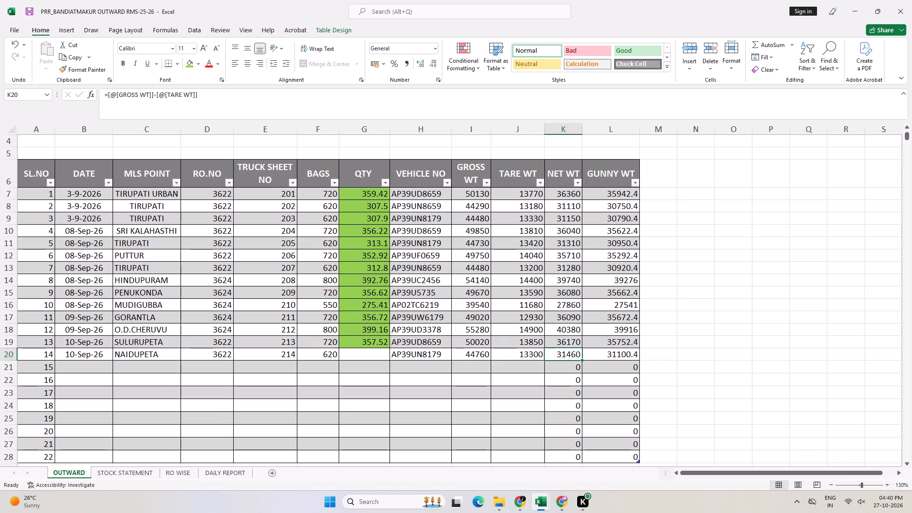
Enter 311.00 as the NAIDUPETA quantity in OUTWARD cell G20.
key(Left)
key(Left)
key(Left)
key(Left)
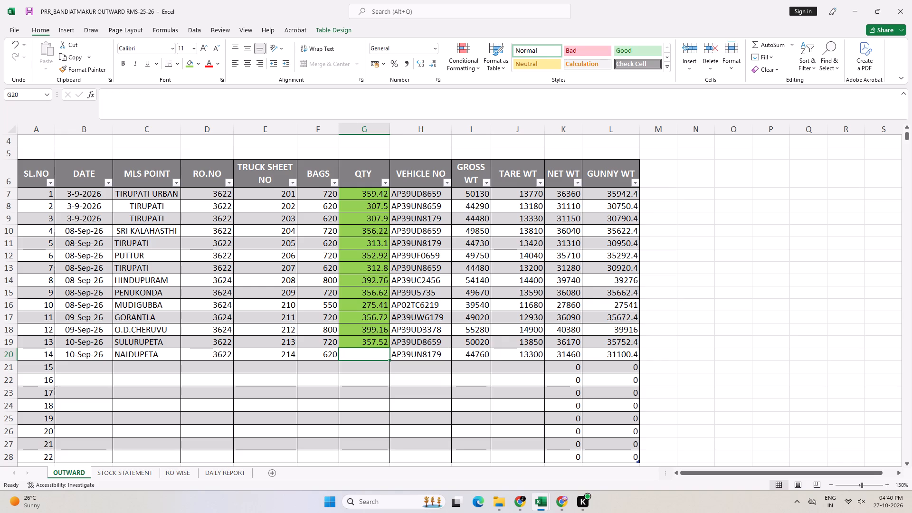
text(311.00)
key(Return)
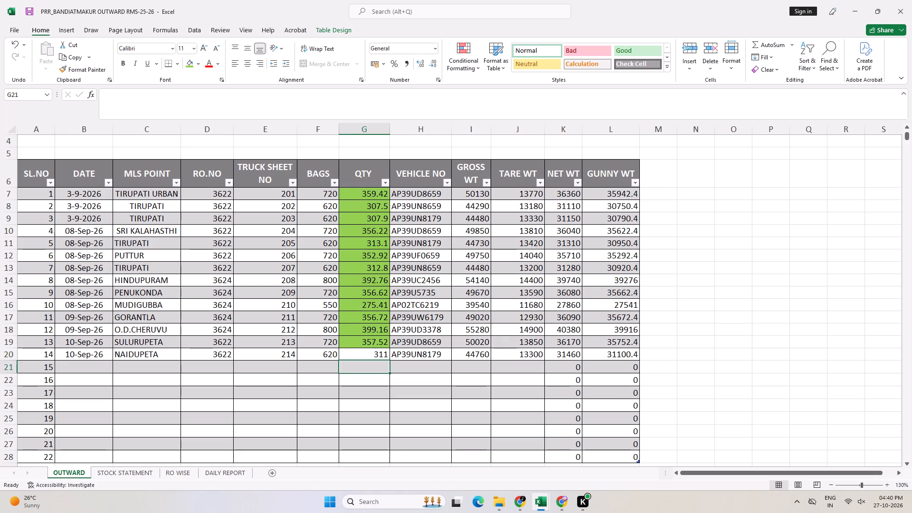
Begin the next dispatch entry at the date cell of OUTWARD row 21.
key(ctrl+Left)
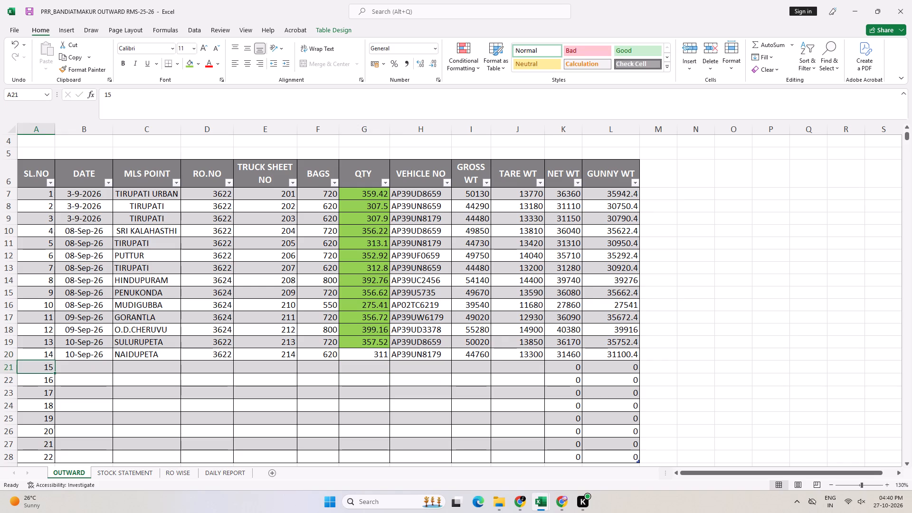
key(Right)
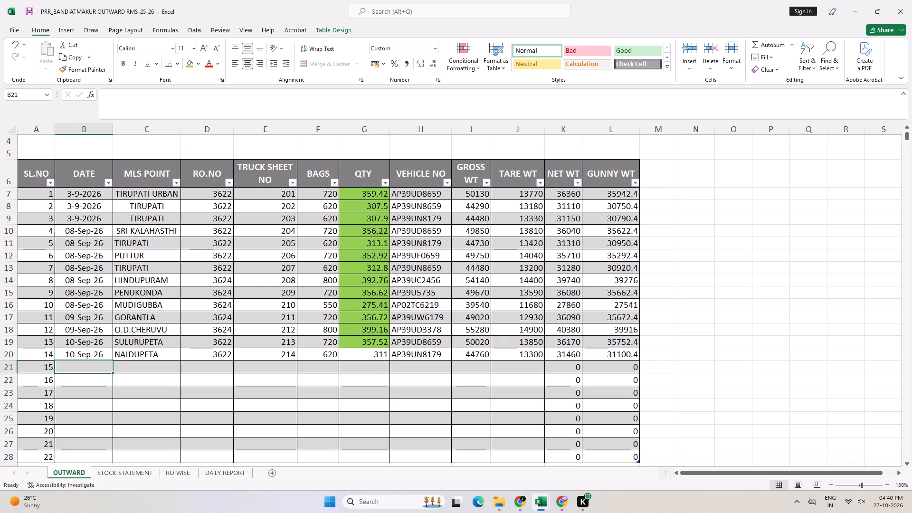
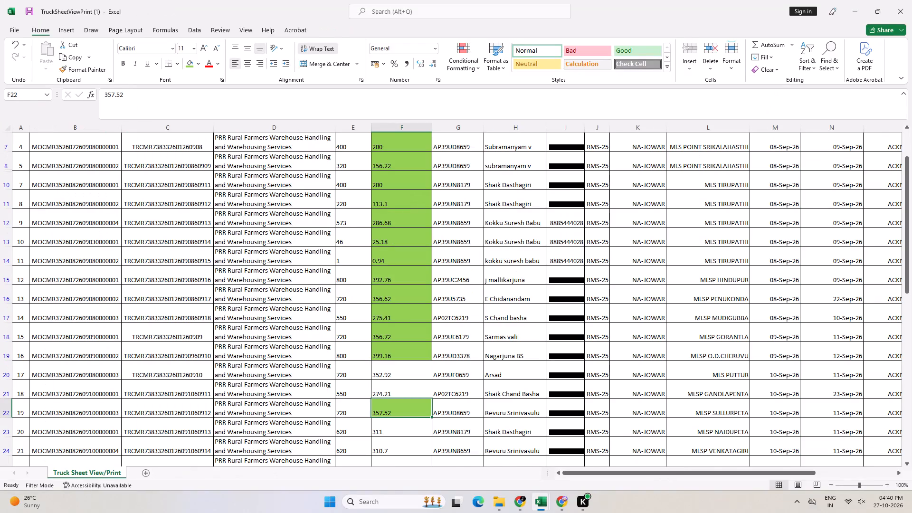
Fill the matched NAIDUPETA quantity 311 green in truck sheet export cell F23 and in OUTWARD cell G20.
click(403, 430)
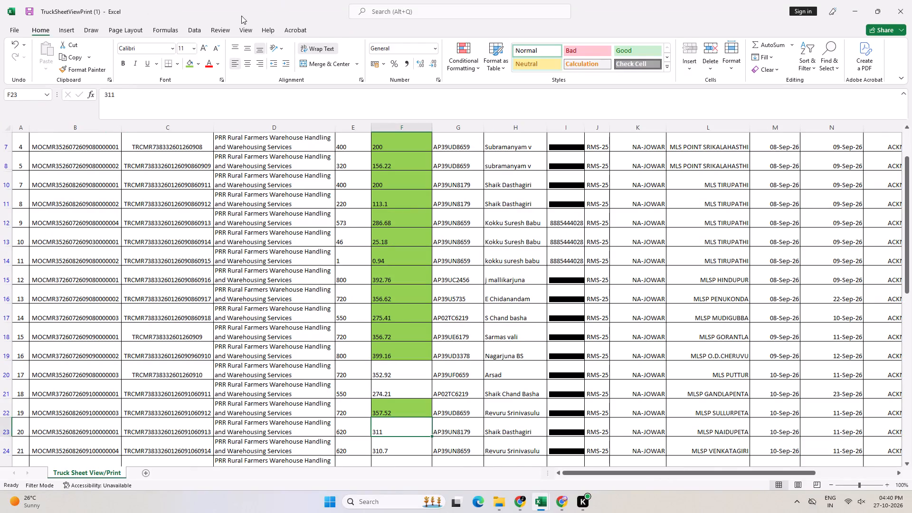
click(195, 63)
key(alt+Tab)
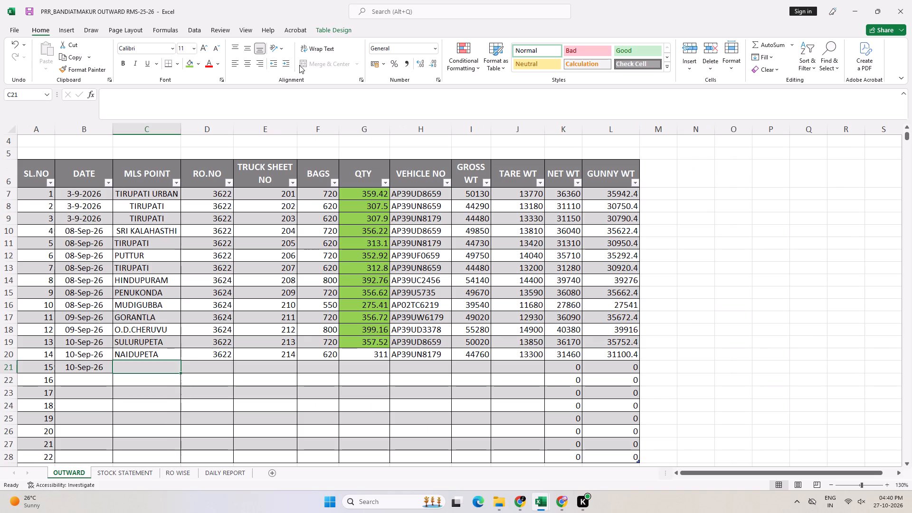
click(359, 358)
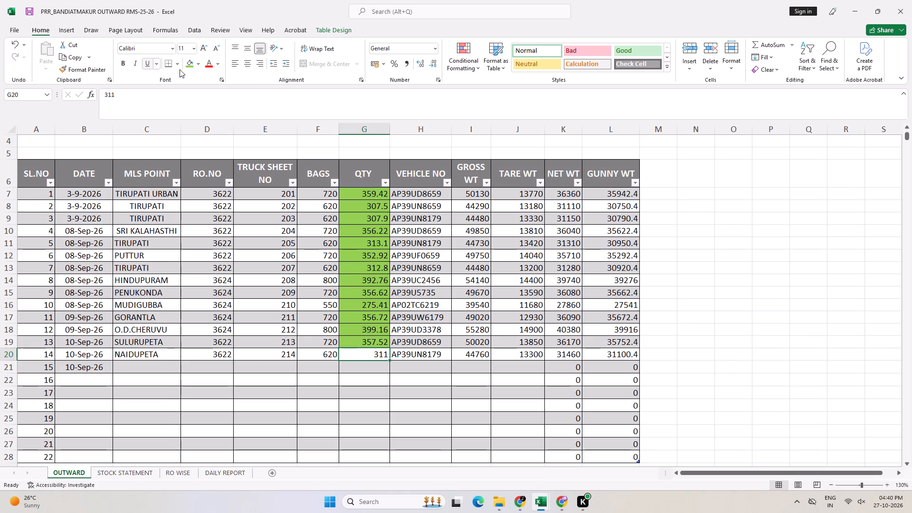
click(188, 65)
In OUTWARD row 21, enter MLS point PICHATUR, RO.NO 3622, truck sheet number 215 and 720 bags.
click(138, 366)
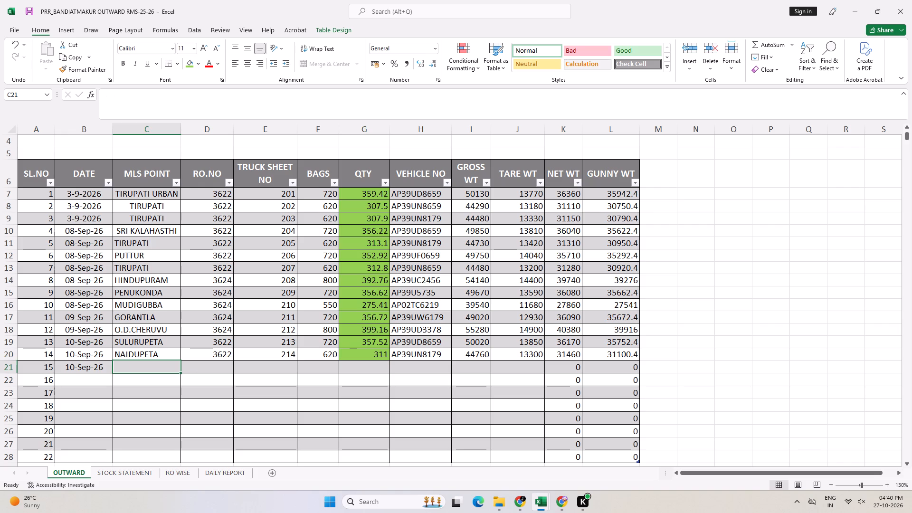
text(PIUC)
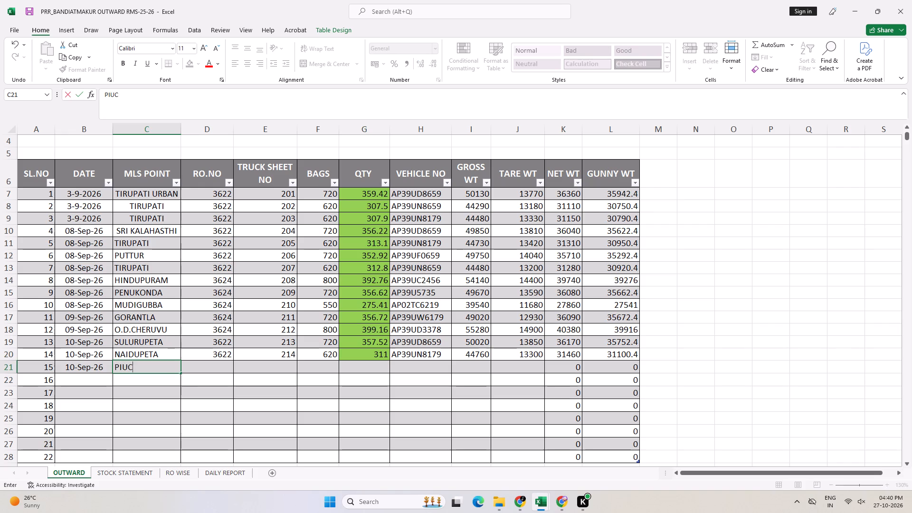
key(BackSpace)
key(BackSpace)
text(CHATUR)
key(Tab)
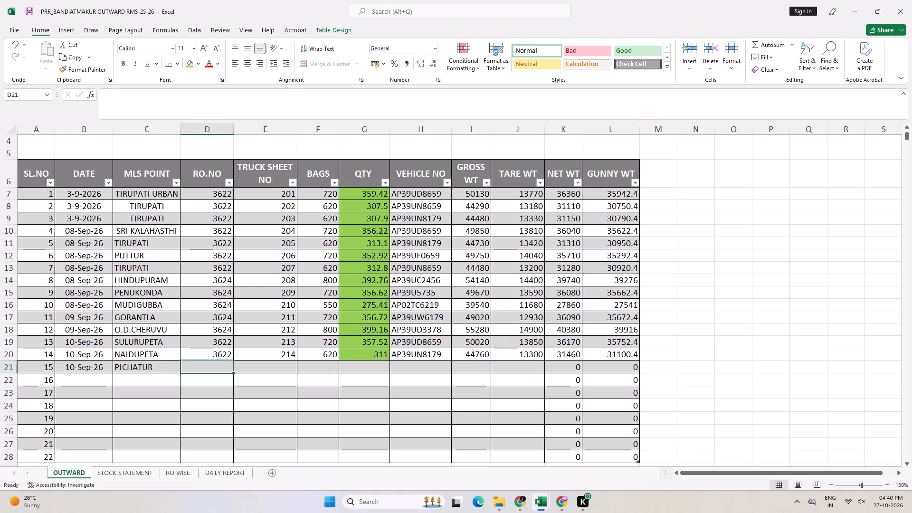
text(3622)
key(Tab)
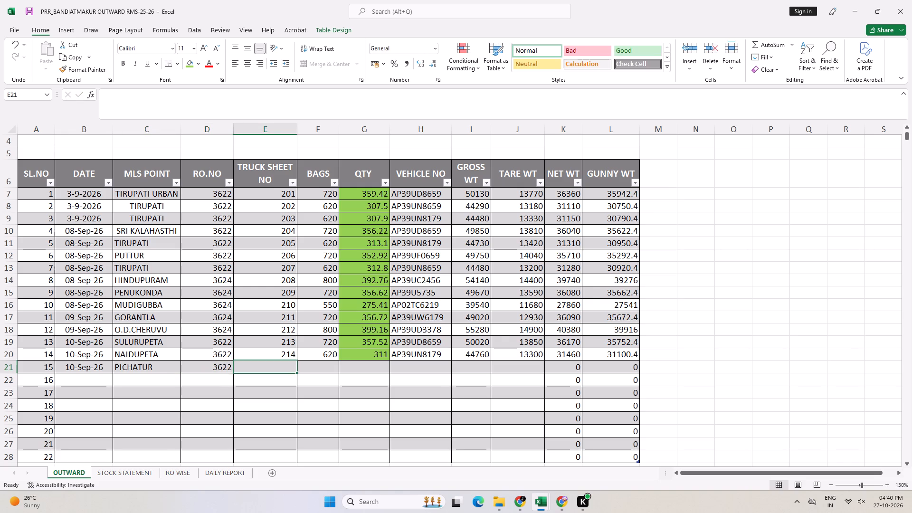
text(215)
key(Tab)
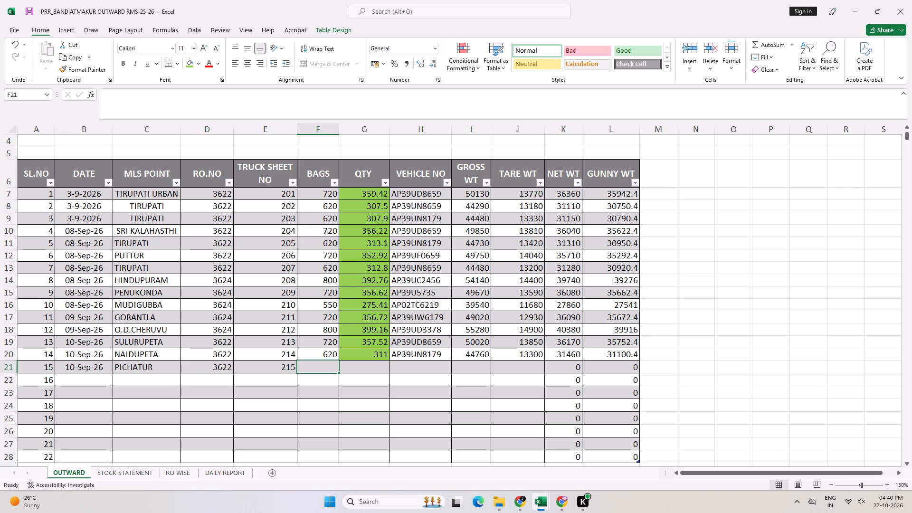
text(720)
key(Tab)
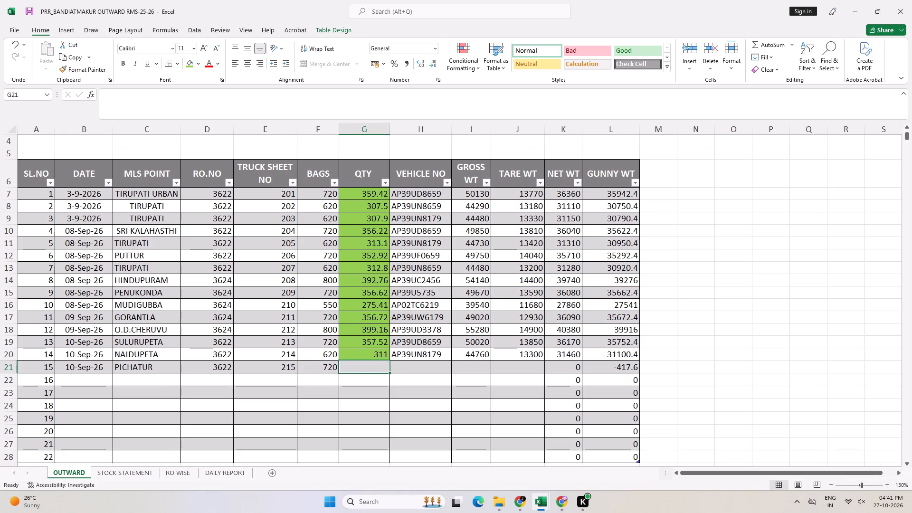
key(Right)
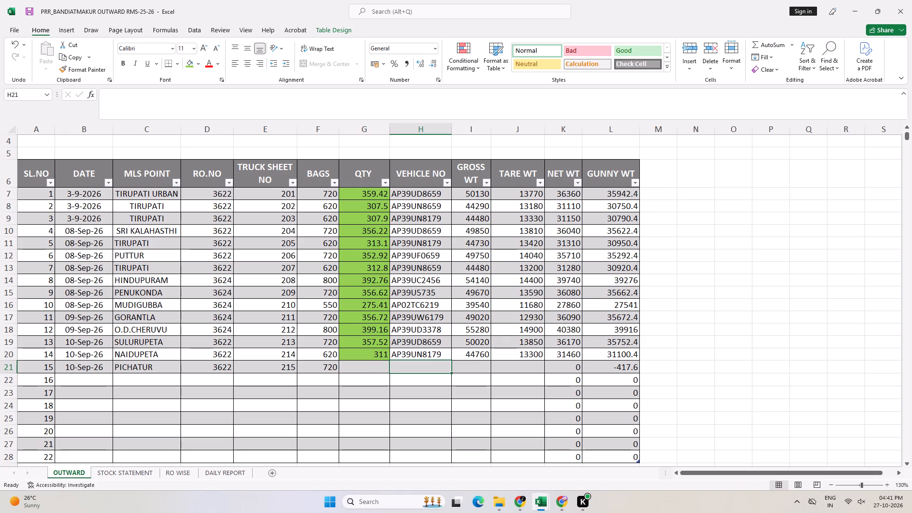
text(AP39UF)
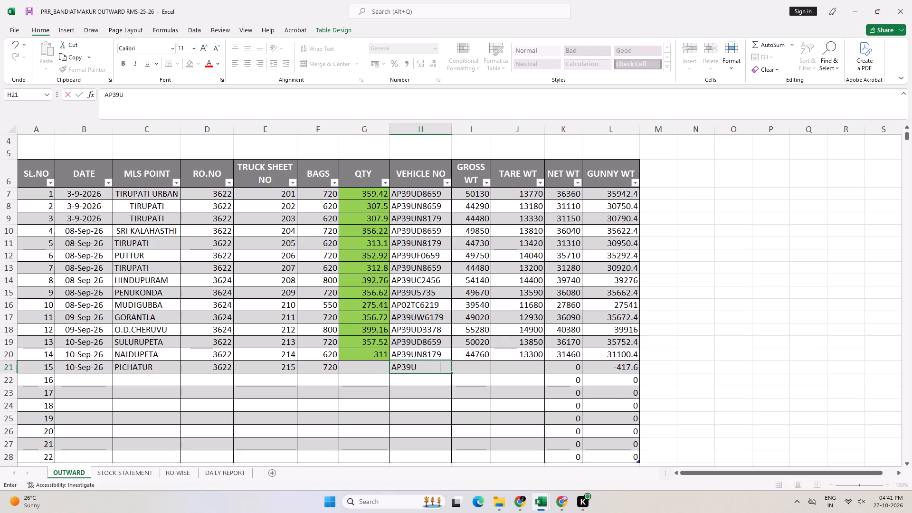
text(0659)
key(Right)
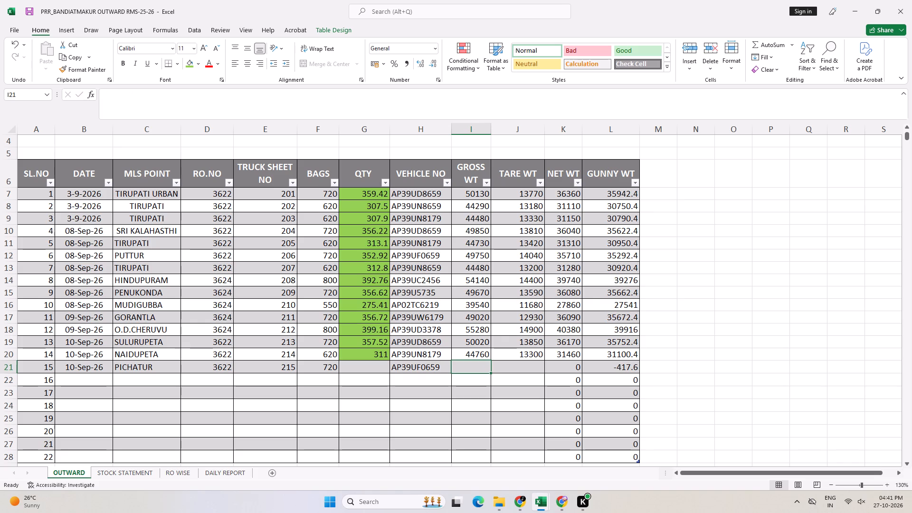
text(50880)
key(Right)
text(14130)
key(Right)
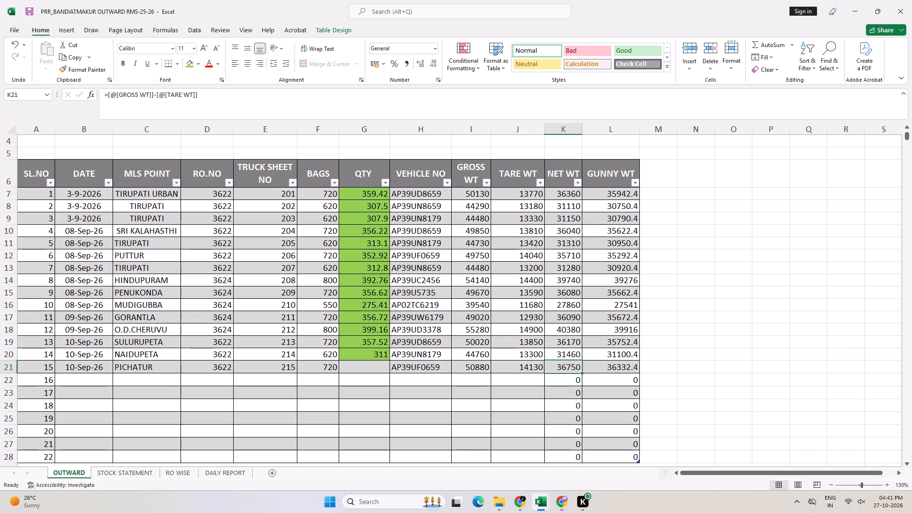
Enter 363.32 as the PICHATUR quantity in OUTWARD cell G21.
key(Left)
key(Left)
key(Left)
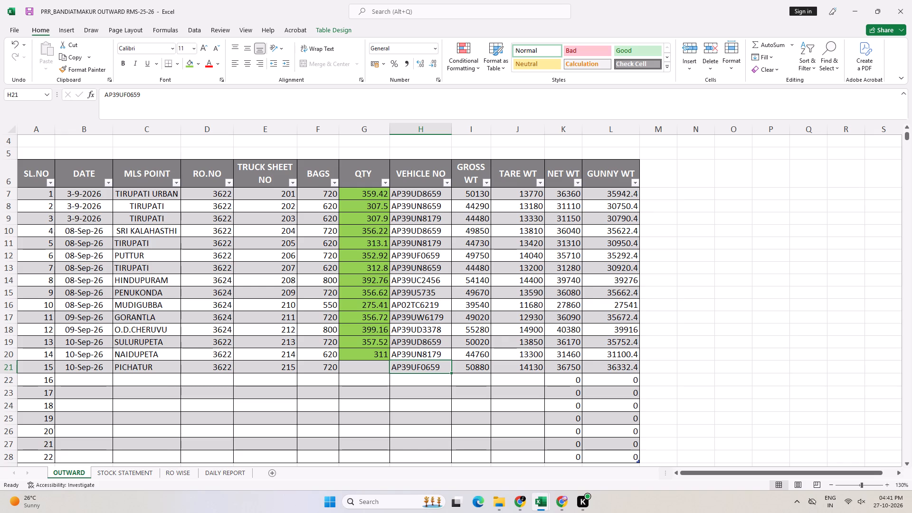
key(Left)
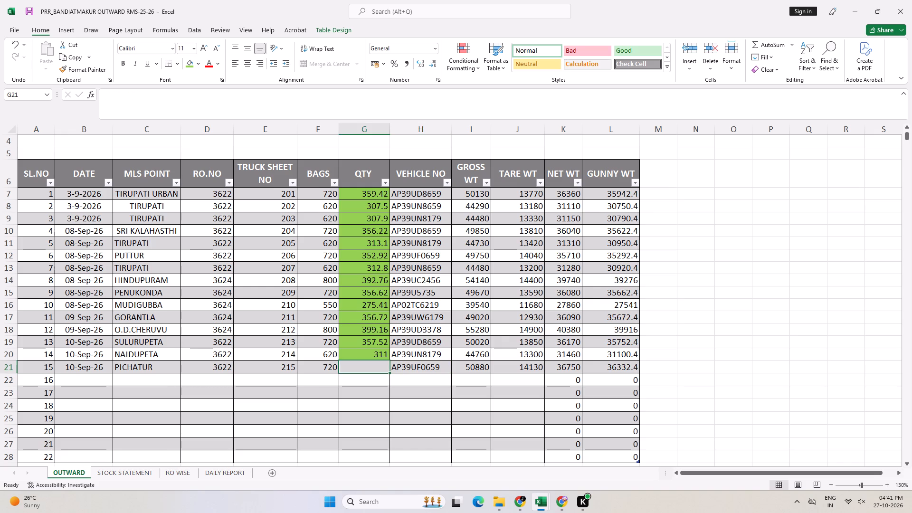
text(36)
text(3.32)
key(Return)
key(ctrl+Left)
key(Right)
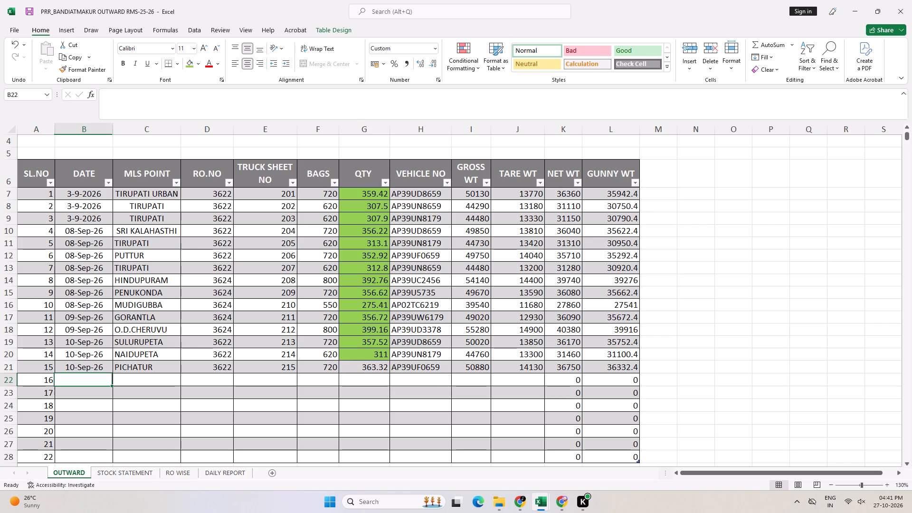
Switch to the truck sheet export, check the MLS PICHATUR quantity against OUTWARD, and fill its cell F25 green.
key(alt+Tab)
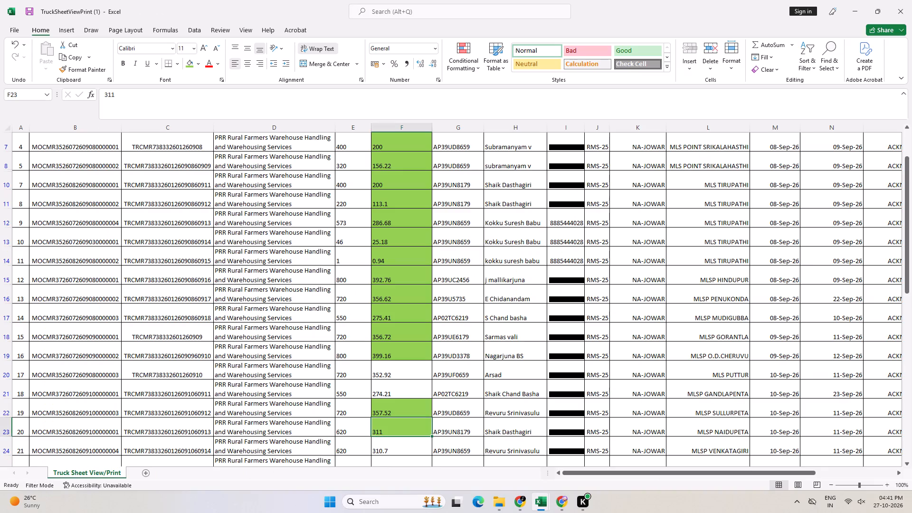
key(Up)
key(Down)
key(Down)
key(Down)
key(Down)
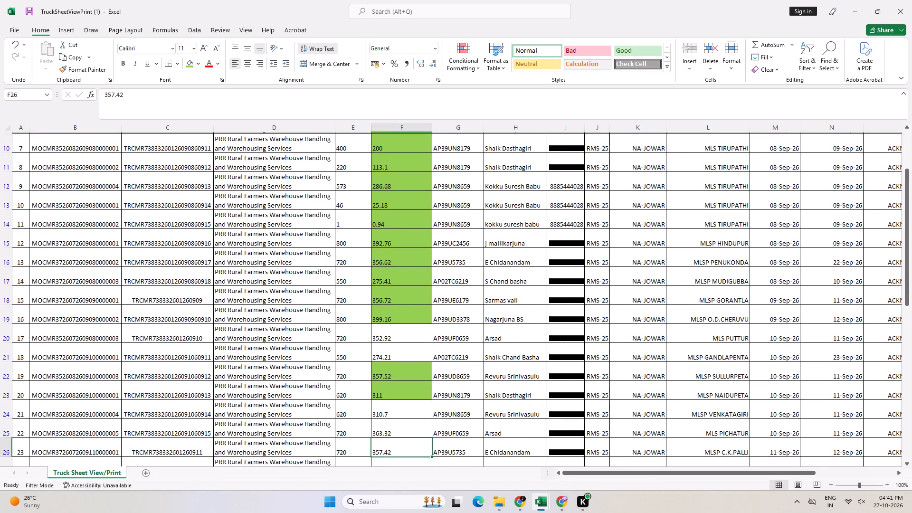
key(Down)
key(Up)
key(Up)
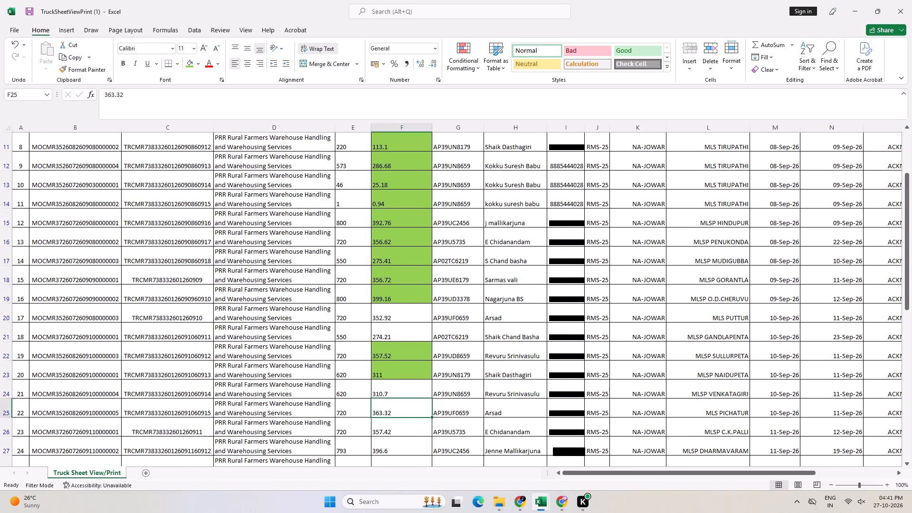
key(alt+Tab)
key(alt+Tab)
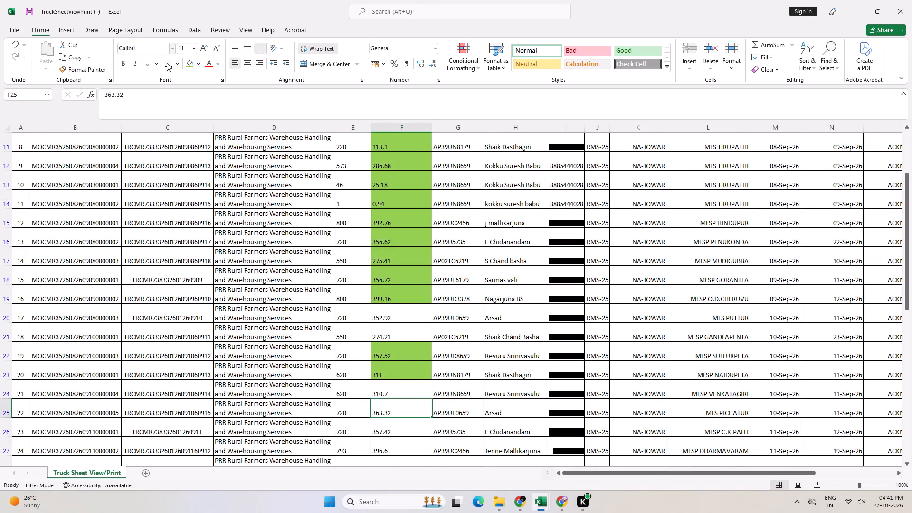
click(188, 65)
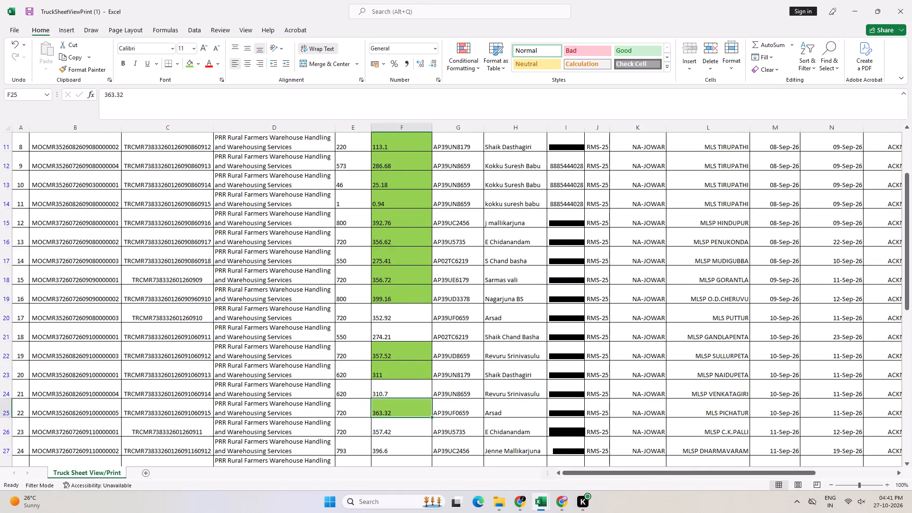
Return to the OUTWARD sheet and fill the PICHATUR quantity in cell G21 green.
key(alt+Tab)
click(373, 371)
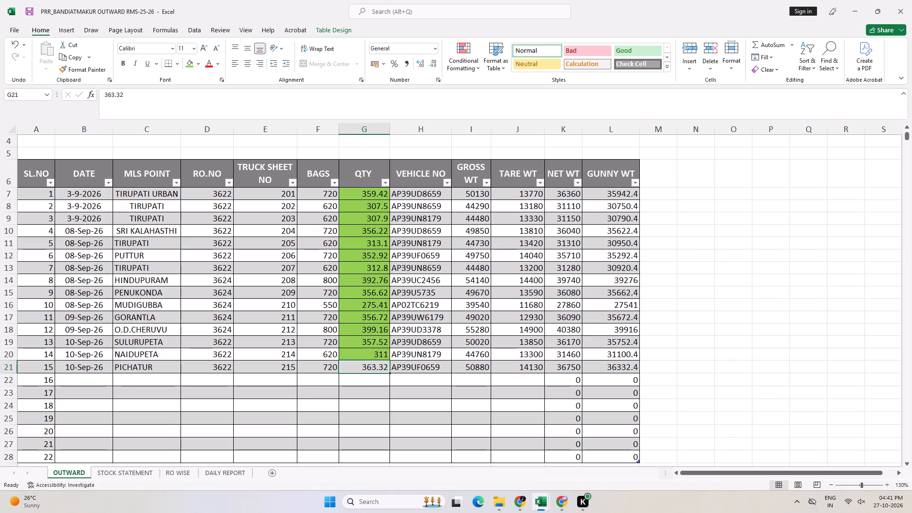
click(189, 65)
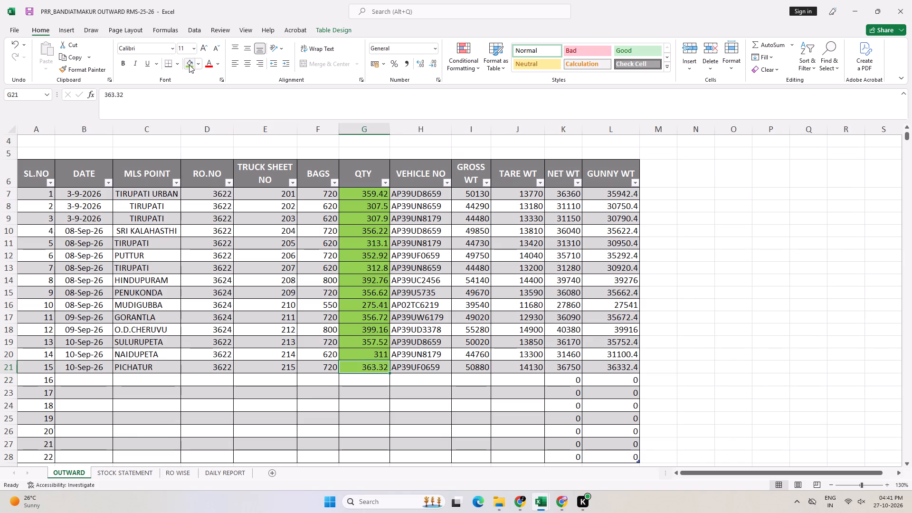
Start OUTWARD row 22 with the date copied from above, 10-Sep-26, MLS point VENKATAGIRI, RO.NO 3622, truck sheet number 216 and 620 bags.
key(Down)
key(ctrl+Left)
key(Right)
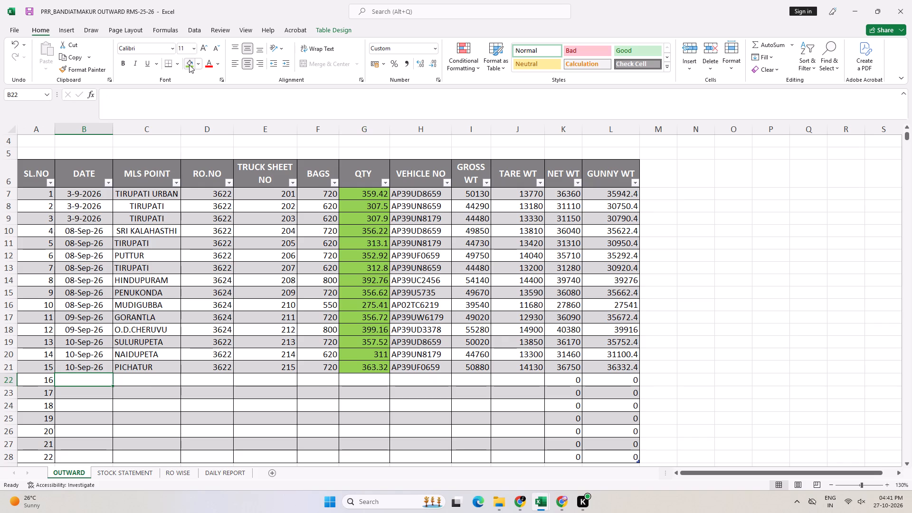
key(ctrl+d)
key(Right)
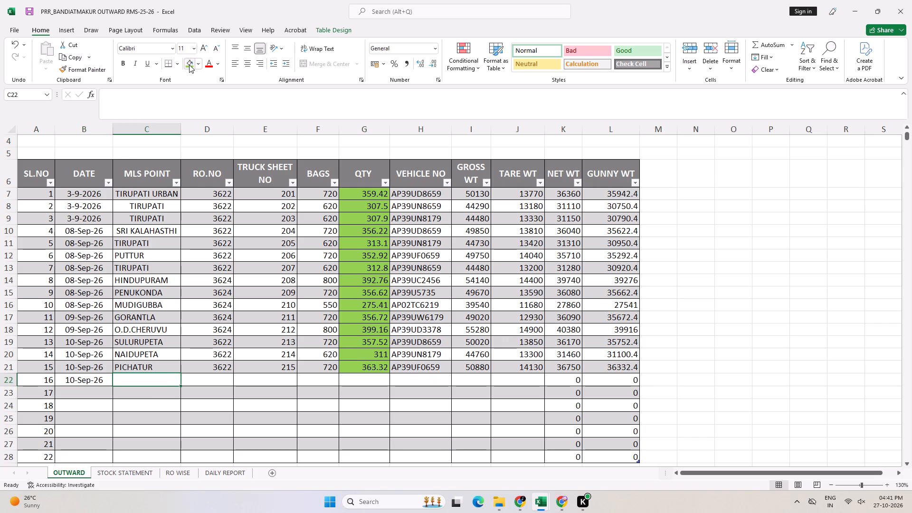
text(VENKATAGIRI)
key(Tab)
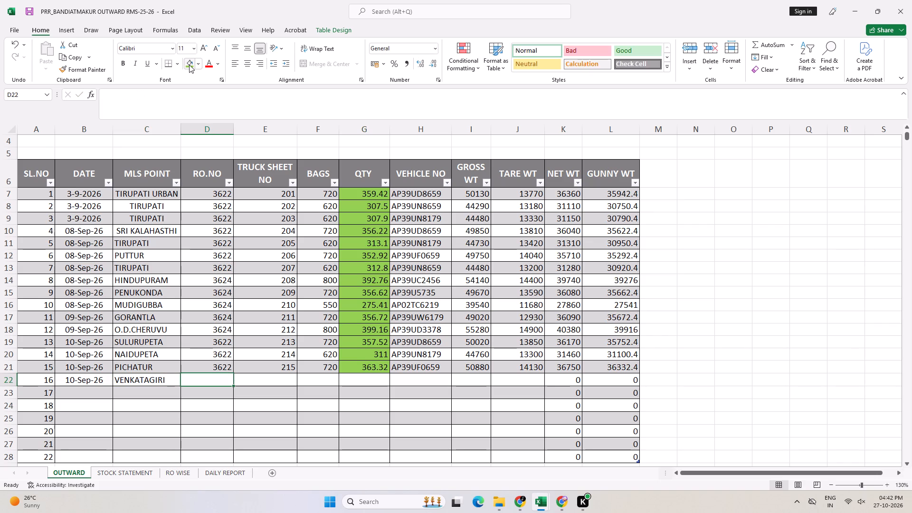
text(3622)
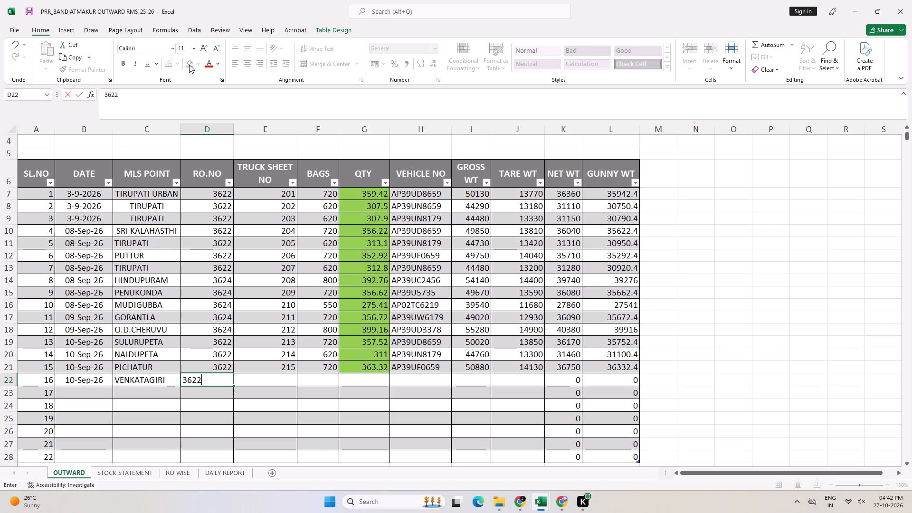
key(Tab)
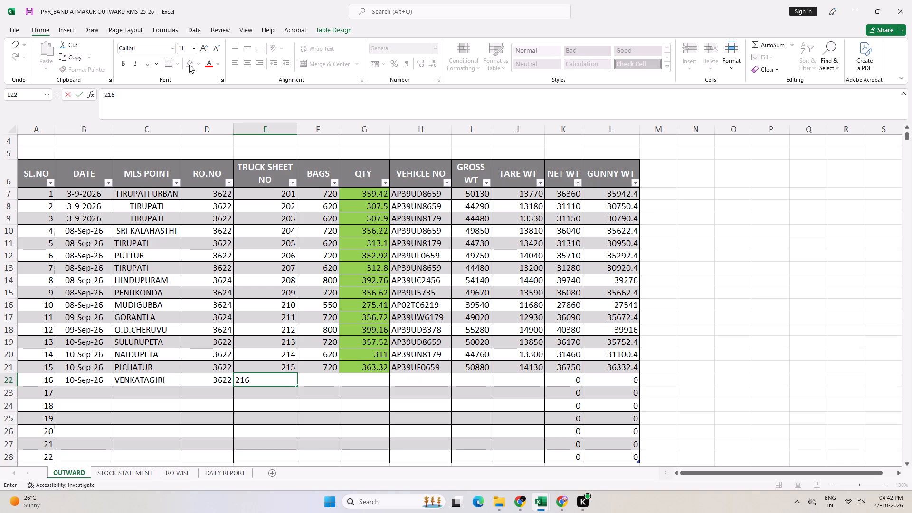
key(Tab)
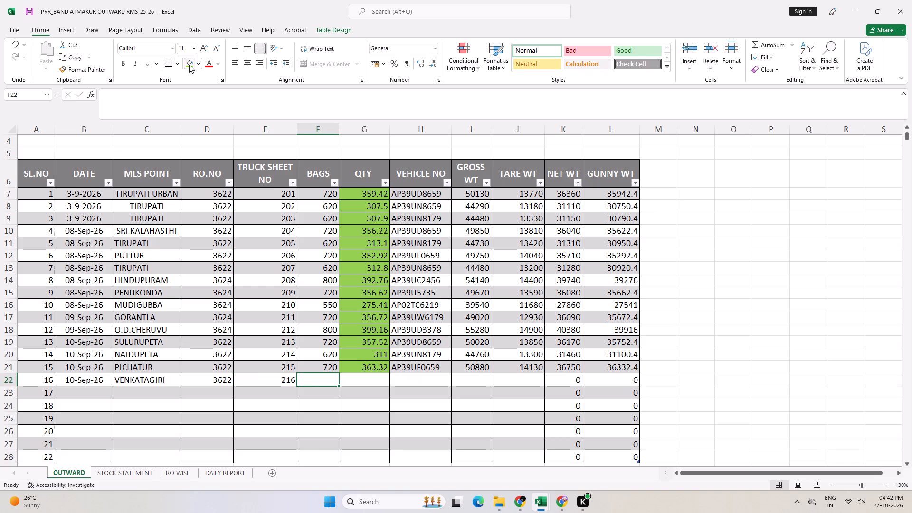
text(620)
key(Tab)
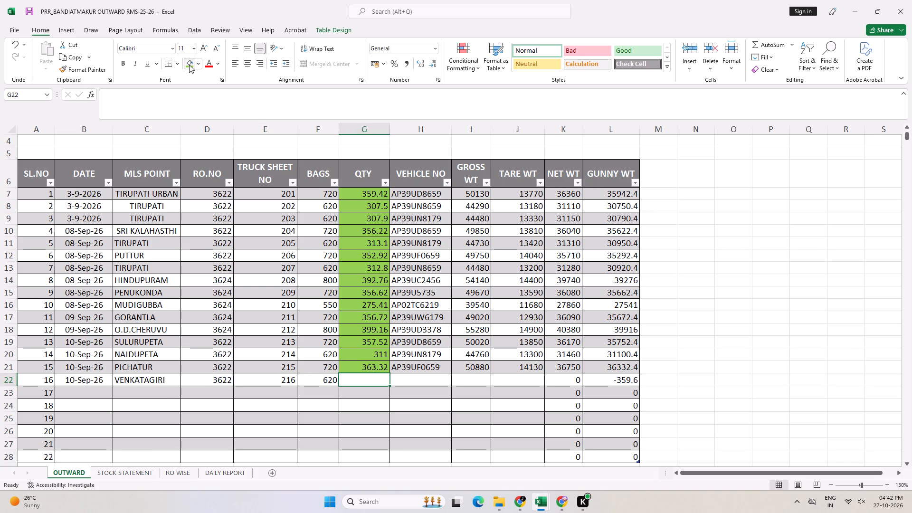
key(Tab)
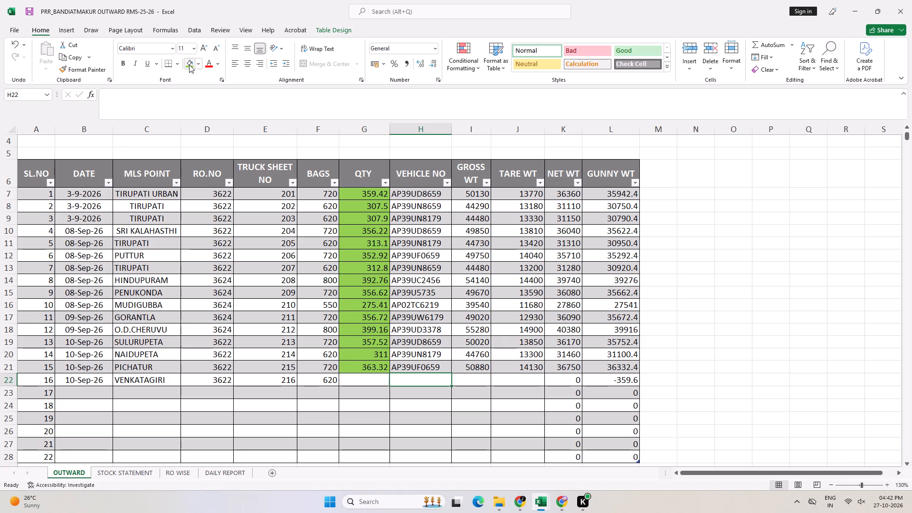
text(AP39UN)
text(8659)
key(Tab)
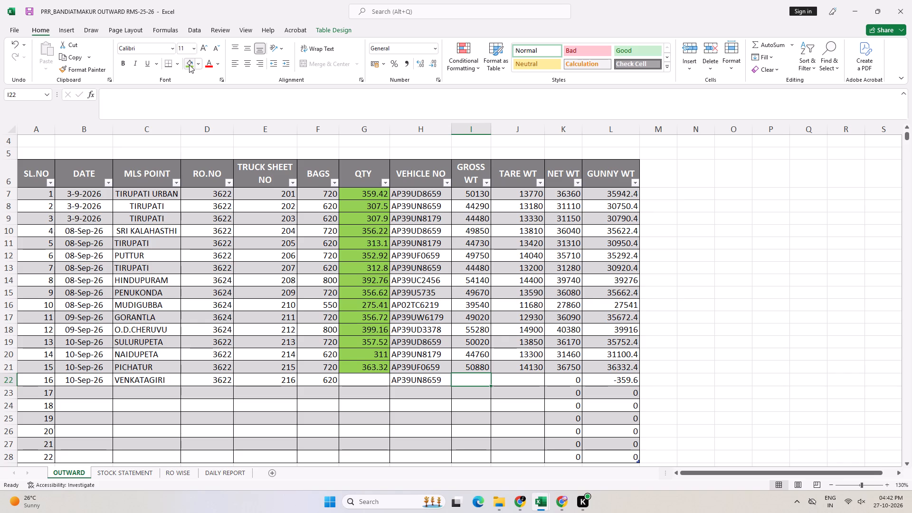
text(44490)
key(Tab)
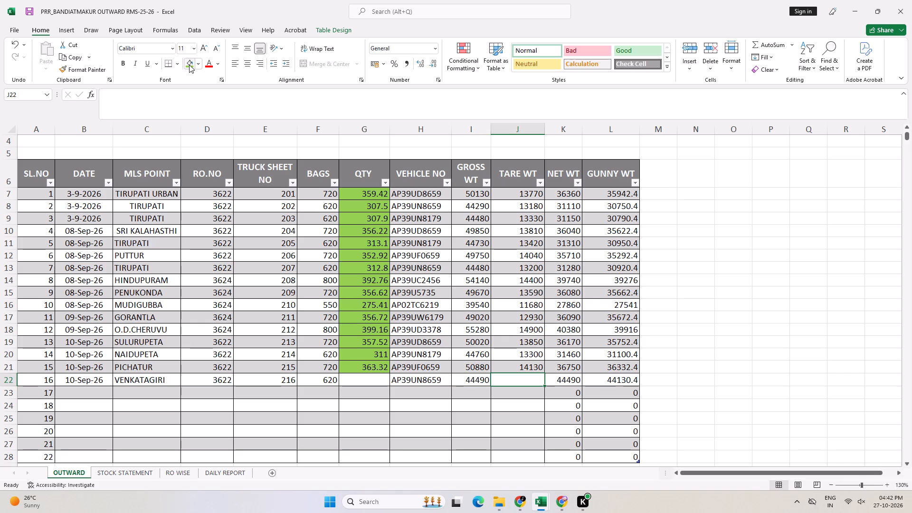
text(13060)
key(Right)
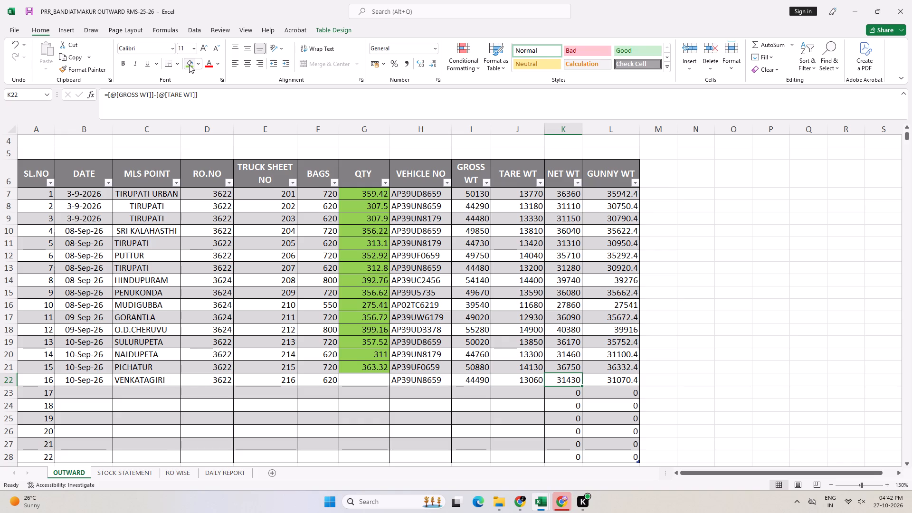
Enter the quantity 310.70 for VENKATAGIRI in OUTWARD cell G22.
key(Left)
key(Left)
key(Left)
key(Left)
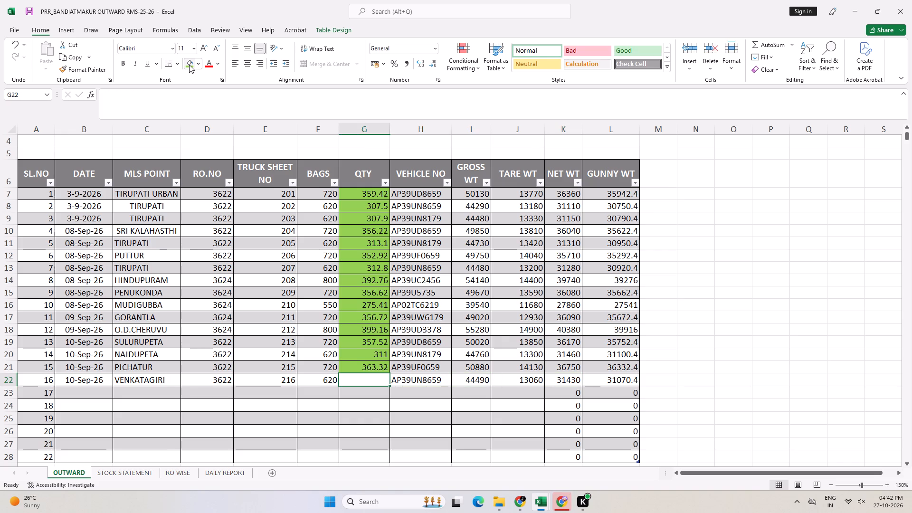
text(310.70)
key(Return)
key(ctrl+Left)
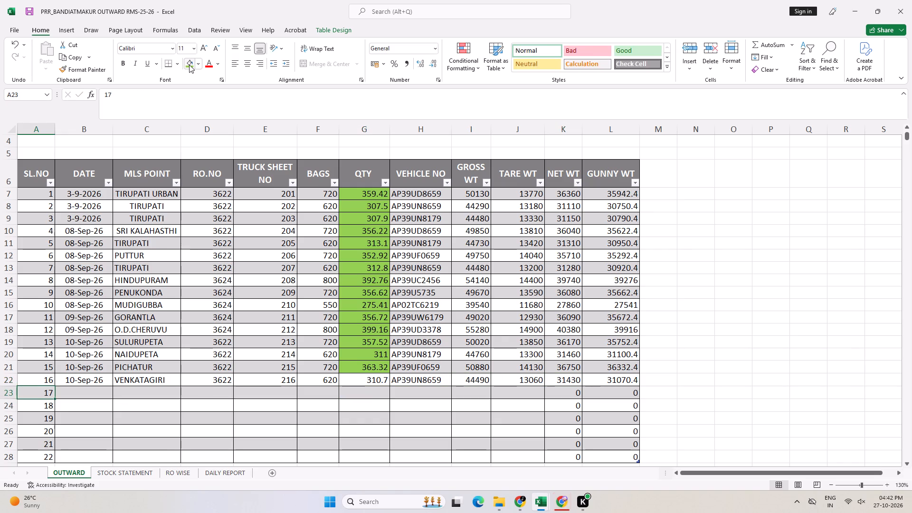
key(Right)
Check the VENKATAGIRI quantity against the truck sheet export and fill it green in both OUTWARD cell G22 and export cell F24.
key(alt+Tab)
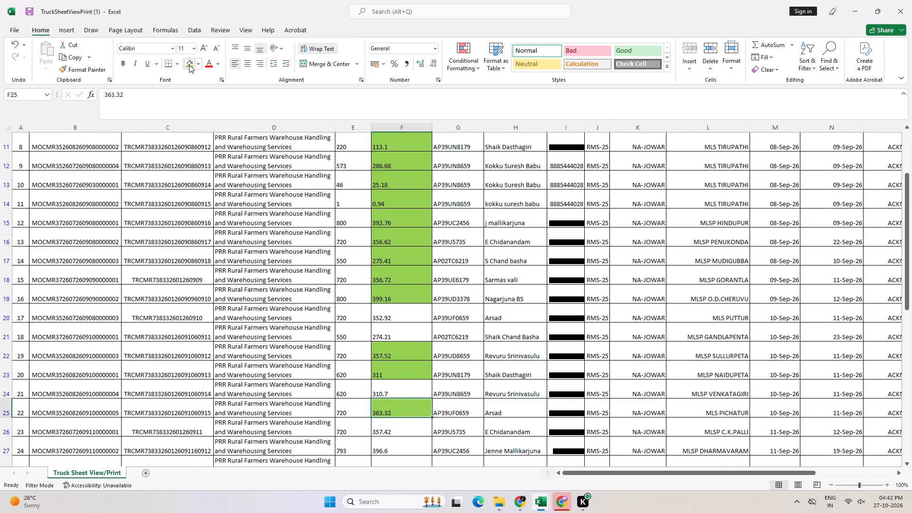
click(405, 391)
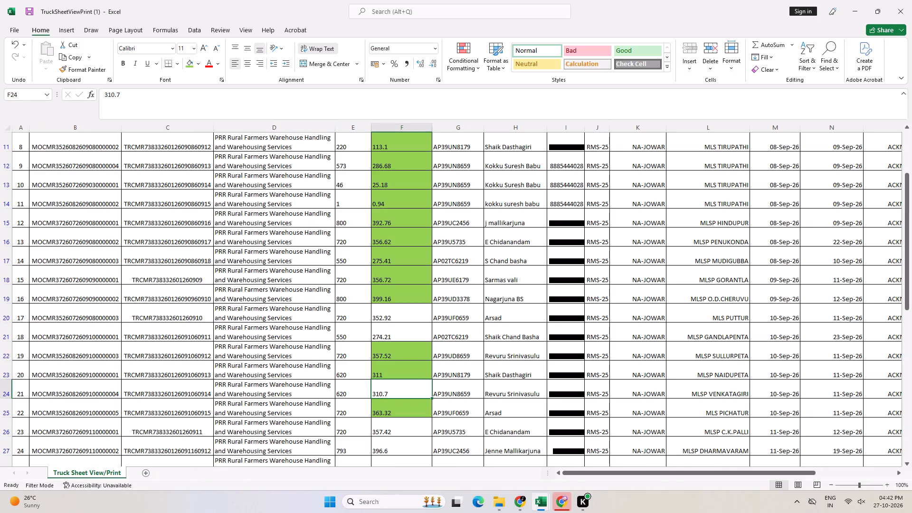
key(alt+Tab)
click(362, 380)
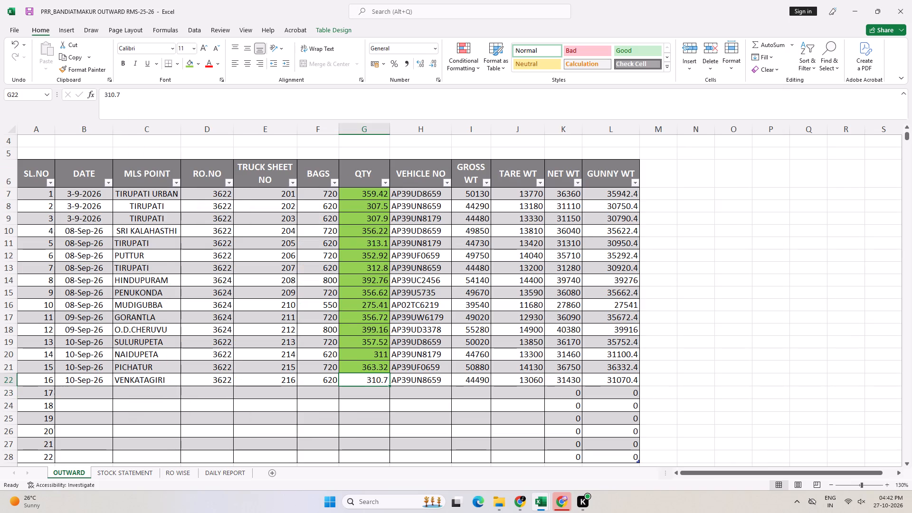
click(188, 61)
key(alt+Tab)
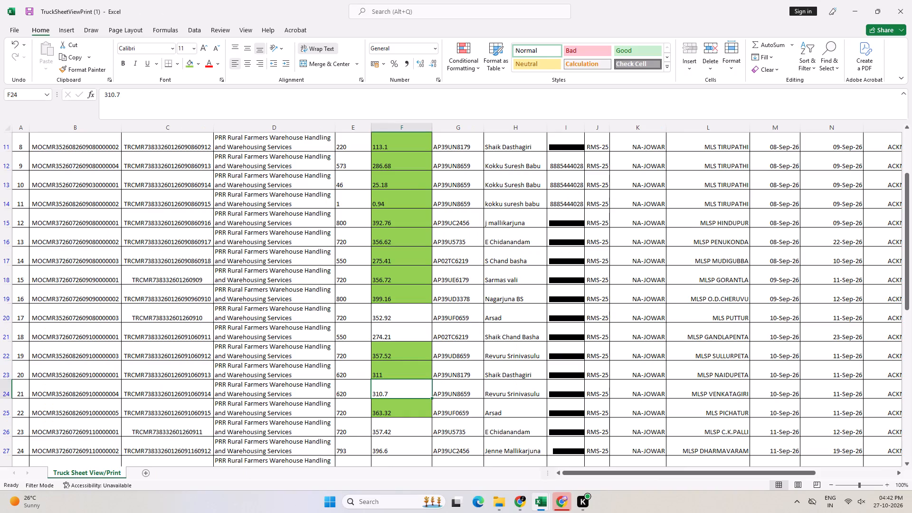
click(186, 66)
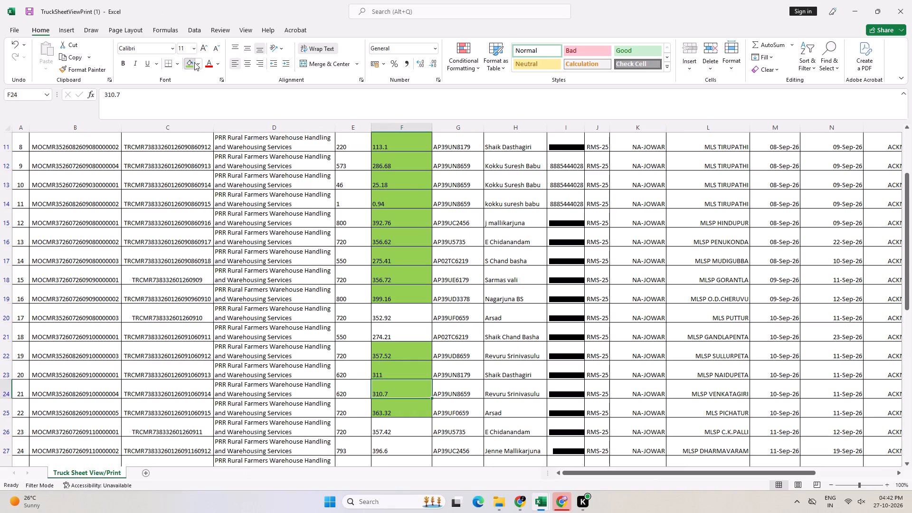
key(alt+Tab)
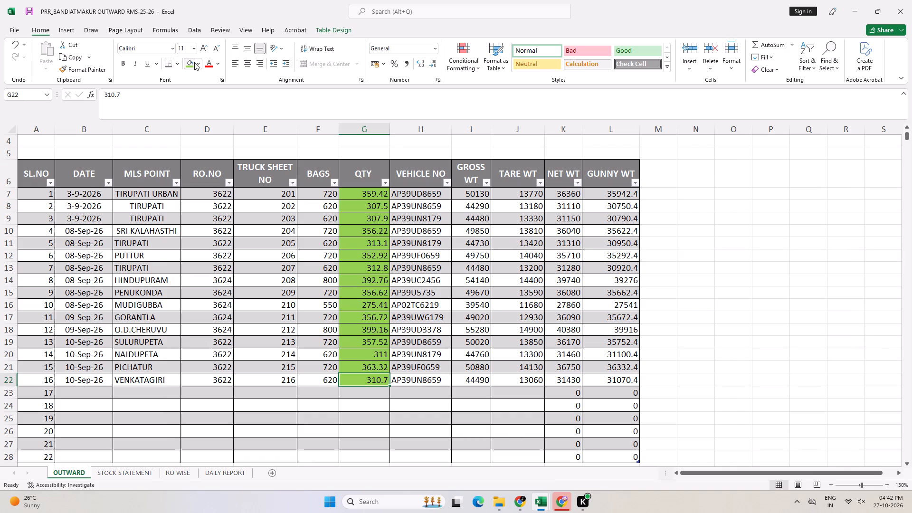
Consult the truck sheet export for the next dispatch and copy the date 10-Sep-26 from above into OUTWARD cell B23.
key(Down)
key(ctrl+Left)
key(Right)
key(alt+Tab)
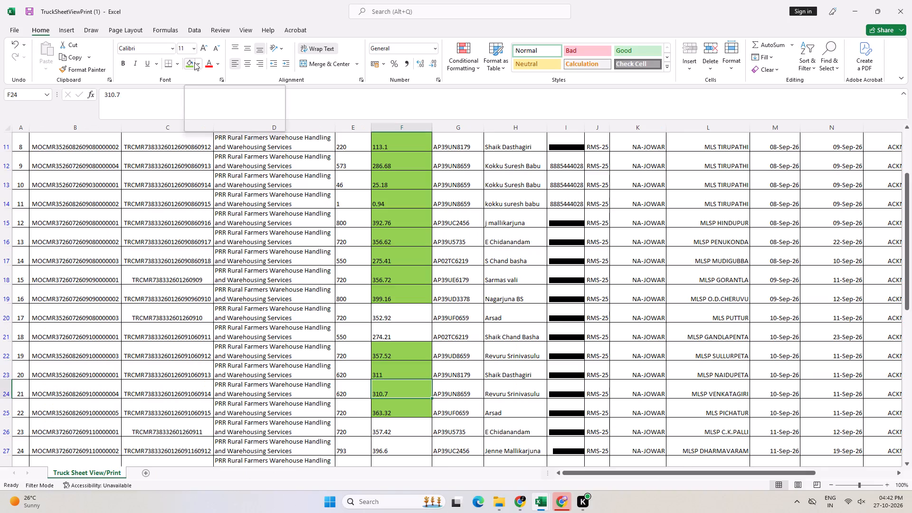
key(alt+Tab)
key(Down)
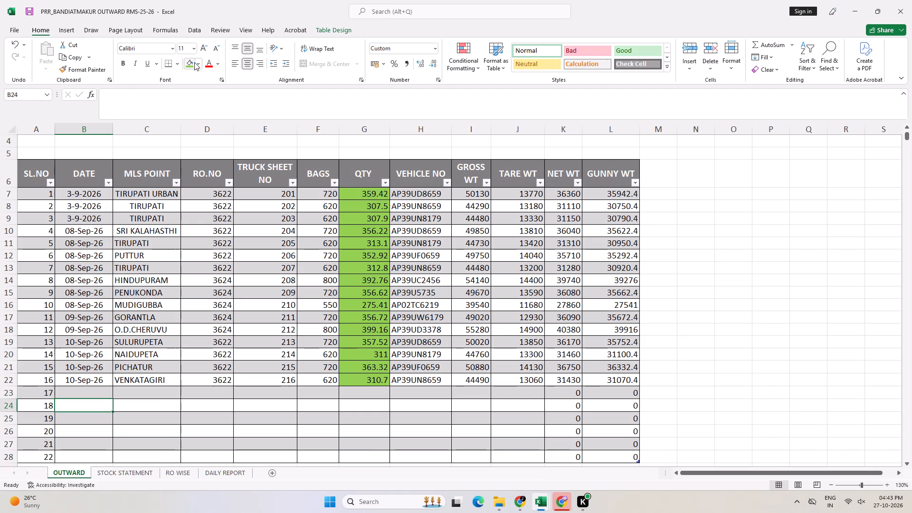
key(Up)
key(alt+Tab)
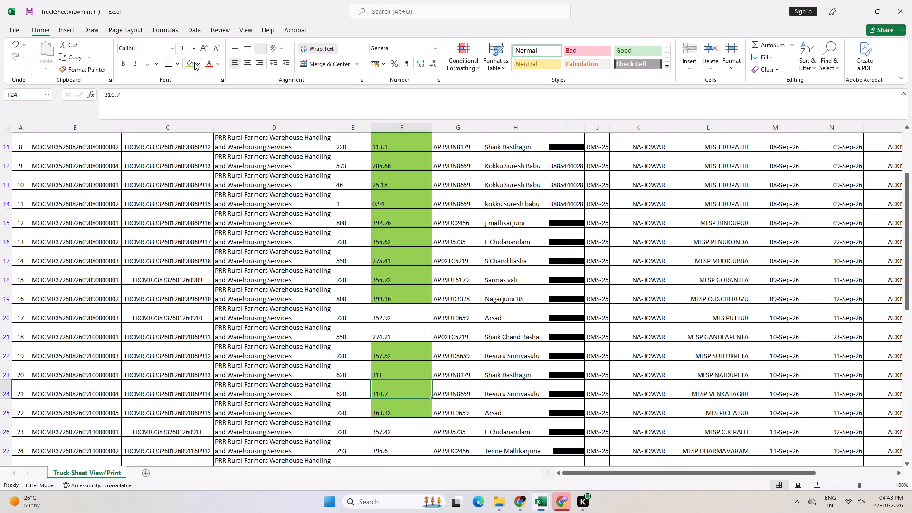
key(alt+Tab)
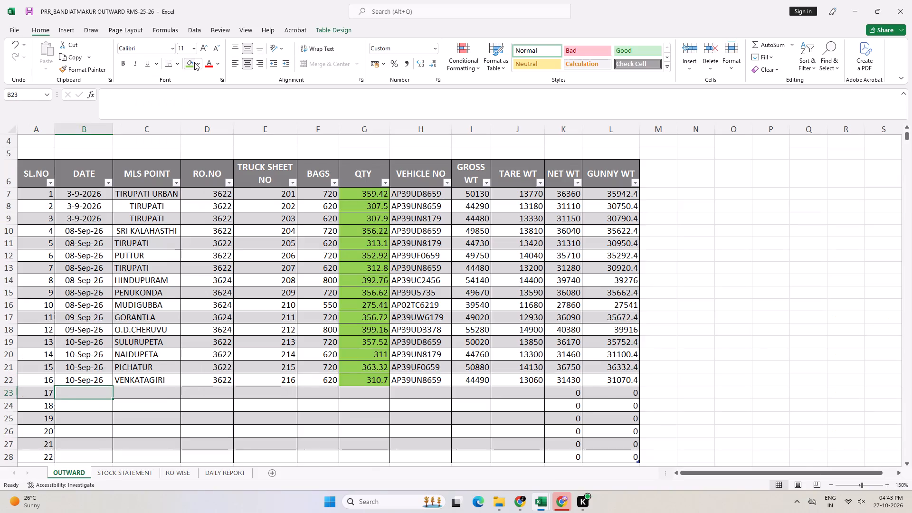
key(ctrl+d)
key(Right)
Recheck the export, then enter MLS point GANDLAPENTA, RO.NO 3624, truck sheet number 217 and 550 bags in OUTWARD row 23.
key(alt+Tab)
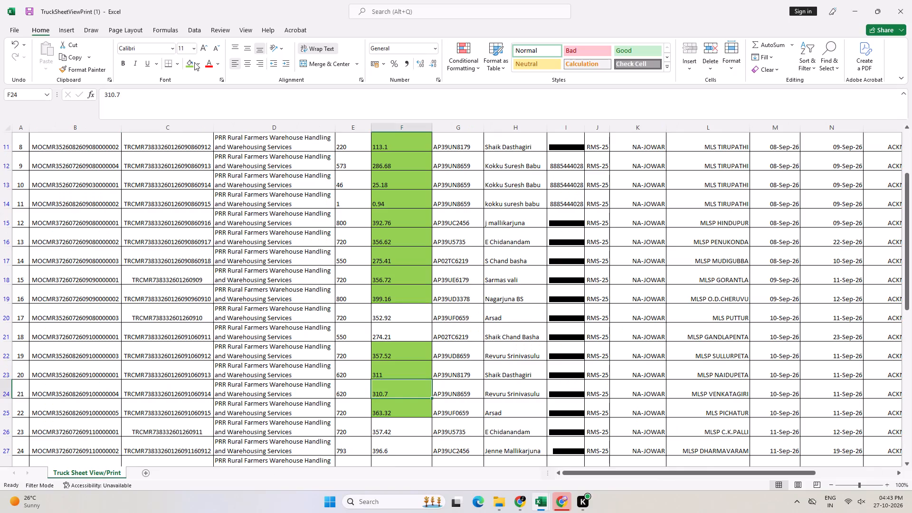
key(alt+Tab)
key(alt+Tab)
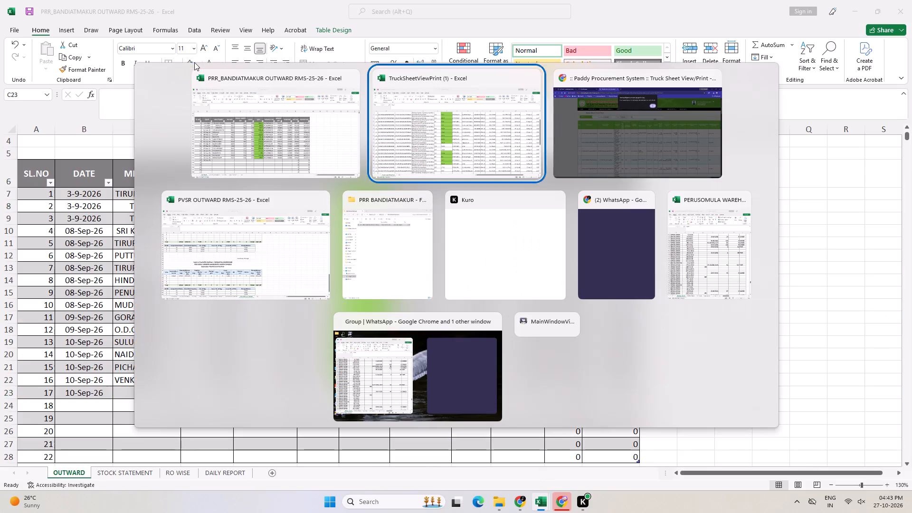
key(alt+Tab)
key(alt+Left)
key(alt+Left)
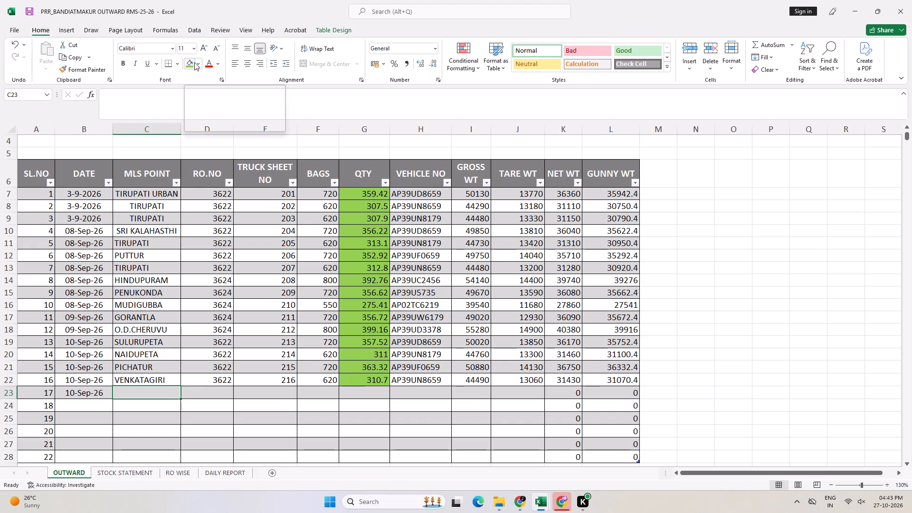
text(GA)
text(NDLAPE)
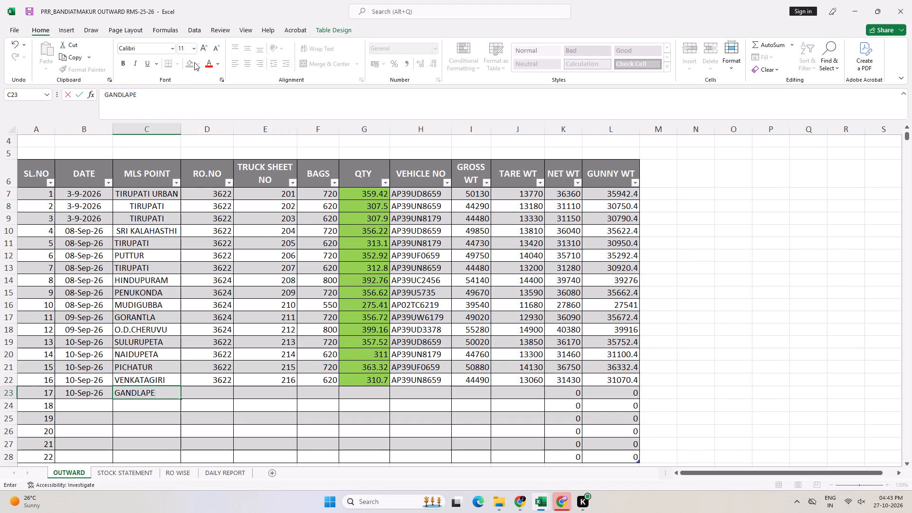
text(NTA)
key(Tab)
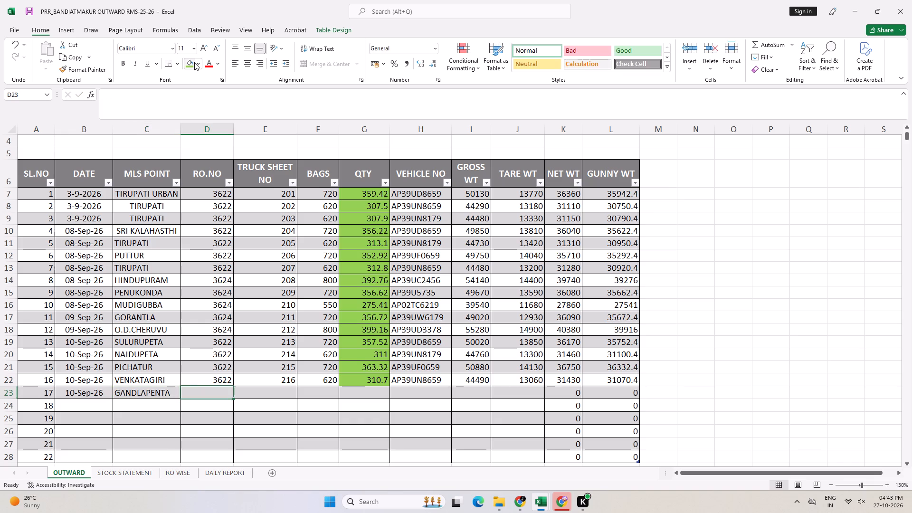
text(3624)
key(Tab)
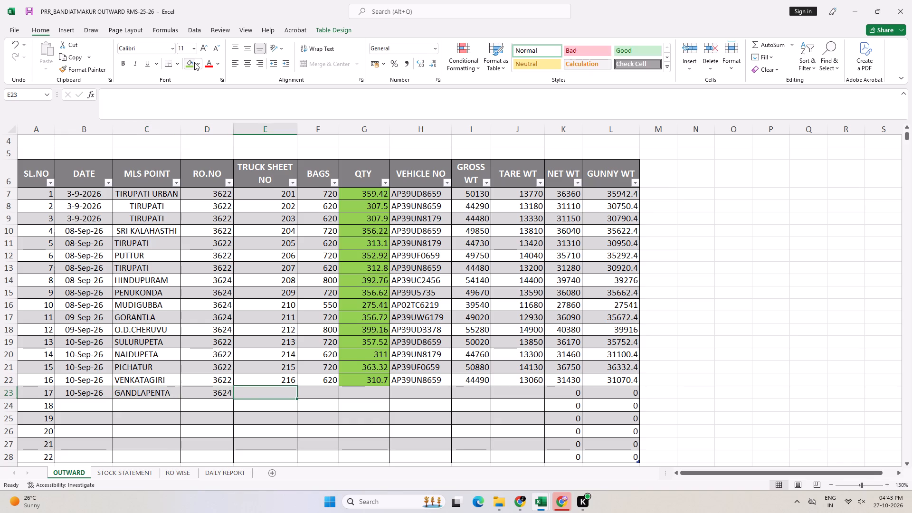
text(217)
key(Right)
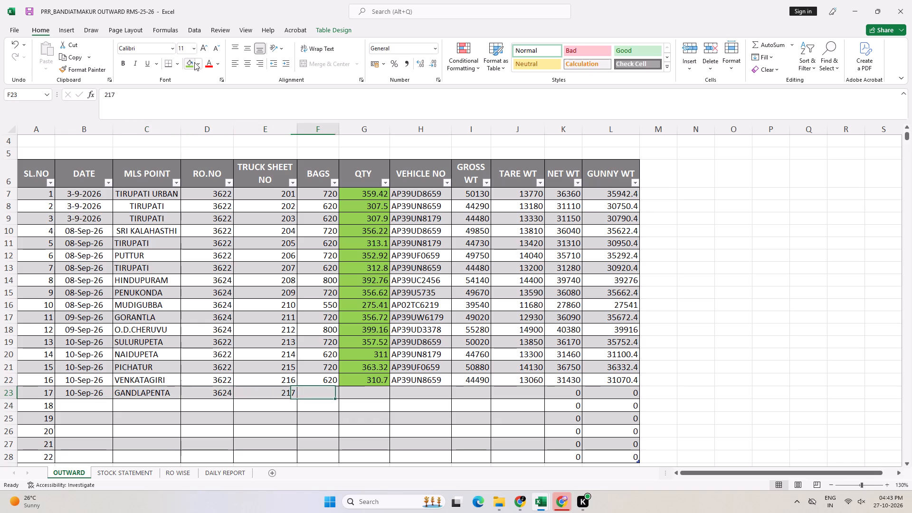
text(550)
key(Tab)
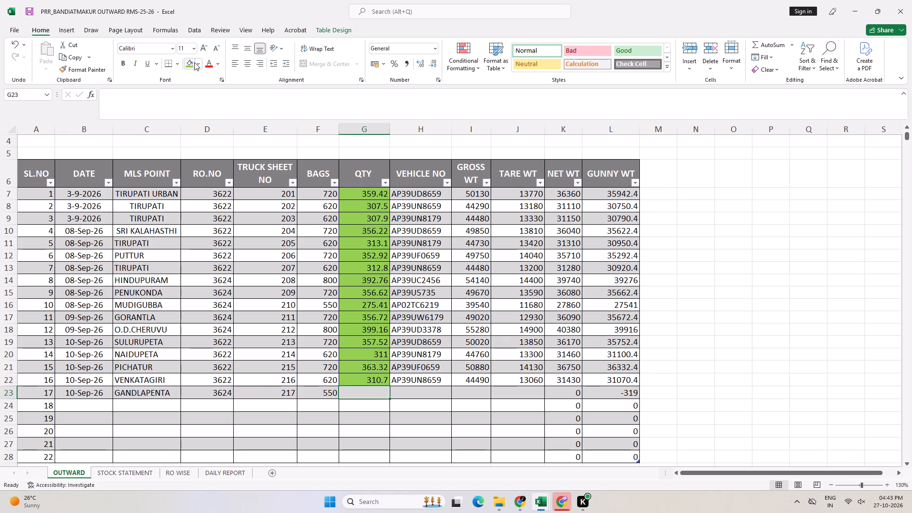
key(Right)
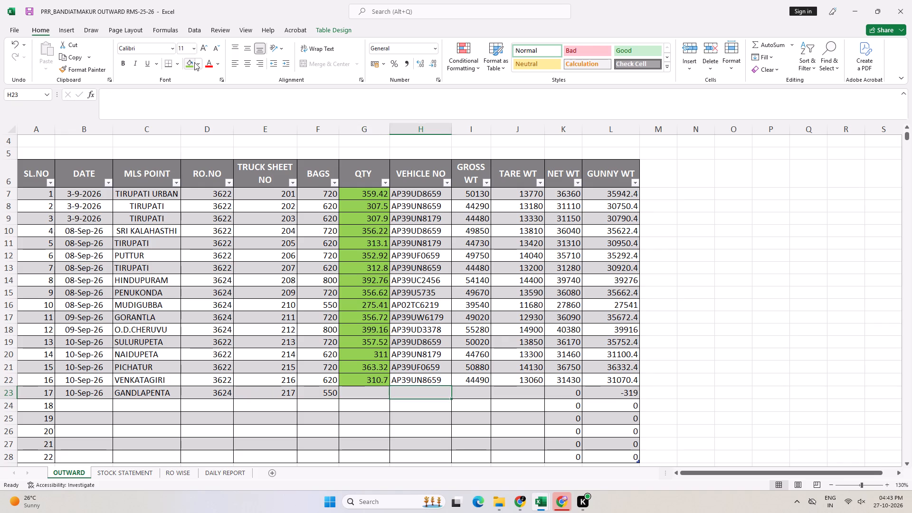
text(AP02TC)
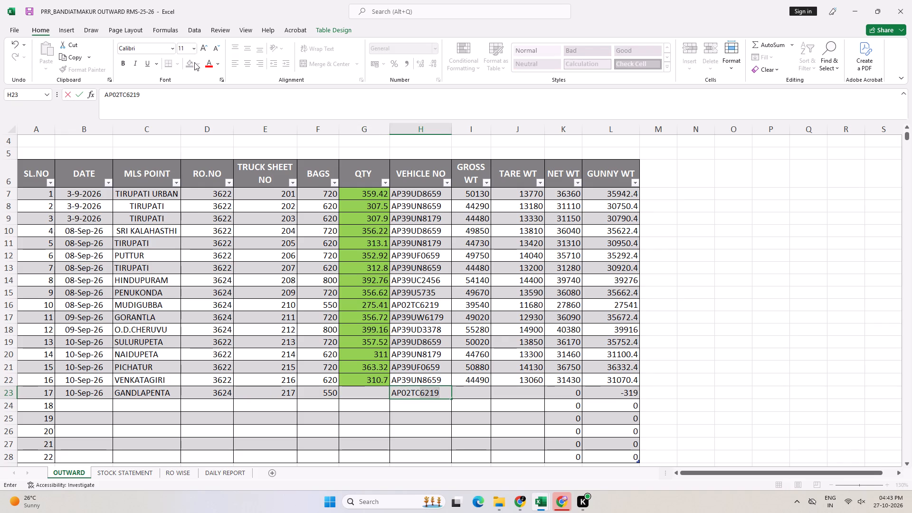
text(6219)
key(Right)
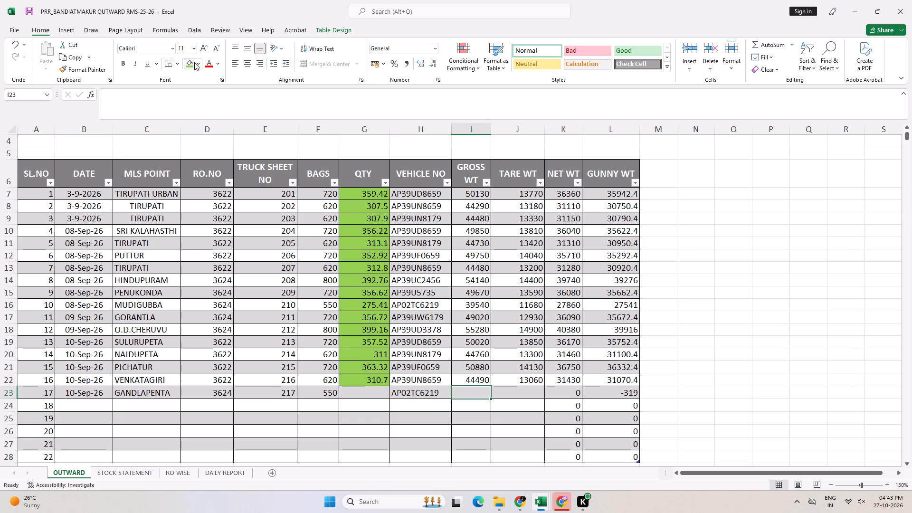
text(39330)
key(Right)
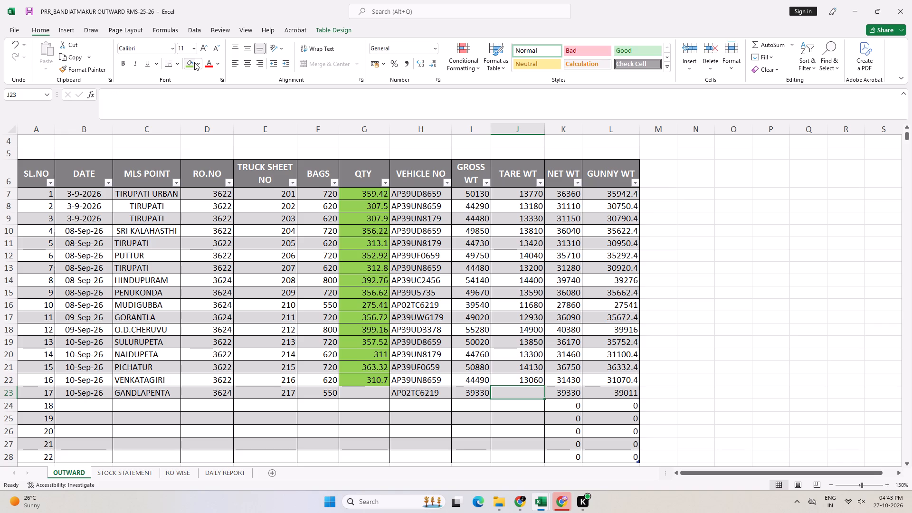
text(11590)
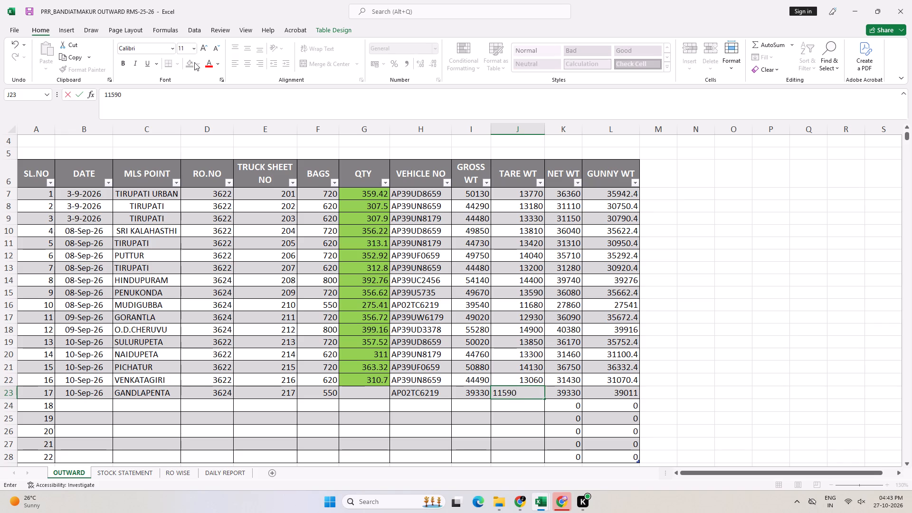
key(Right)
Enter the quantity 274.21 for GANDLAPENTA in OUTWARD cell G23.
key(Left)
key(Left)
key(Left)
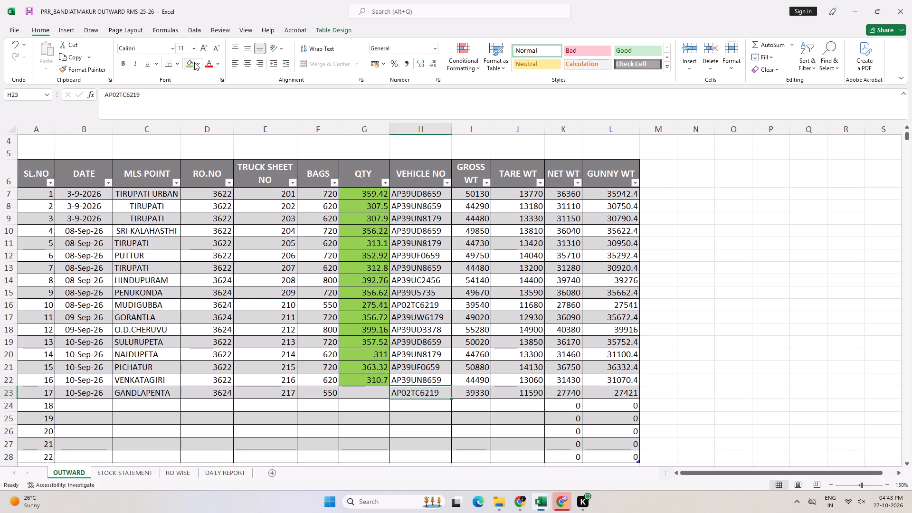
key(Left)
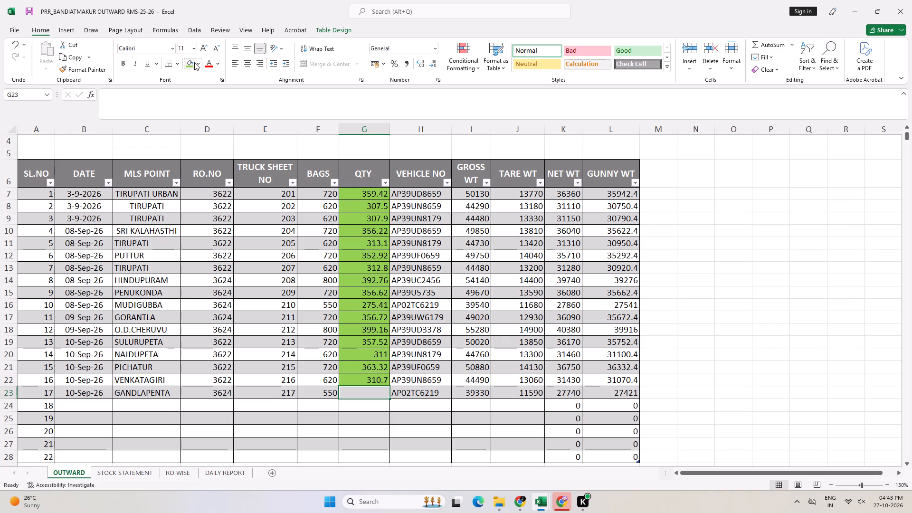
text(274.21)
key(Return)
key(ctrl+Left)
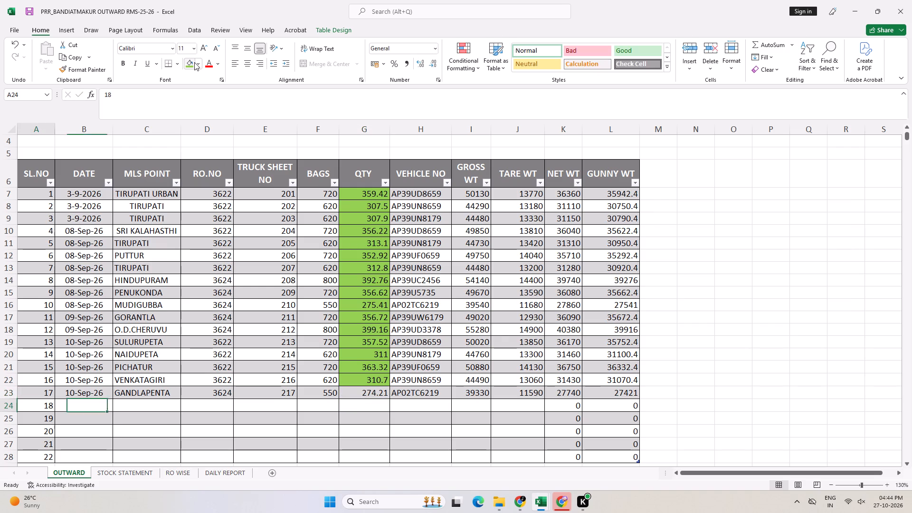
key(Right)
Check the GANDLAPENTA quantity against the truck sheet export and fill it green in both OUTWARD cell G23 and export cell F21.
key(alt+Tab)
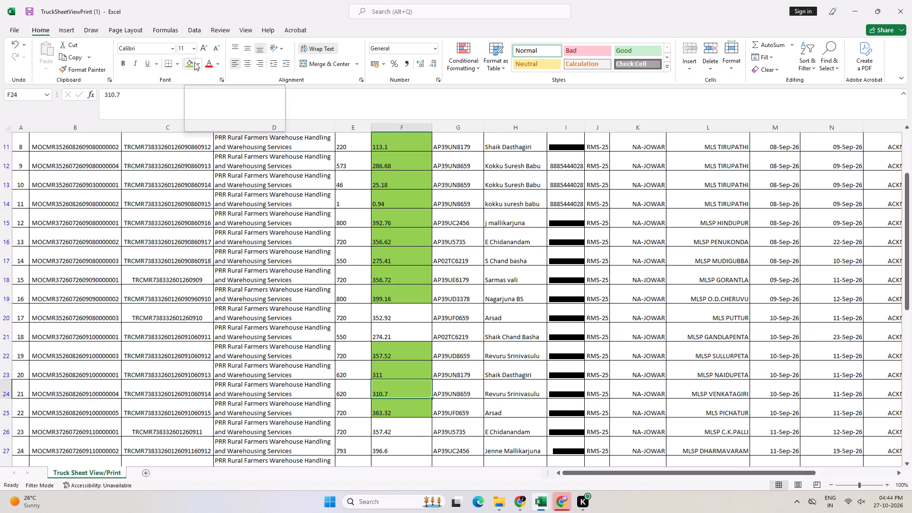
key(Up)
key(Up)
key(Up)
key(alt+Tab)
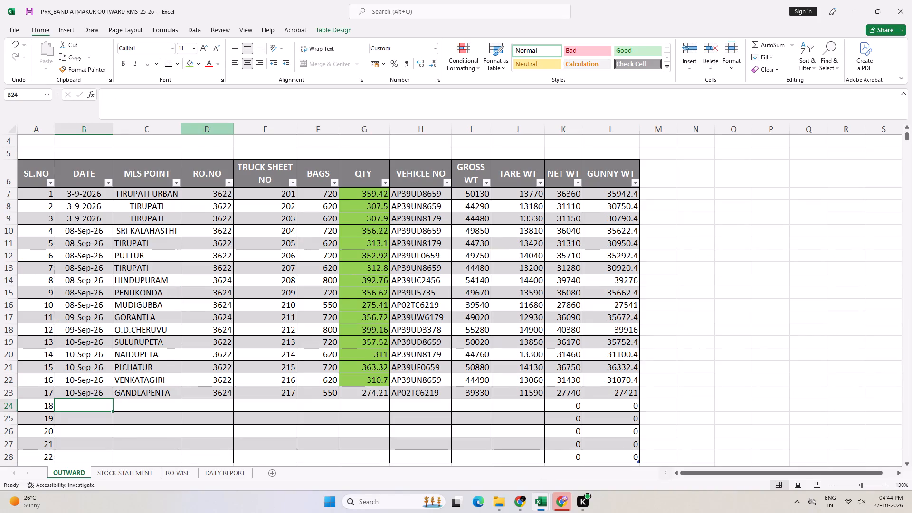
click(361, 389)
click(194, 65)
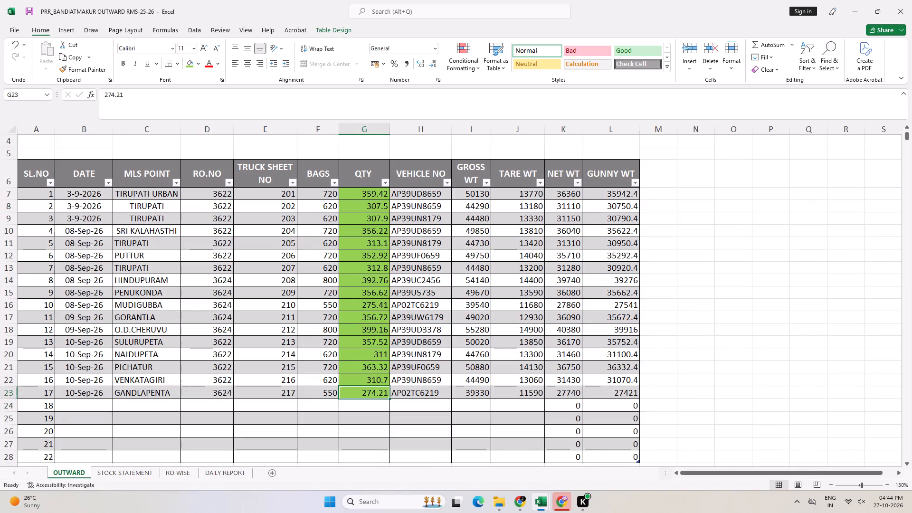
key(alt+Tab)
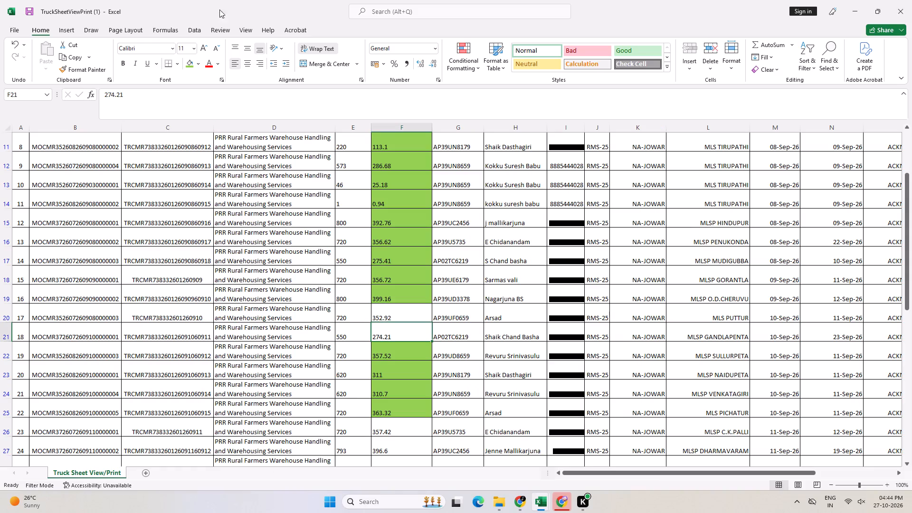
click(191, 64)
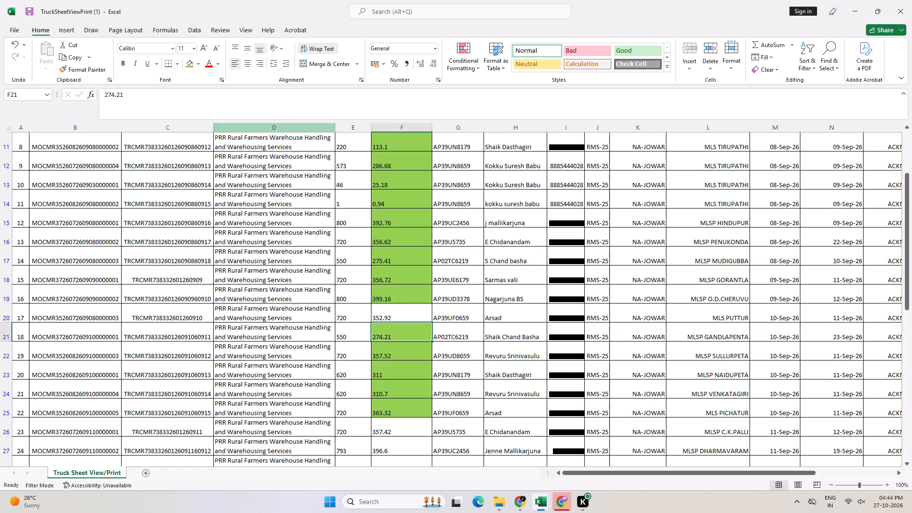
key(alt+Tab)
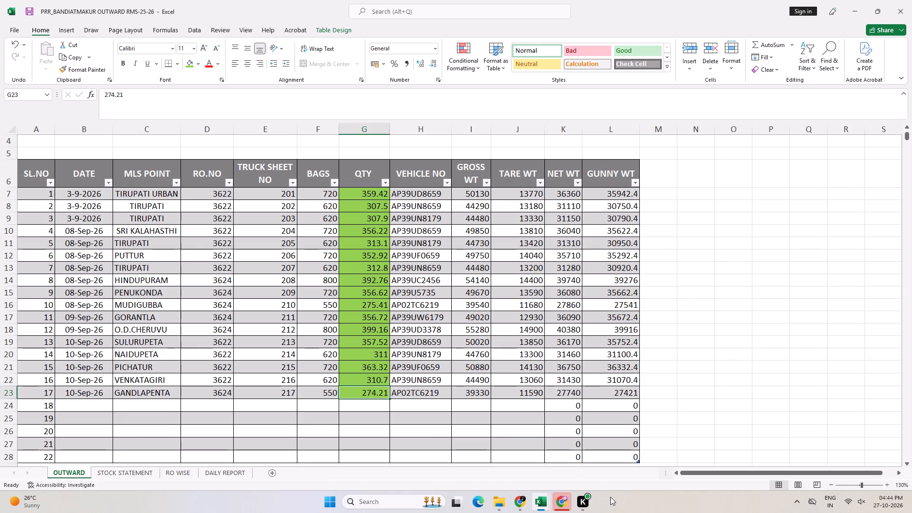
Consult the truck sheet export, then copy the date 10-Sep-26 from the row above into OUTWARD cell B24.
key(Down)
key(ctrl+Left)
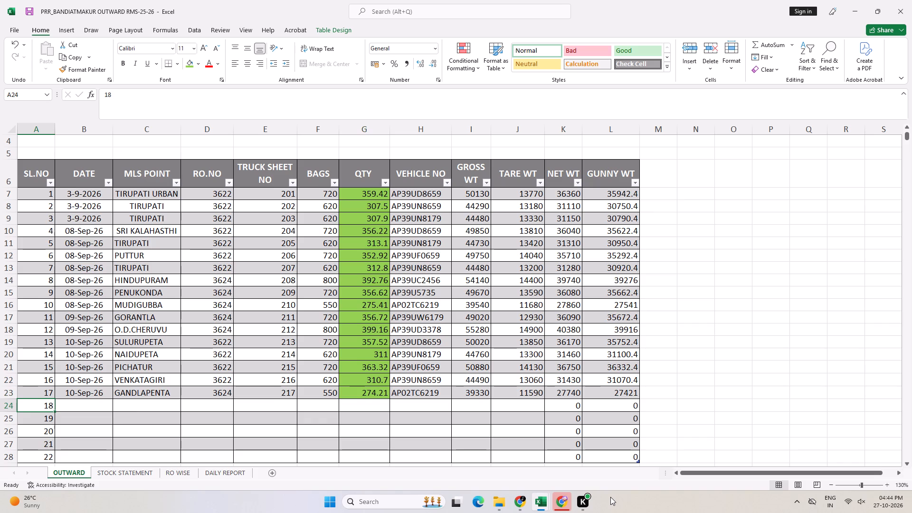
key(alt+Tab)
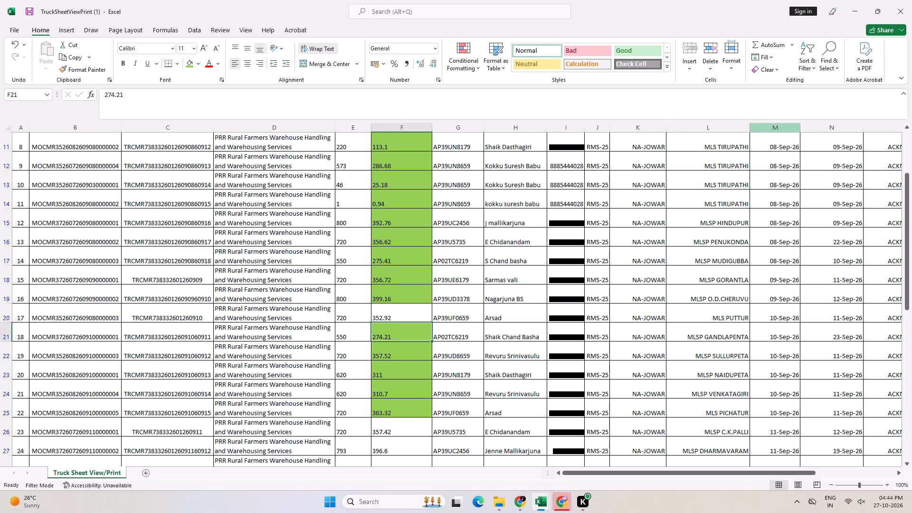
key(alt+Tab)
key(alt+Tab)
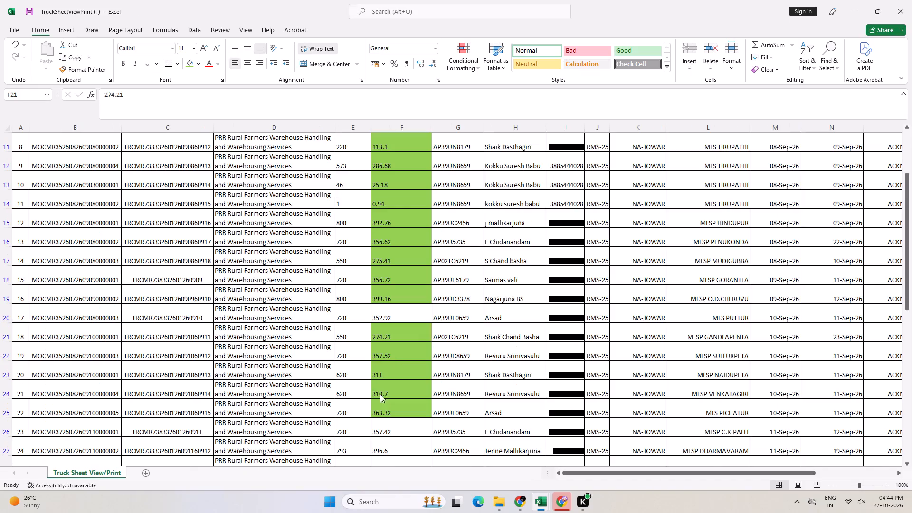
key(alt+Tab)
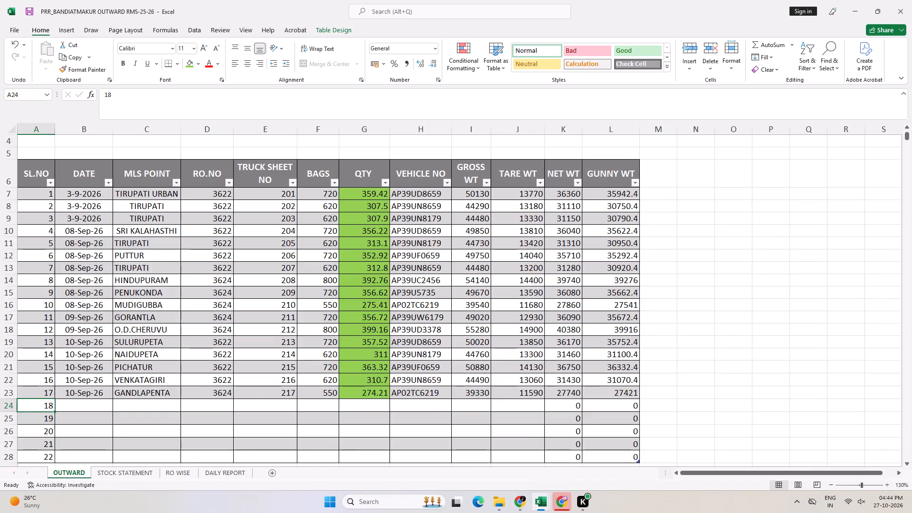
click(103, 402)
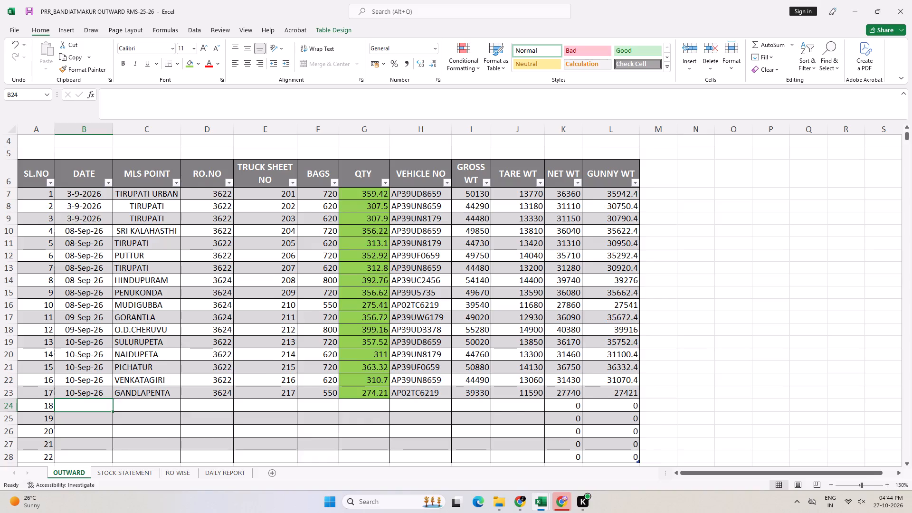
key(alt+Tab)
key(alt+Tab)
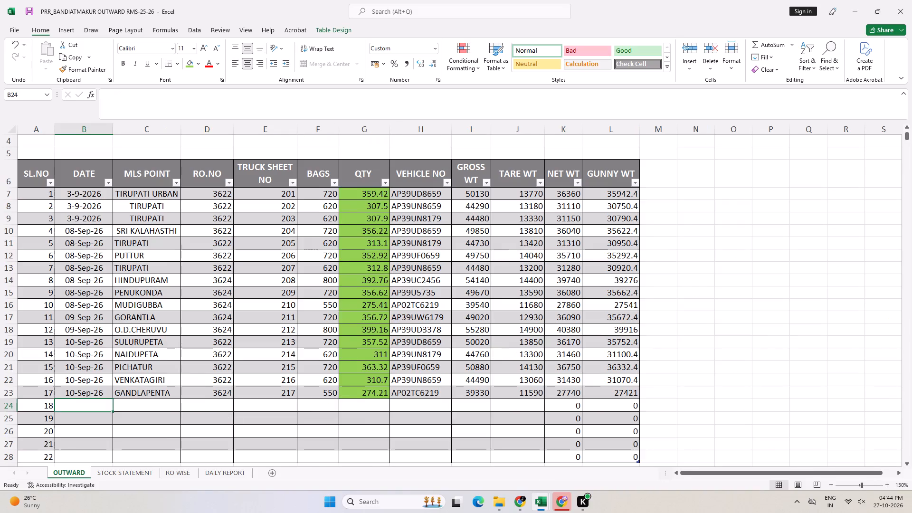
key(alt+Tab)
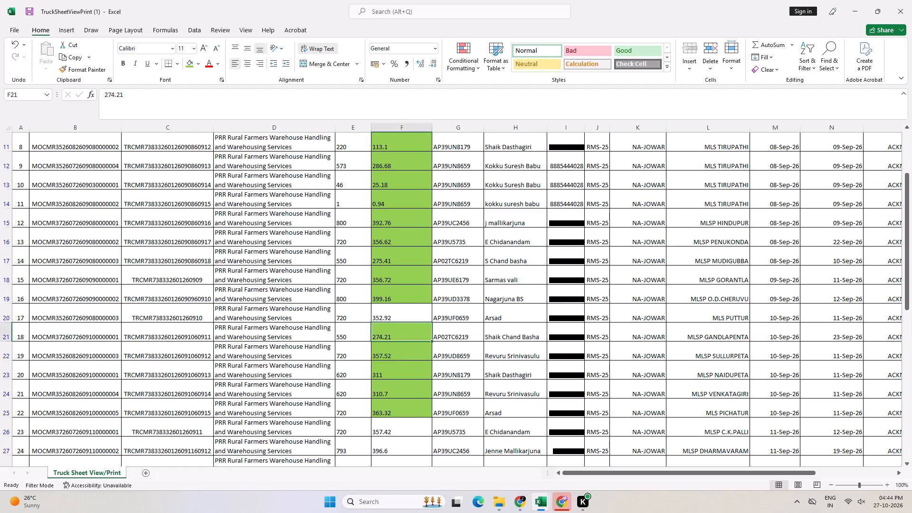
key(alt+Tab)
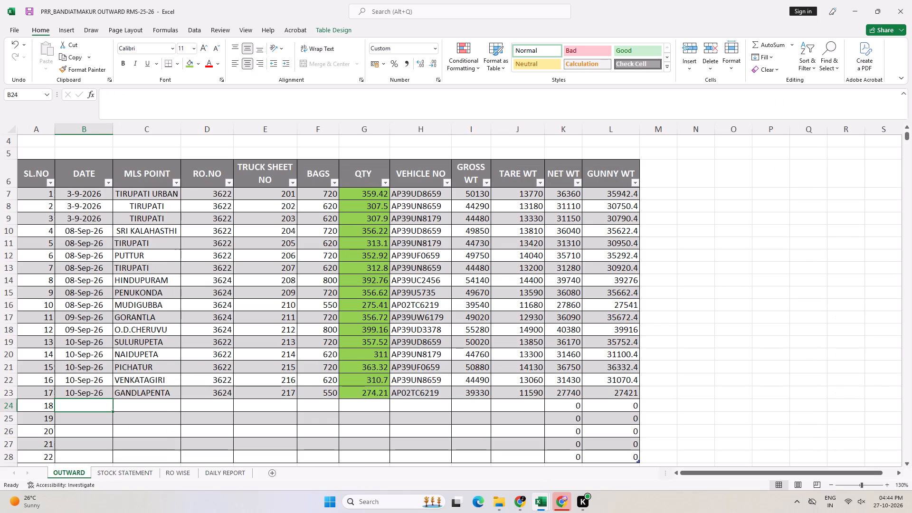
key(ctrl+d)
key(Right)
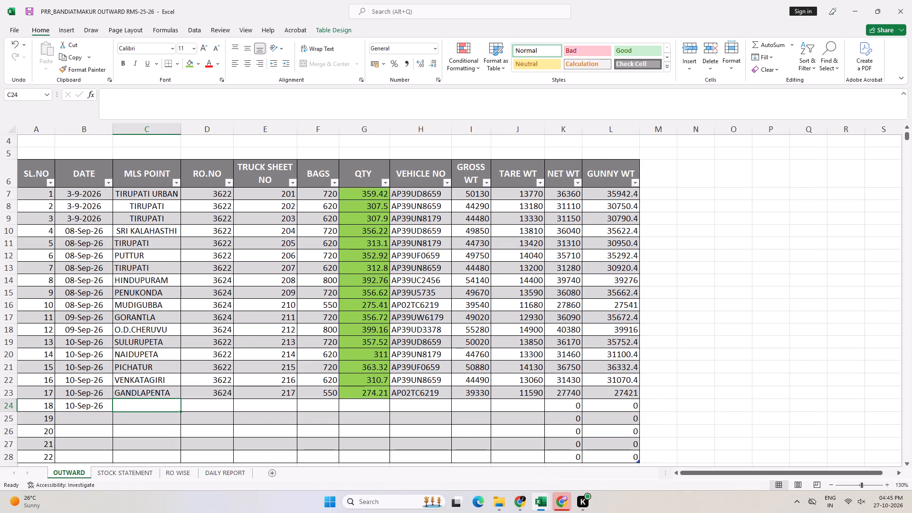
Look up the next dispatch in the export and enter MLS point C.K.PALLI in OUTWARD cell C24.
key(alt+Tab)
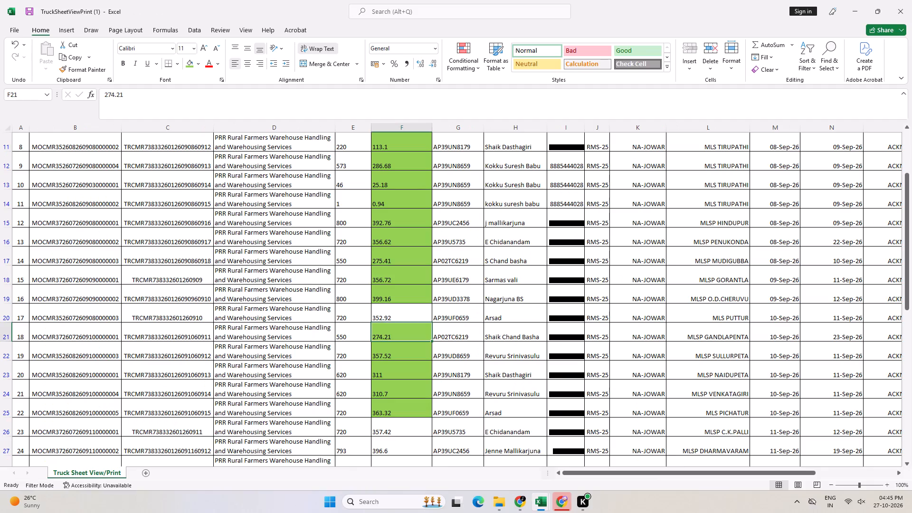
key(alt+Tab)
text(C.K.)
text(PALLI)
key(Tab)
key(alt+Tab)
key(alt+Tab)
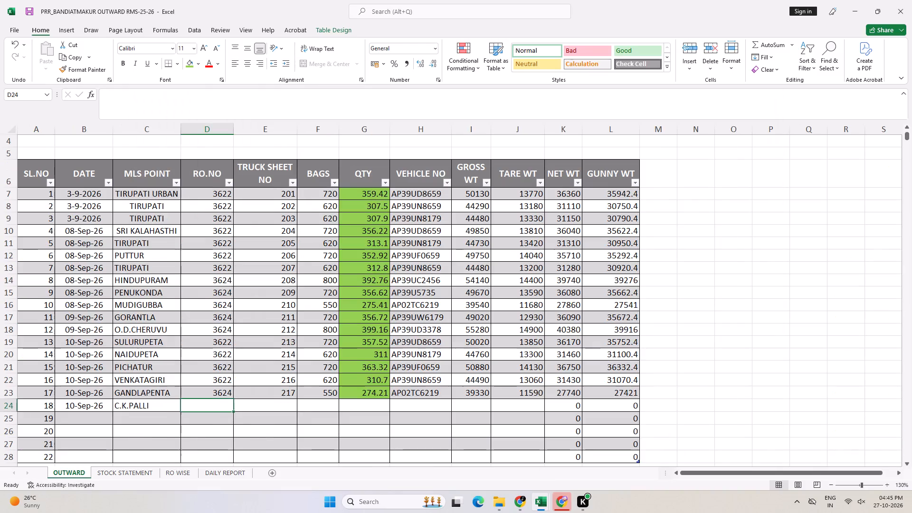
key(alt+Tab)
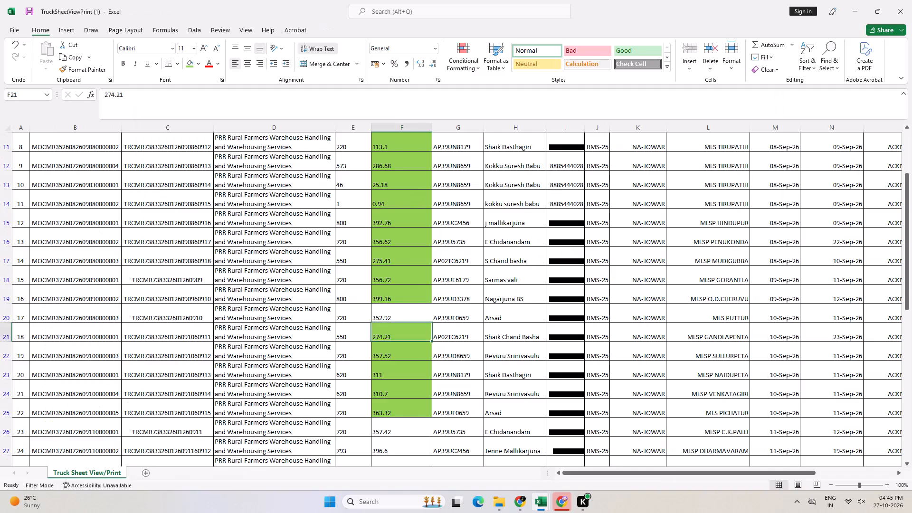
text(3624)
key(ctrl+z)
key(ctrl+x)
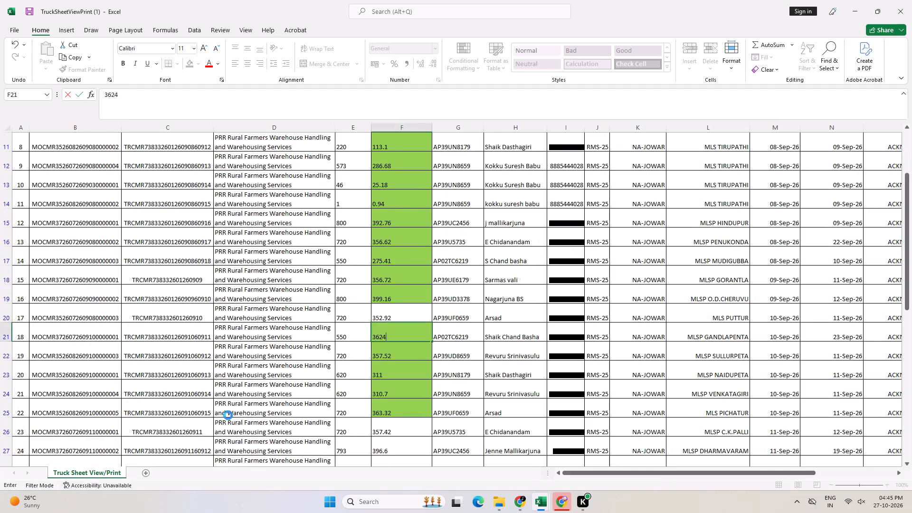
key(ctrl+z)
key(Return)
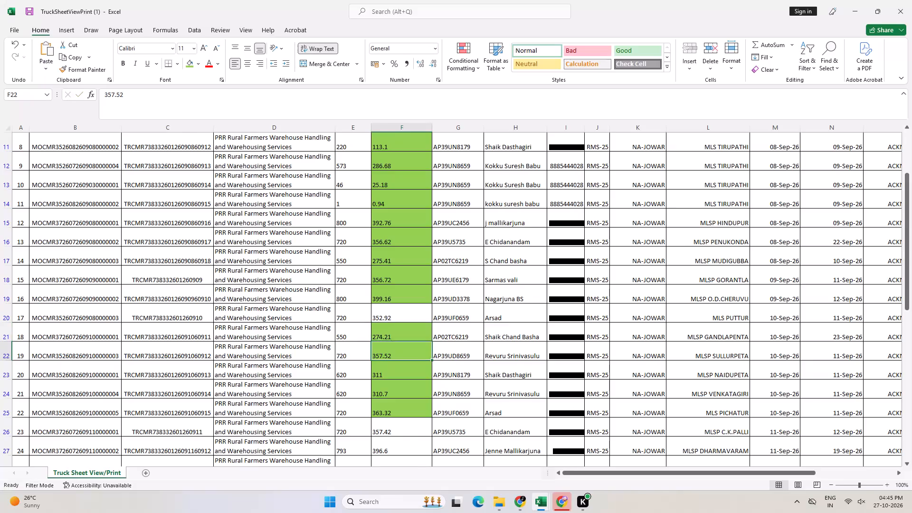
Enter RO.NO 3624, truck sheet number 218 and 720 bags for C.K.PALLI in OUTWARD row 24.
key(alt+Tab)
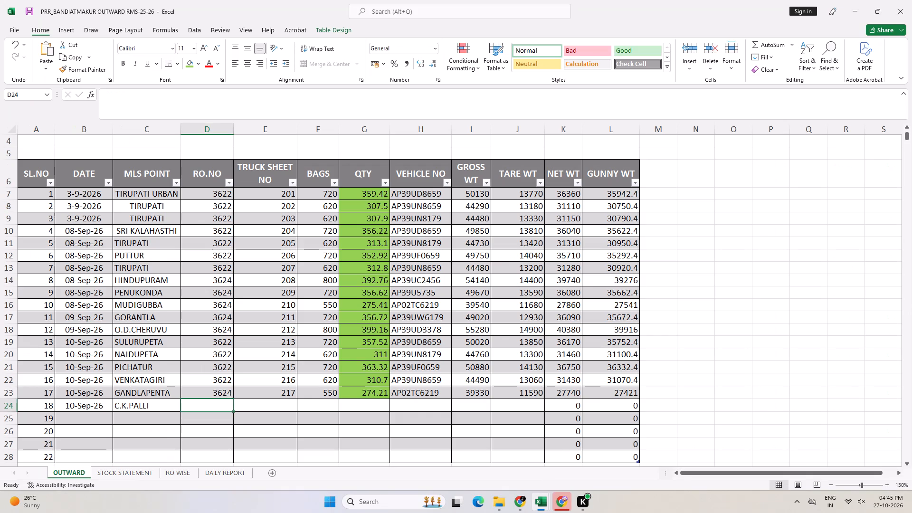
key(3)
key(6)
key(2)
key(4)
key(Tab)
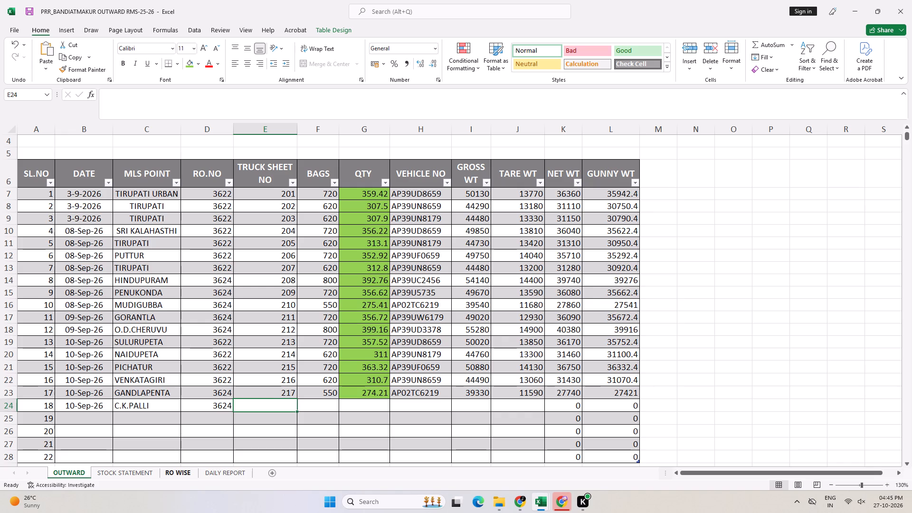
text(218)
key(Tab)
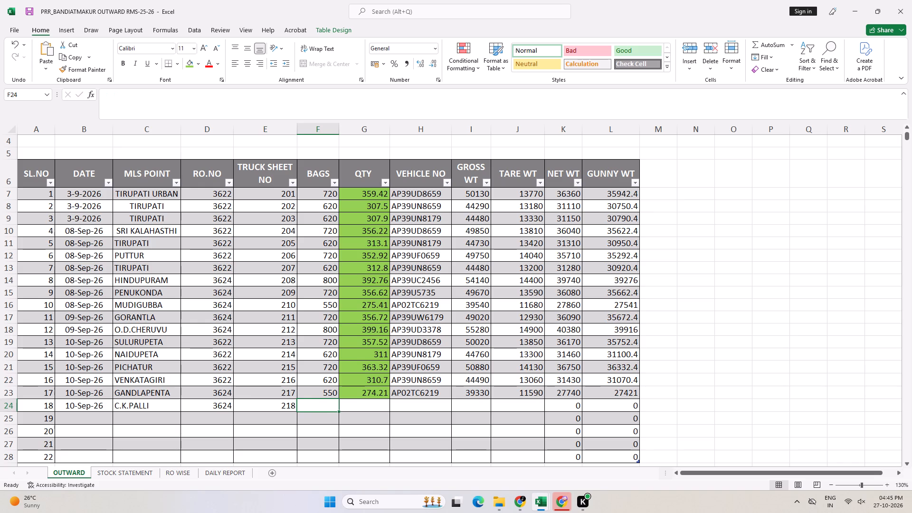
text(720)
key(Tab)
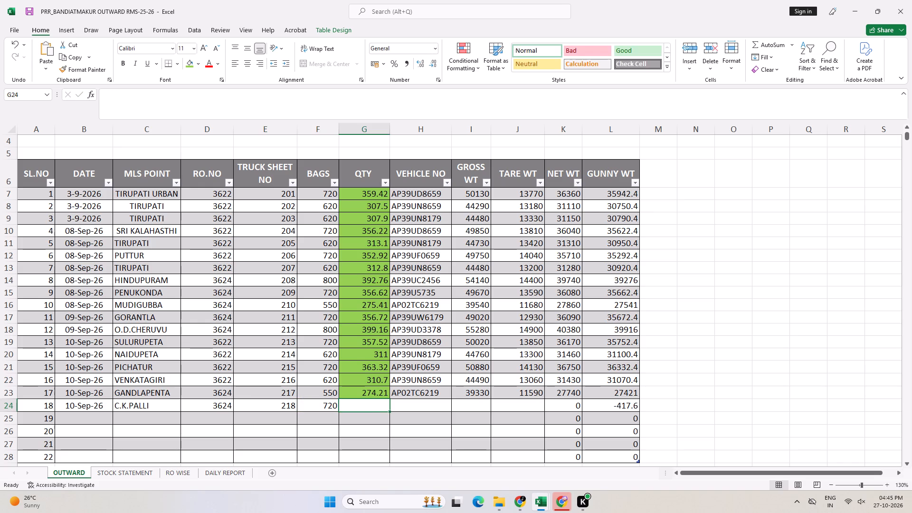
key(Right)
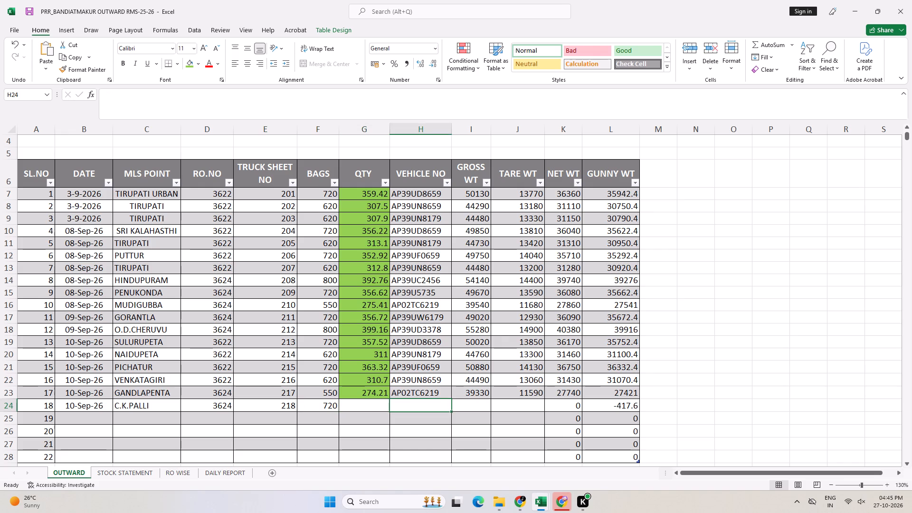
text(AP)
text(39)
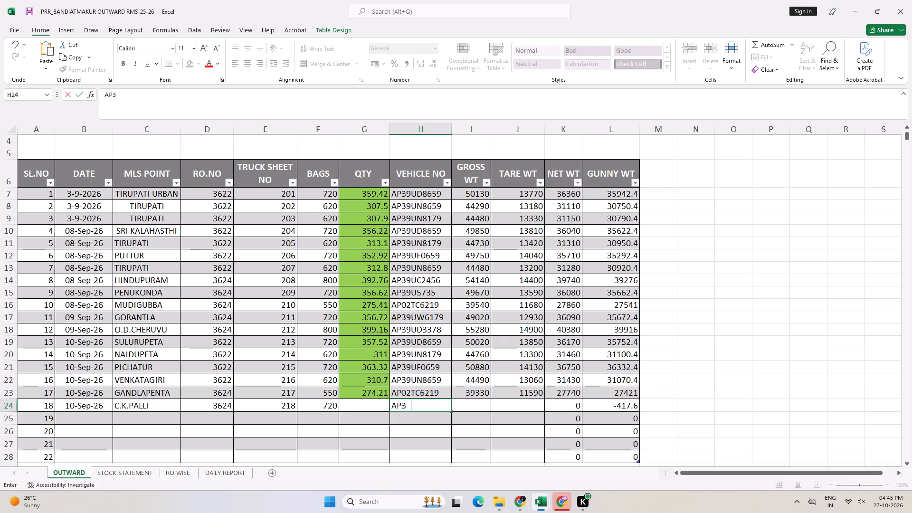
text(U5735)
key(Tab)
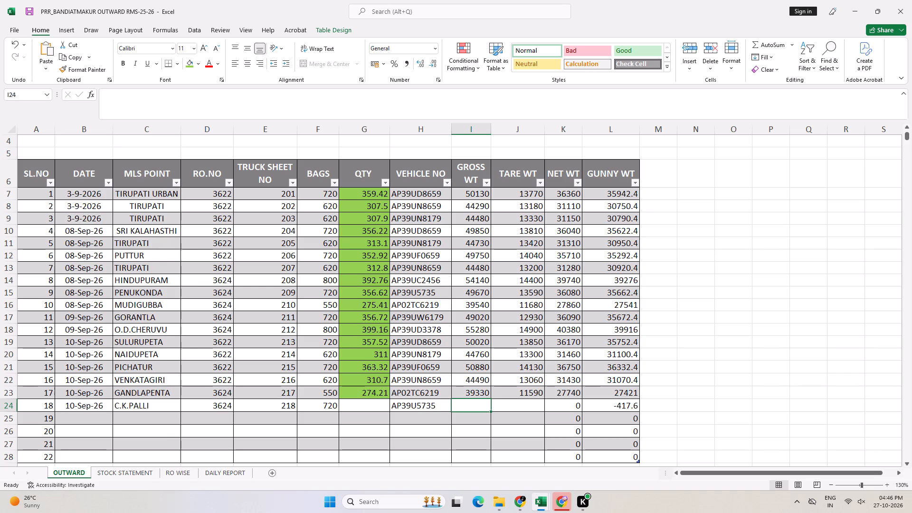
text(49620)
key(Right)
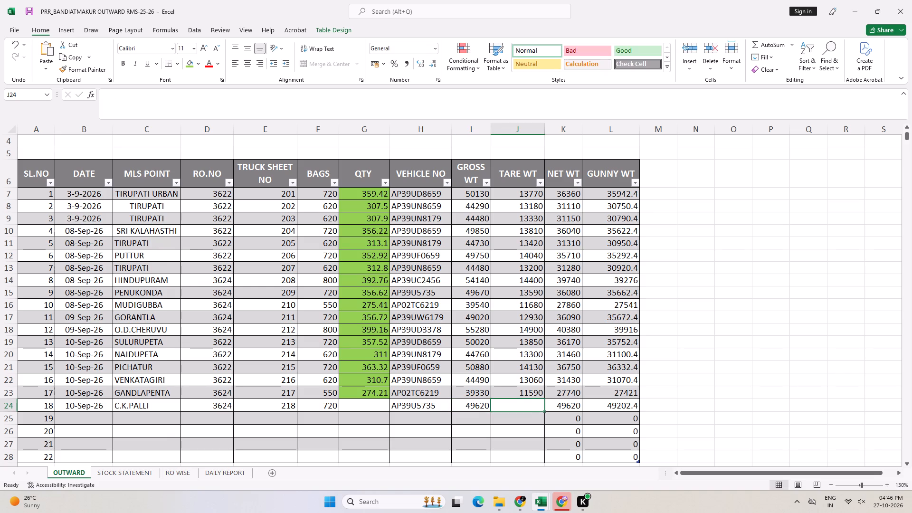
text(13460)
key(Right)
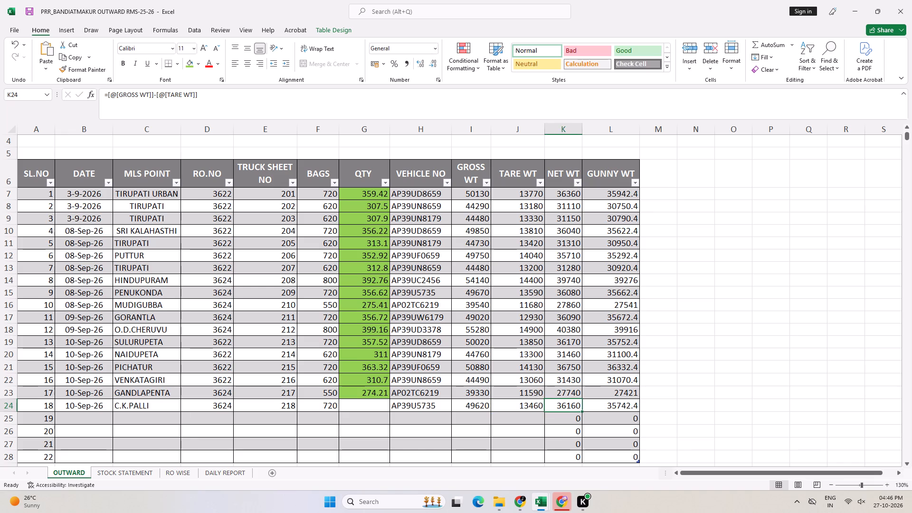
Enter the quantity 357.42 for C.K.PALLI in OUTWARD cell G24.
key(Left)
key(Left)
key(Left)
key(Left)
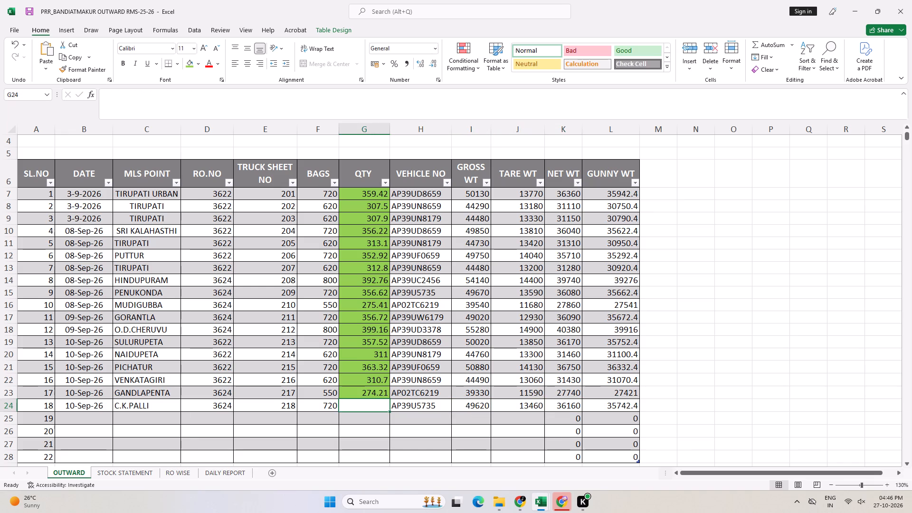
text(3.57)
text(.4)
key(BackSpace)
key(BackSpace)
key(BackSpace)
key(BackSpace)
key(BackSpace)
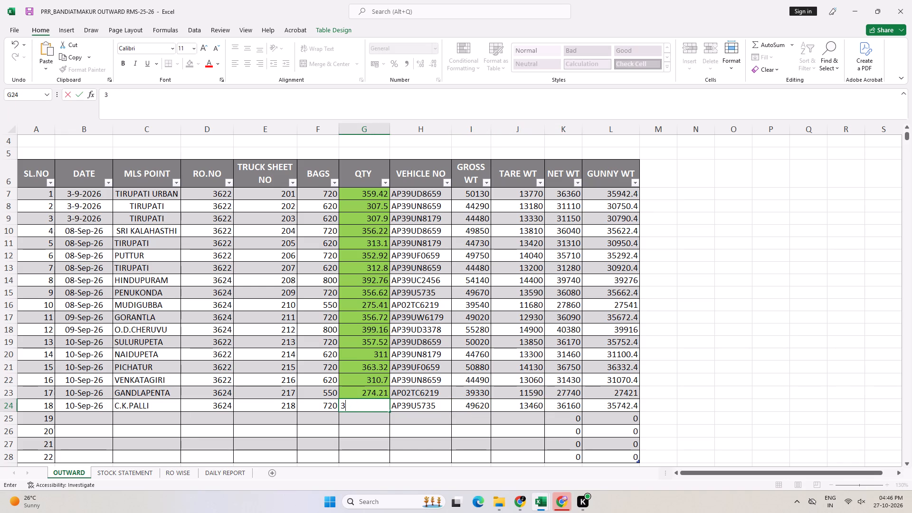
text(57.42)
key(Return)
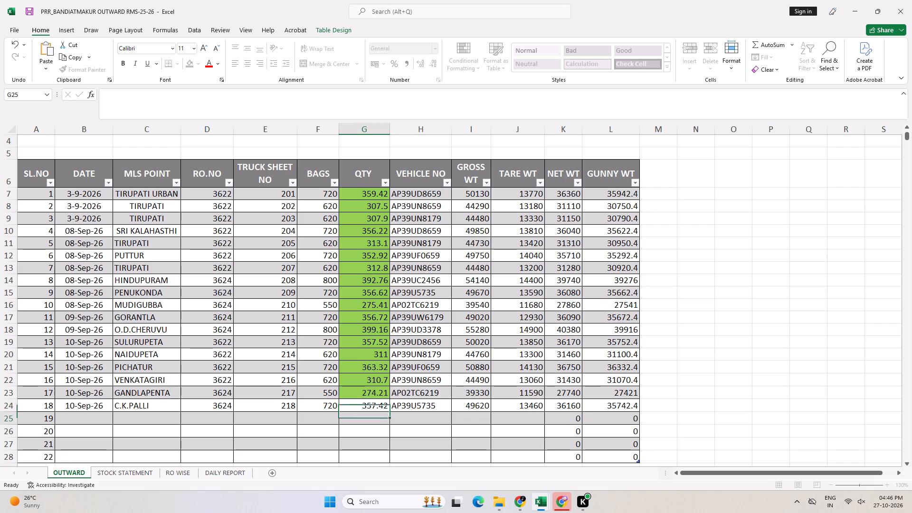
Check the C.K.PALLI quantity against the truck sheet export and fill it green in both export cell F26 and OUTWARD cell G24.
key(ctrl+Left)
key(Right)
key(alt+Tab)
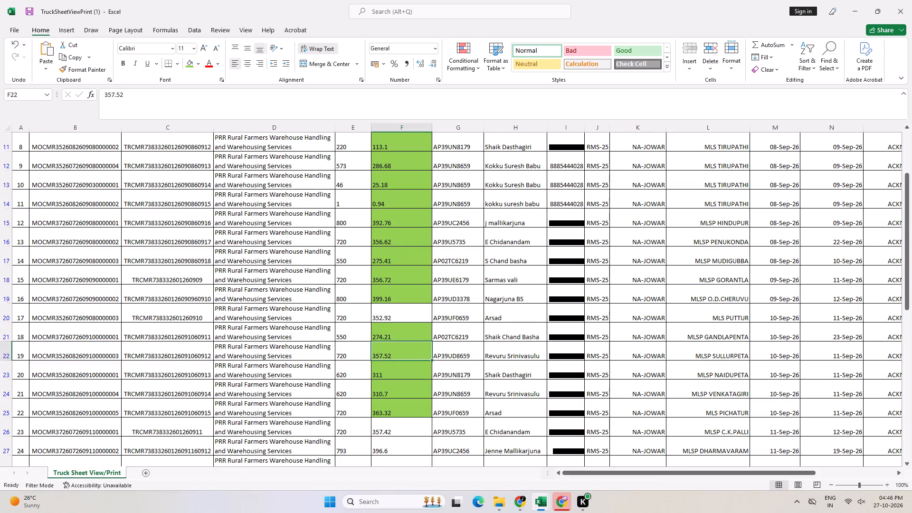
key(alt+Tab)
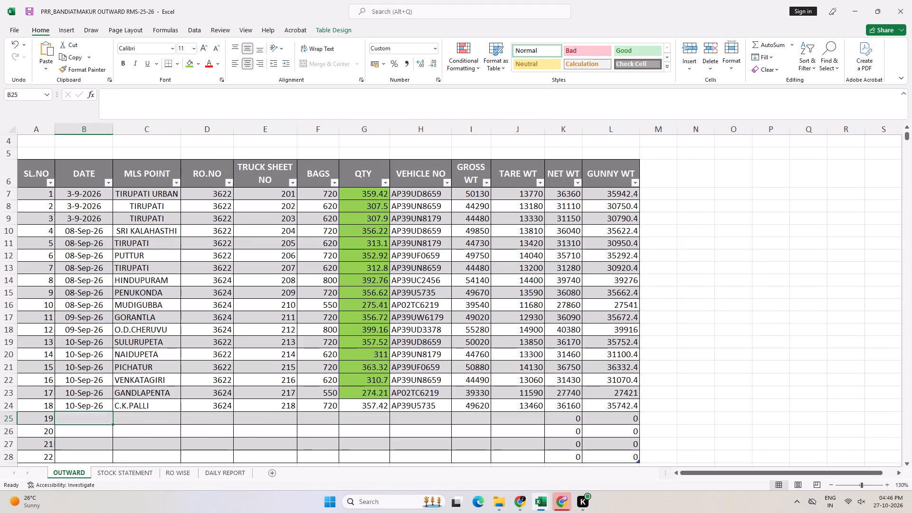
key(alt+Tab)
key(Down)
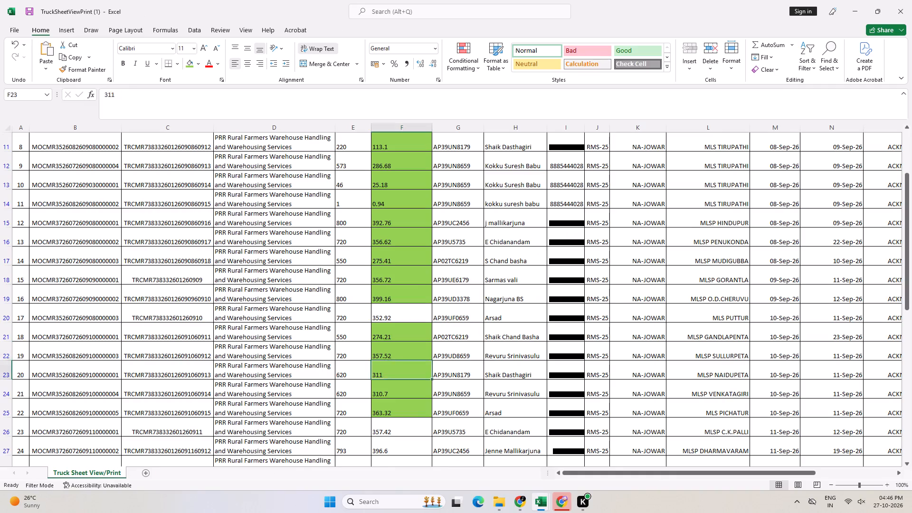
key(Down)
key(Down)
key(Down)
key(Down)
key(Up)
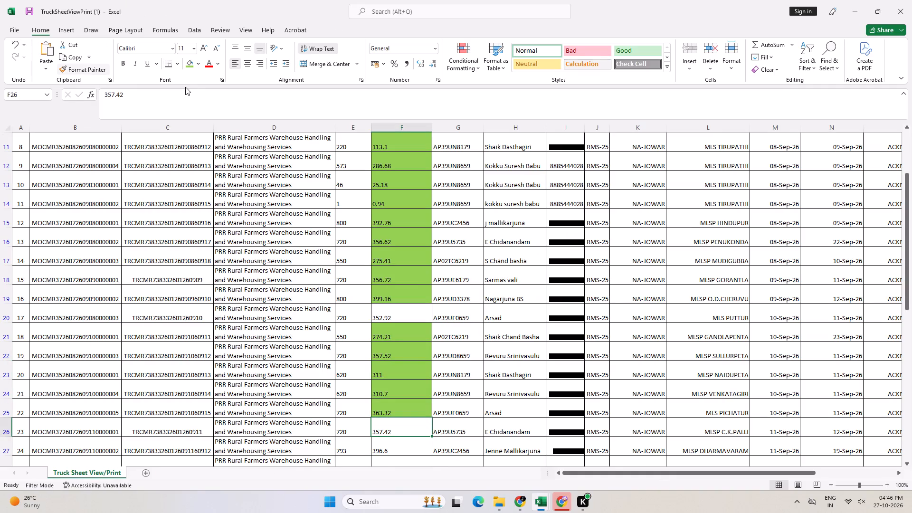
click(190, 65)
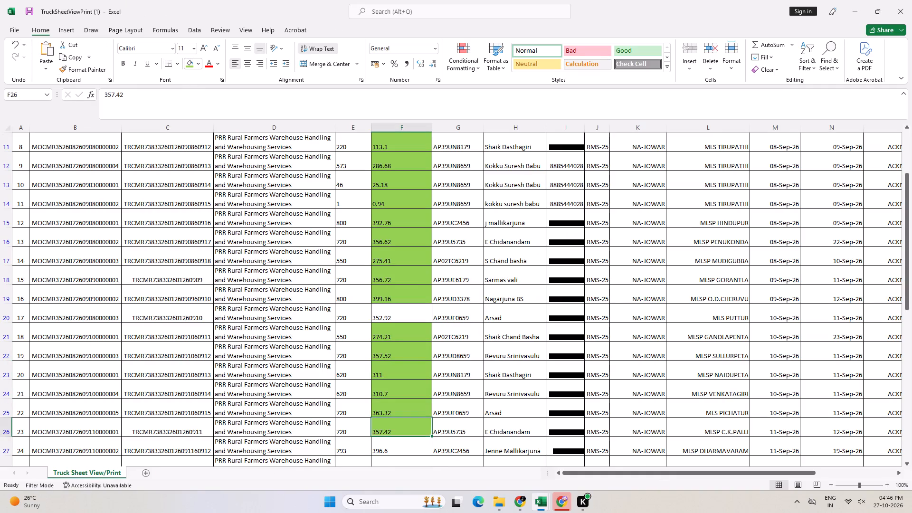
key(alt+Tab)
click(375, 404)
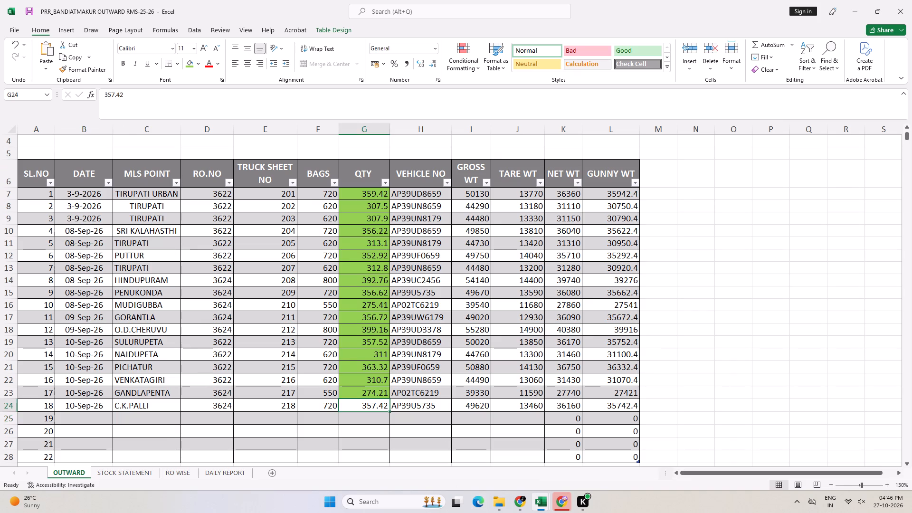
click(191, 66)
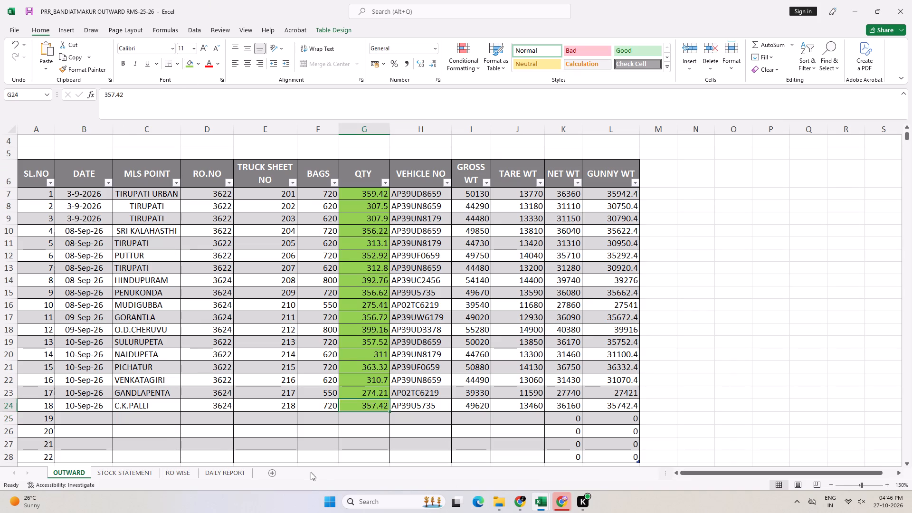
Fill the date 10-Sep-26 down into OUTWARD row 25 and enter DHARMAVARAM as its MLS point, consulting the truck sheet export.
click(77, 419)
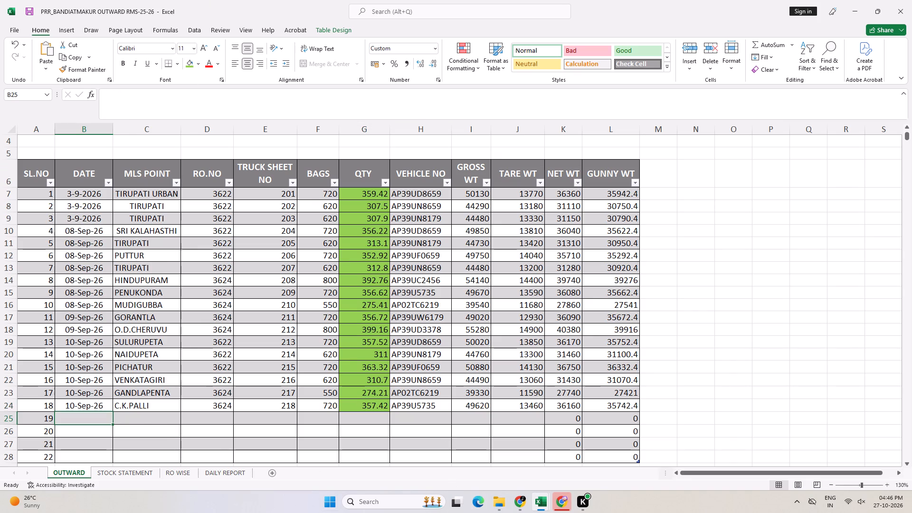
key(alt+Tab)
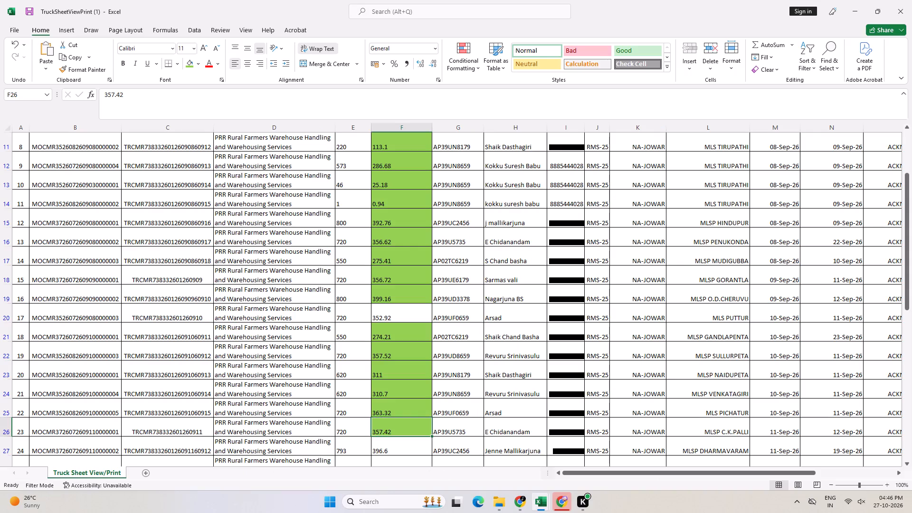
key(alt+Tab)
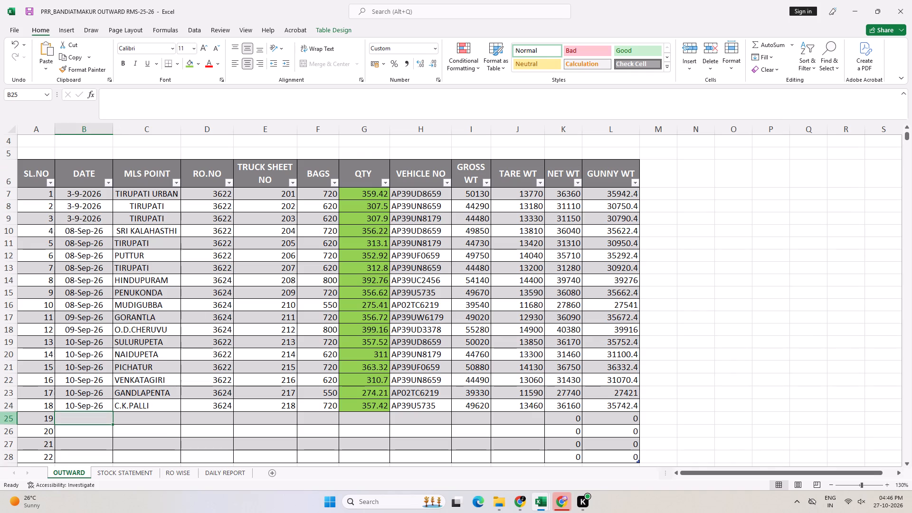
key(ctrl+d)
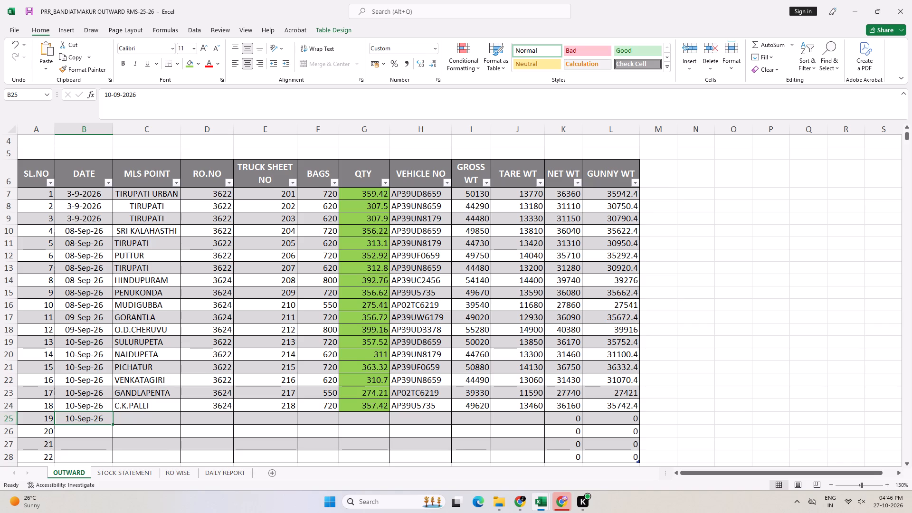
key(Right)
key(alt+Tab)
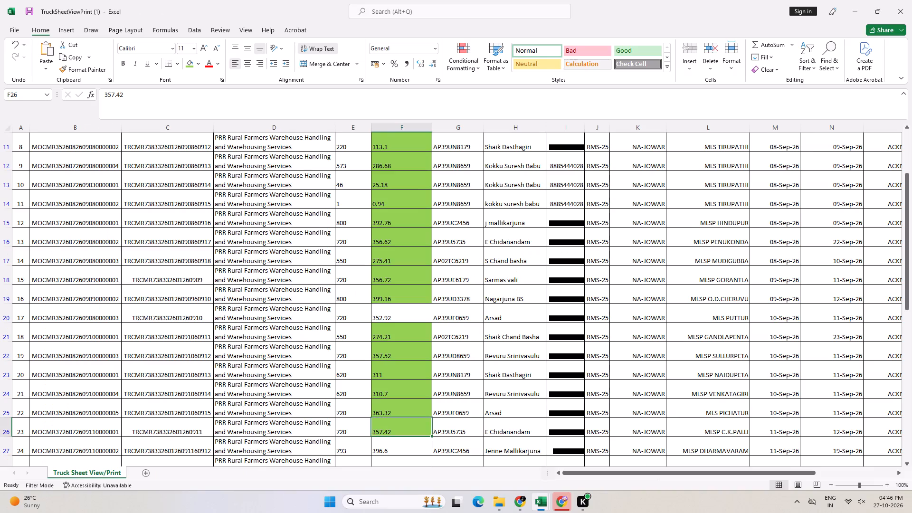
key(alt+Tab)
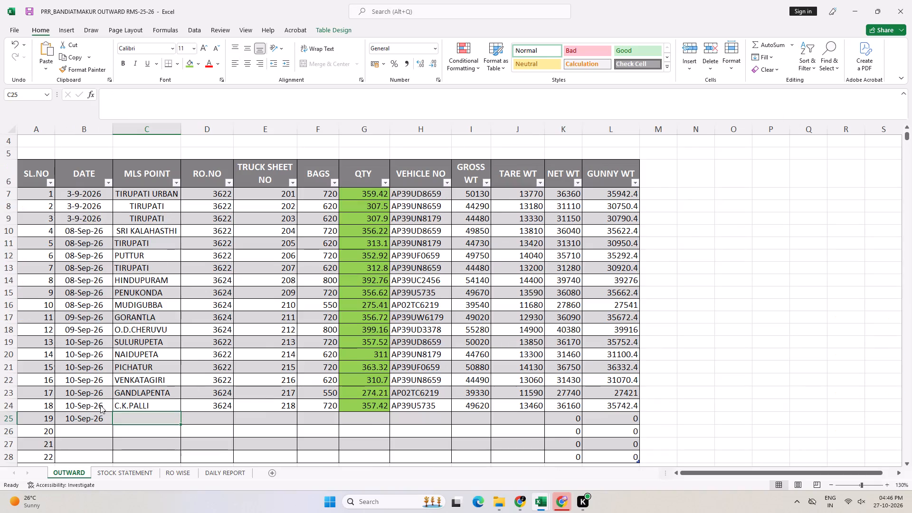
key(alt+Tab)
key(alt+Tab)
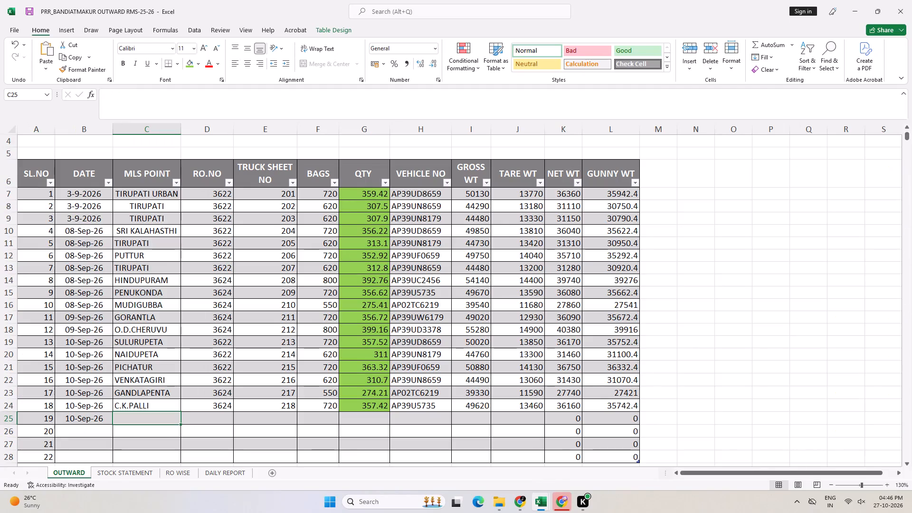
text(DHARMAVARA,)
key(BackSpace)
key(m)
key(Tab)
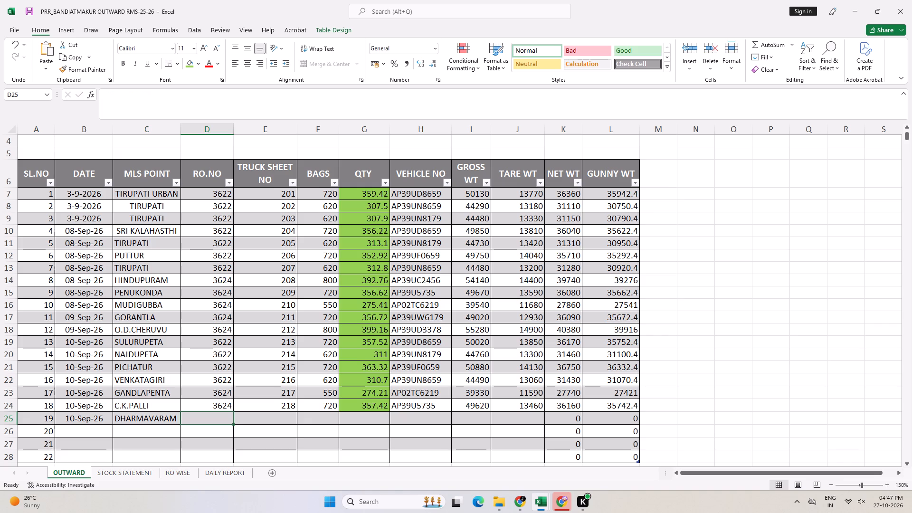
Enter RO.NO 3624, truck sheet number 219 and 793 bags for DHARMAVARAM in OUTWARD row 25.
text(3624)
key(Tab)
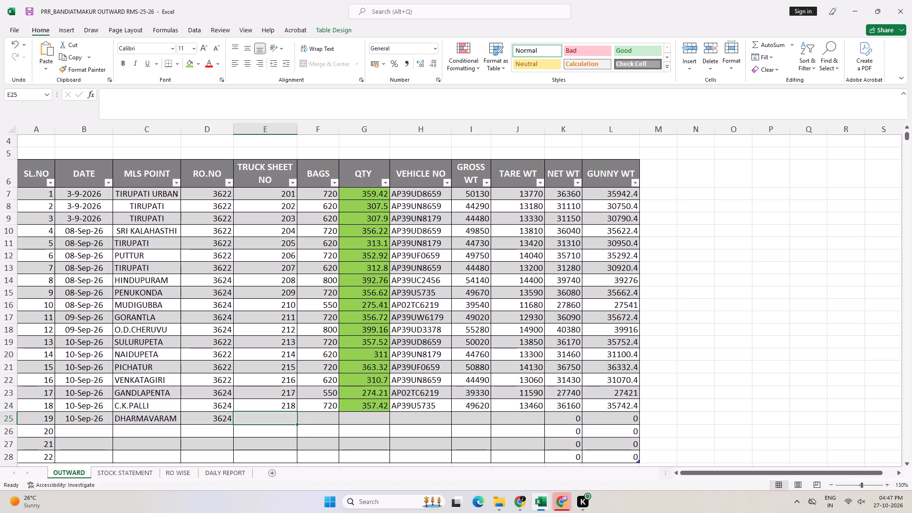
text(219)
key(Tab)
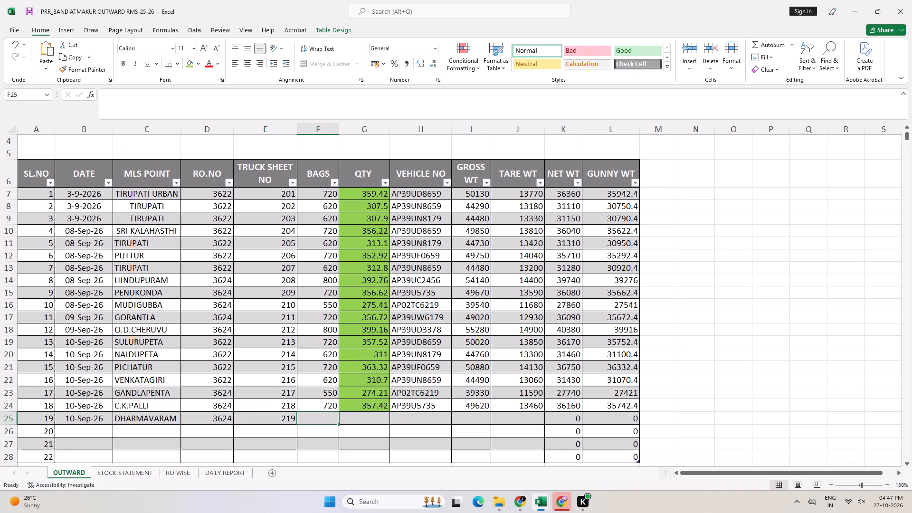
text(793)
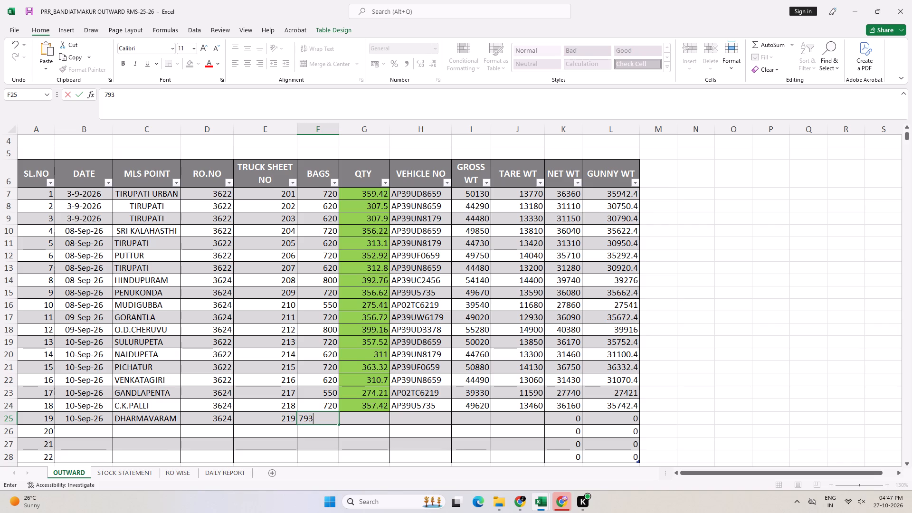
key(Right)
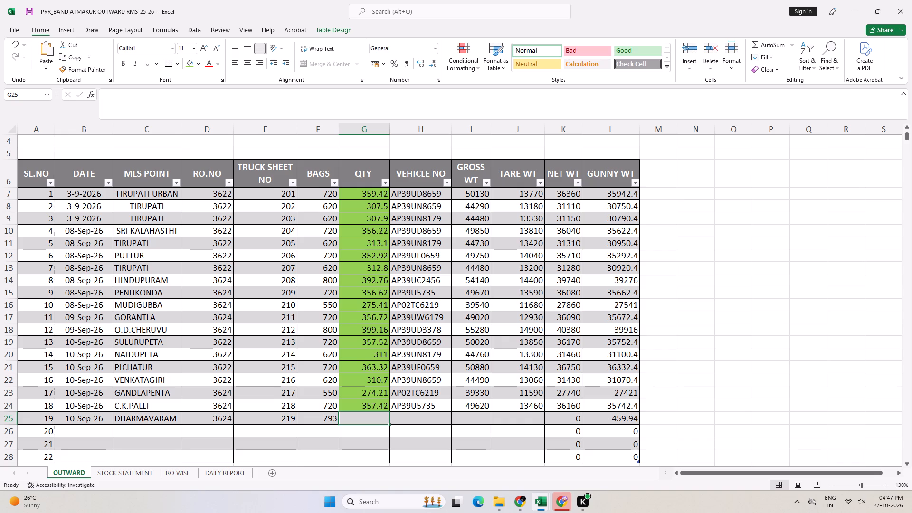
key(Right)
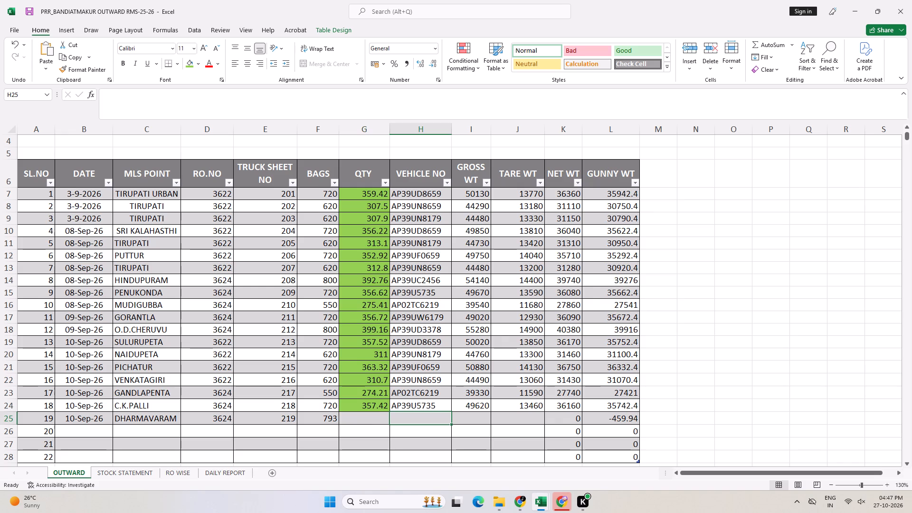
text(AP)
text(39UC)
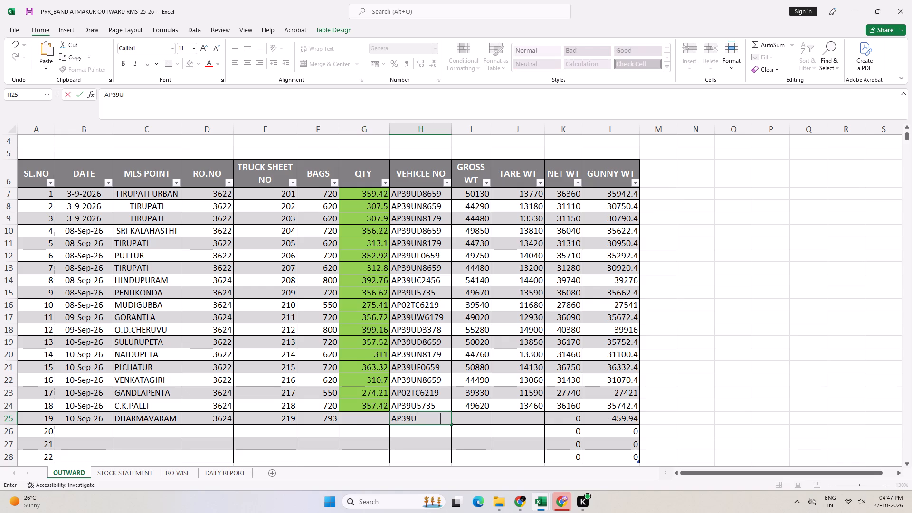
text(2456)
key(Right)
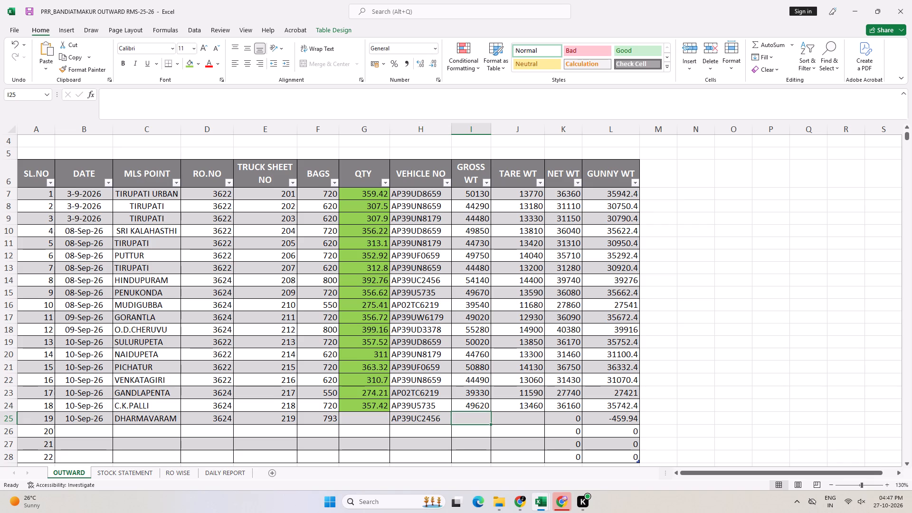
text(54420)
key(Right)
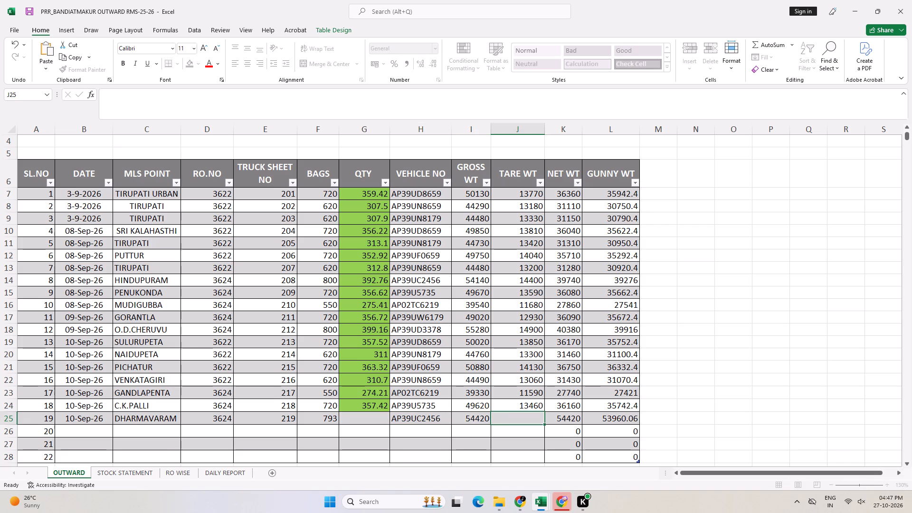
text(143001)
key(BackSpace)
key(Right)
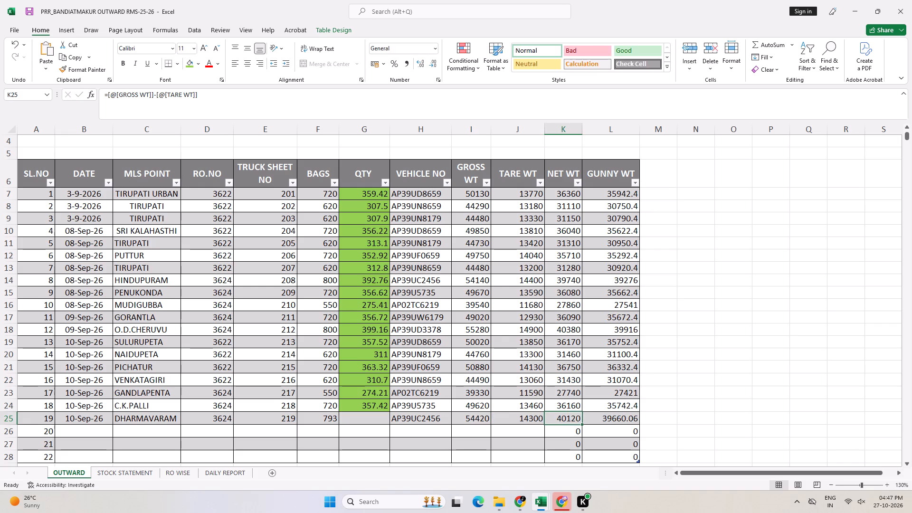
Enter the quantity 396.60 for DHARMAVARAM in OUTWARD cell G25, consulting the truck sheet export.
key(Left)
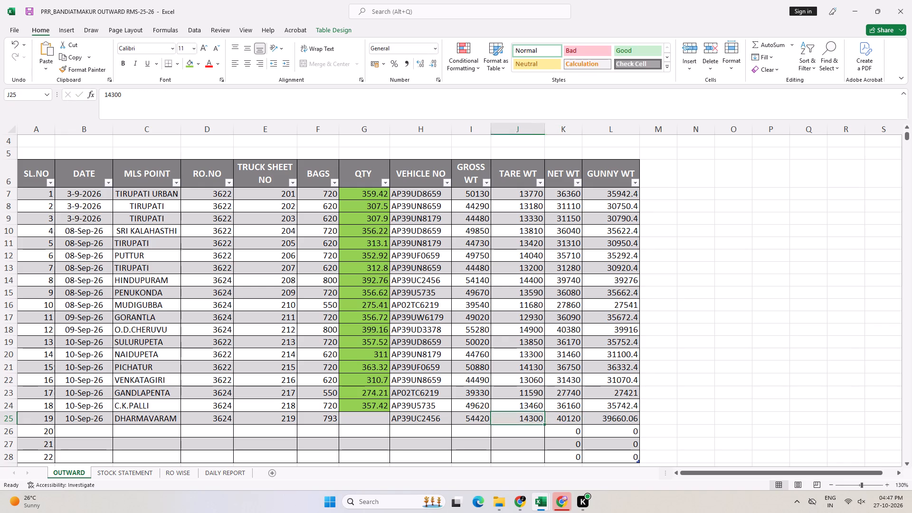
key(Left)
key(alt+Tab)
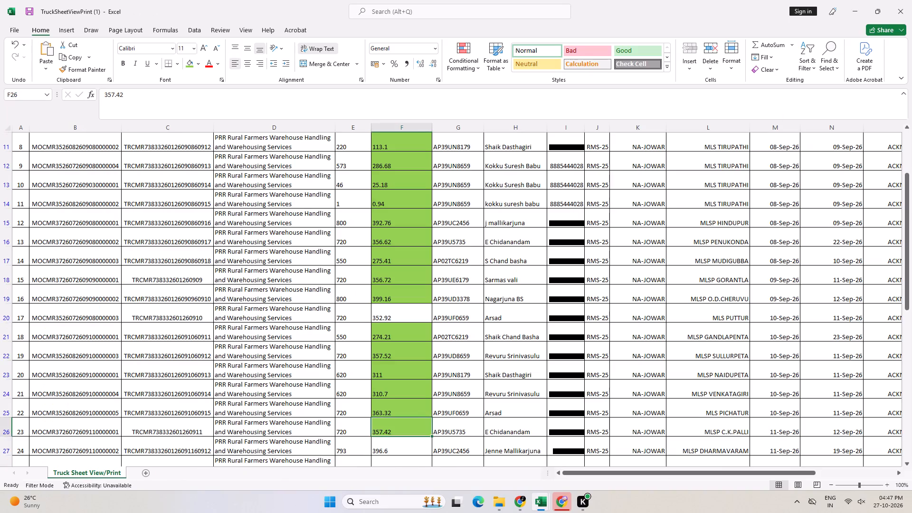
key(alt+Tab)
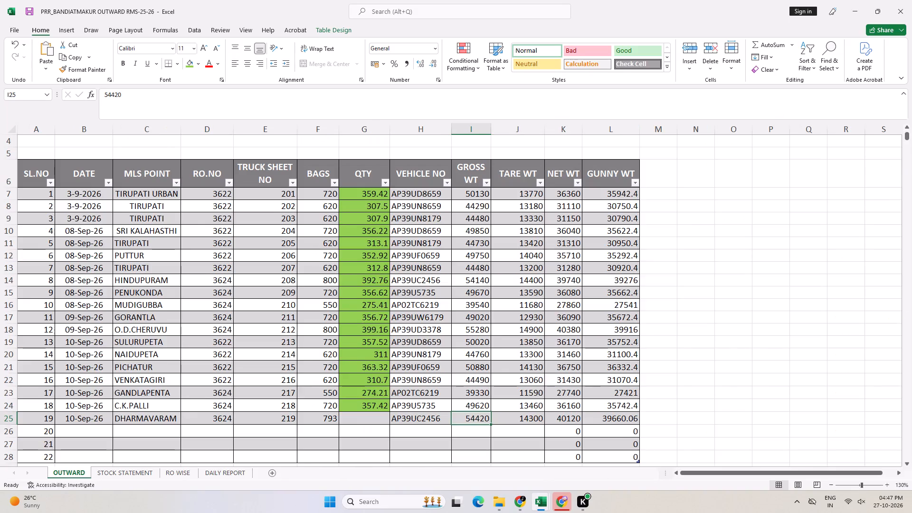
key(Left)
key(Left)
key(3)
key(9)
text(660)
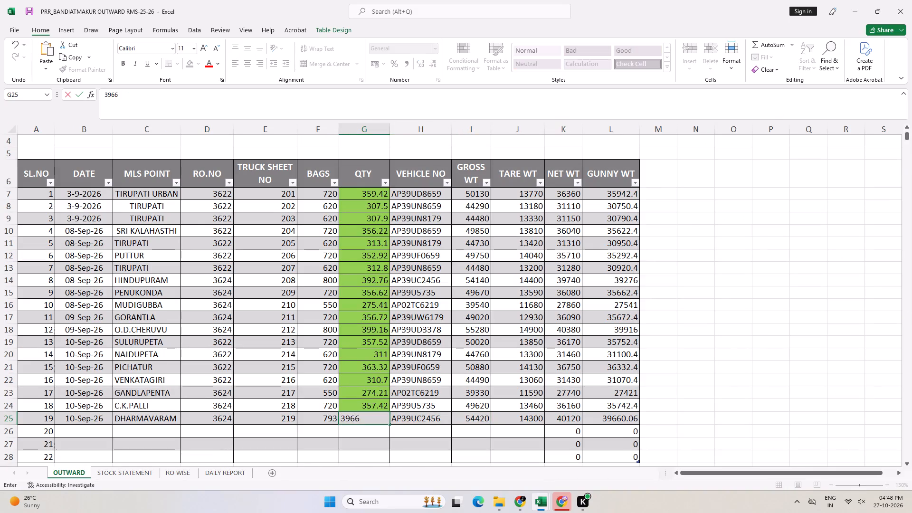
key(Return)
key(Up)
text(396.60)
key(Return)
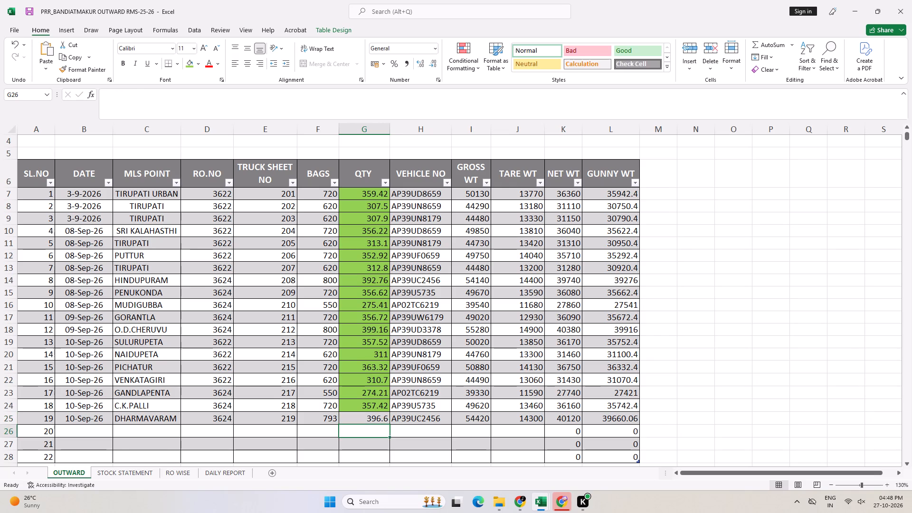
Check the DHARMAVARAM quantity against the truck sheet export and fill it green in both OUTWARD cell G25 and export cell F27.
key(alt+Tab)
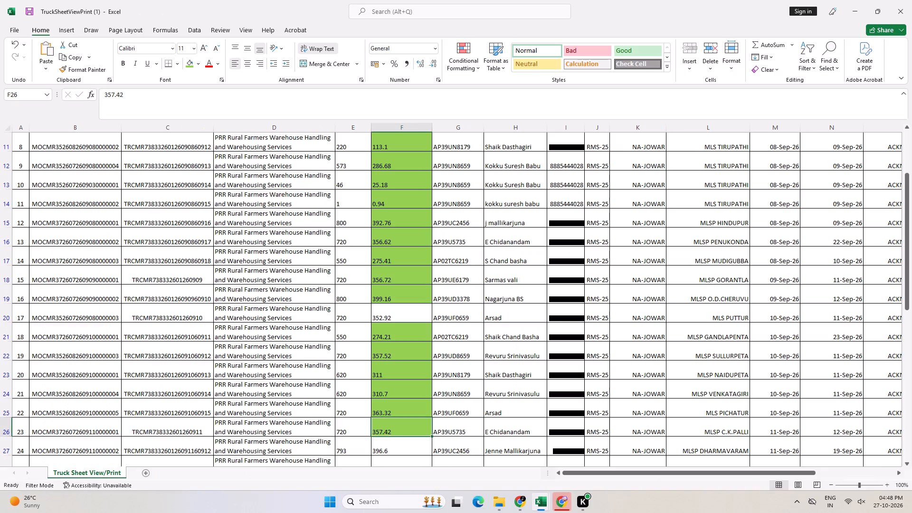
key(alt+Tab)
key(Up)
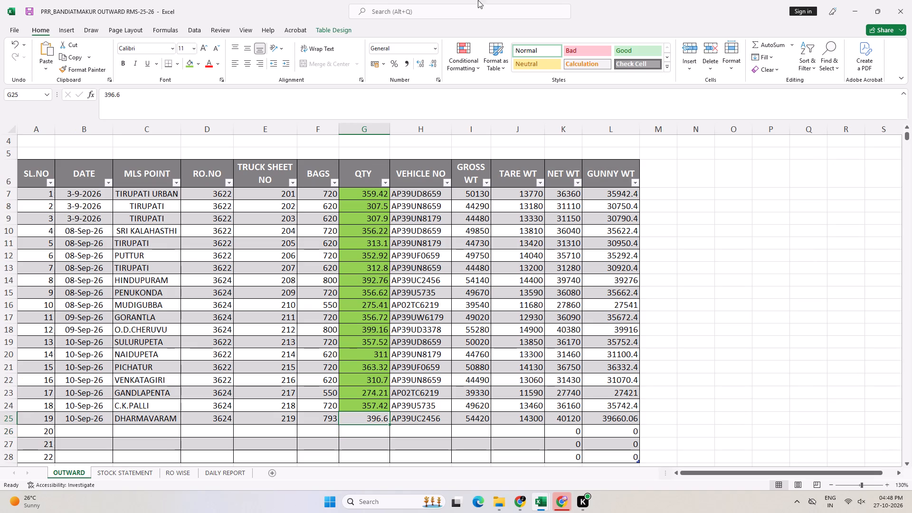
click(193, 67)
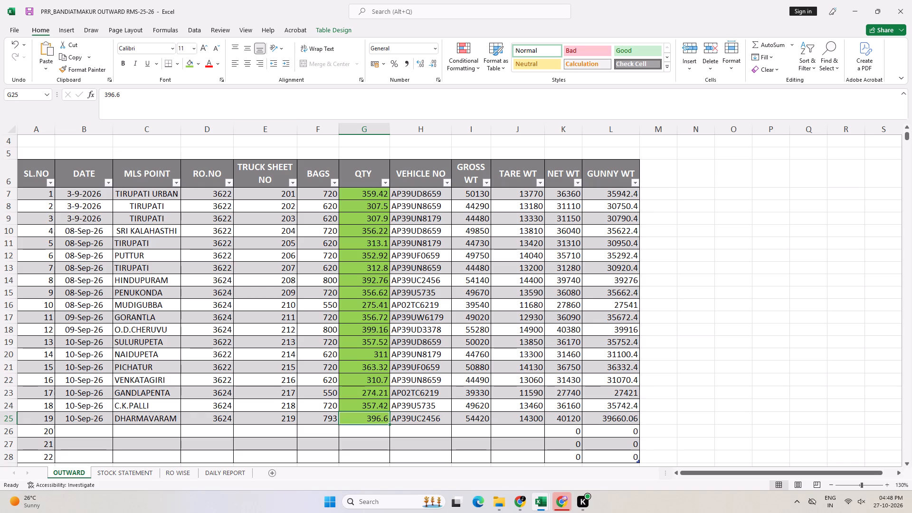
key(alt+Tab)
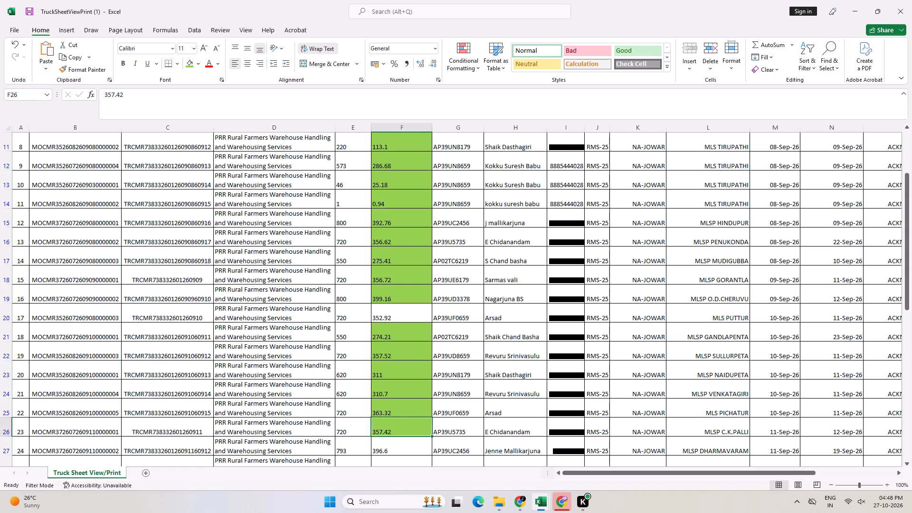
click(399, 455)
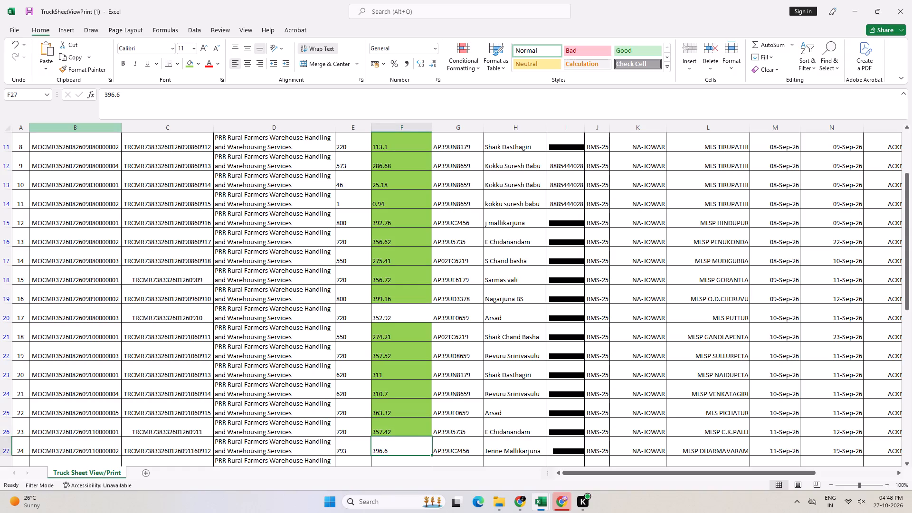
click(191, 63)
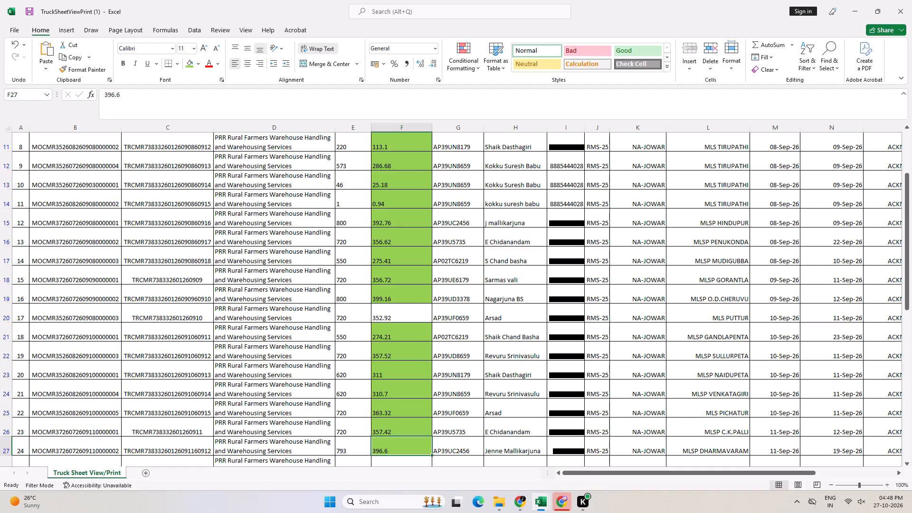
Compare the unmarked PUTTUR quantity in the truck sheet export with the OUTWARD sheet and fill export cell F20 green.
scroll(407, 332, up, 3)
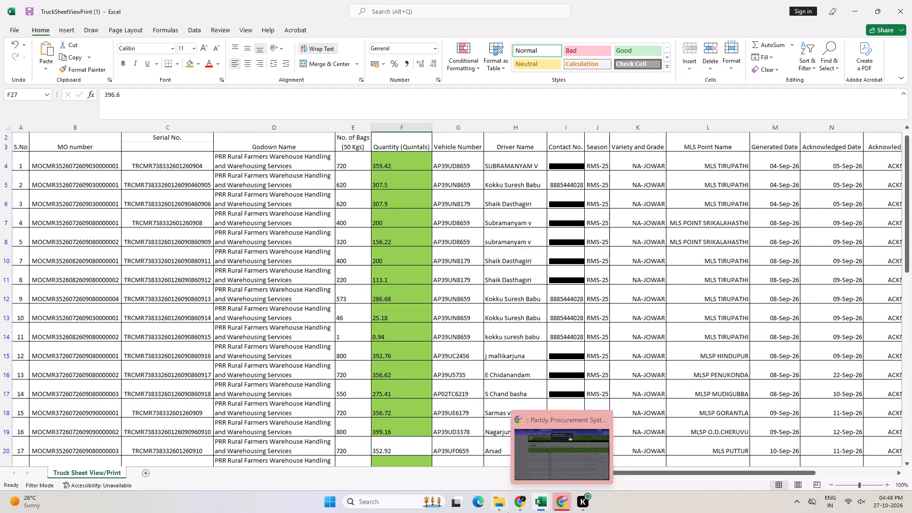
key(alt+Tab)
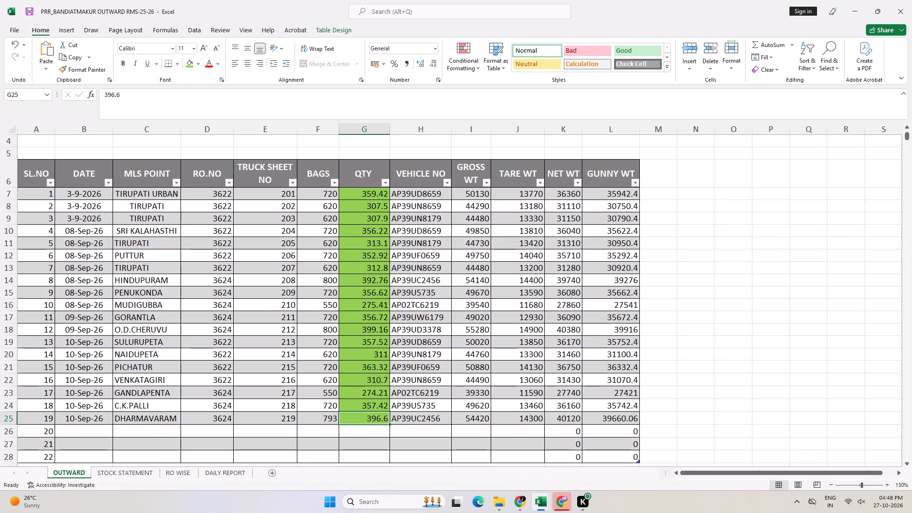
key(alt+Tab)
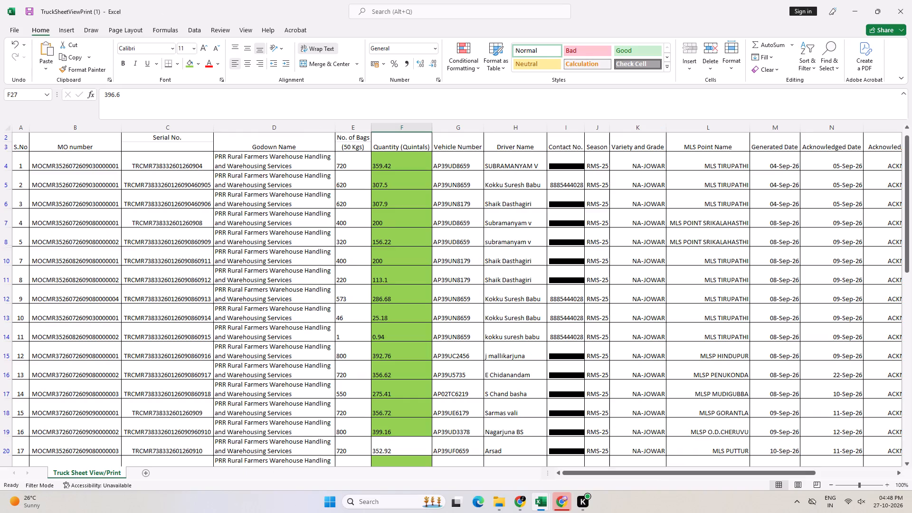
click(401, 446)
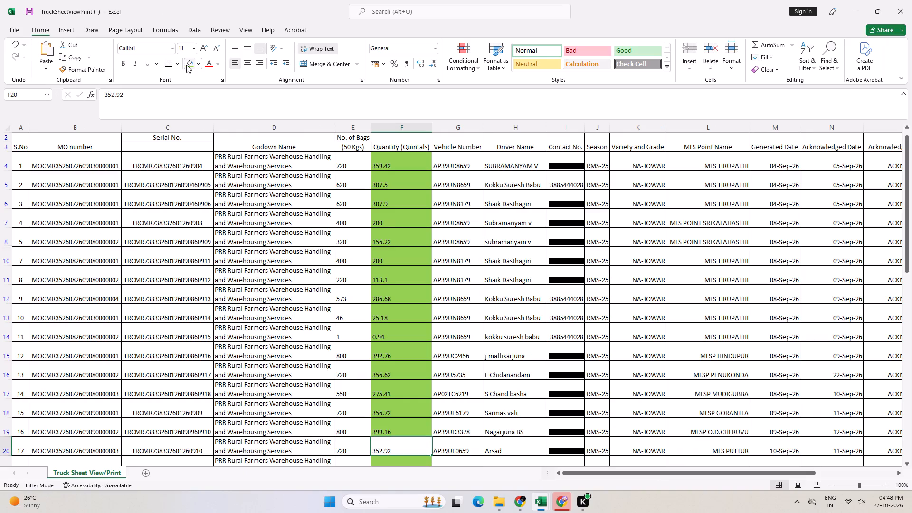
click(188, 64)
Consult the next unmarked row in the truck sheet export and enter the date 11-Sep-26 in OUTWARD cell B26.
scroll(402, 304, down, 3)
scroll(421, 351, down, 3)
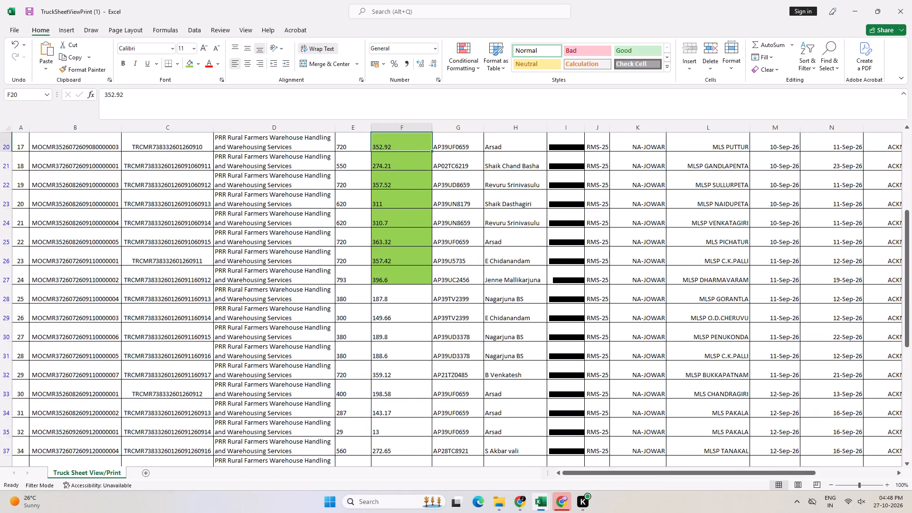
key(alt+Tab)
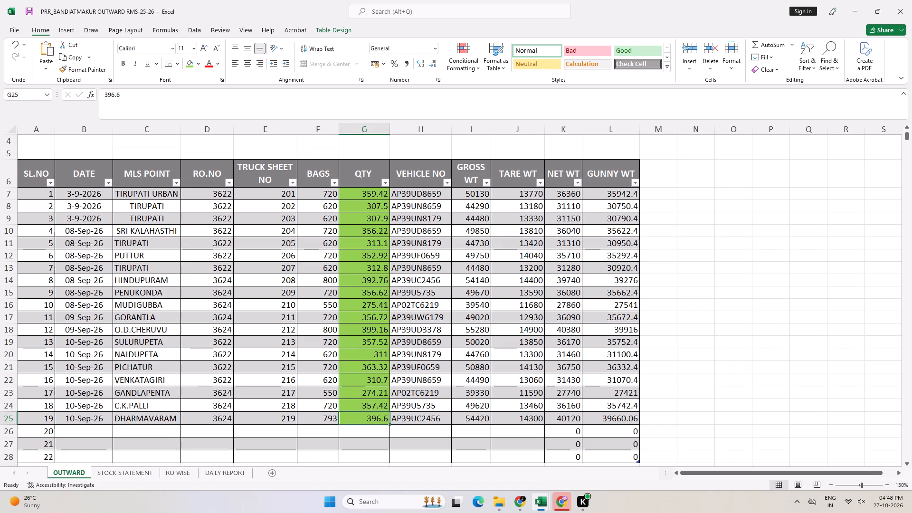
alt+click(83, 436)
key(alt+Tab)
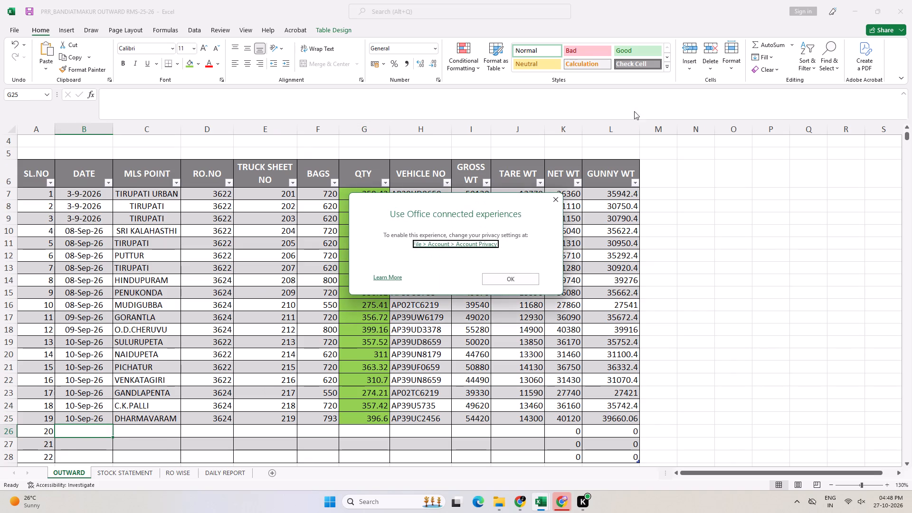
click(551, 199)
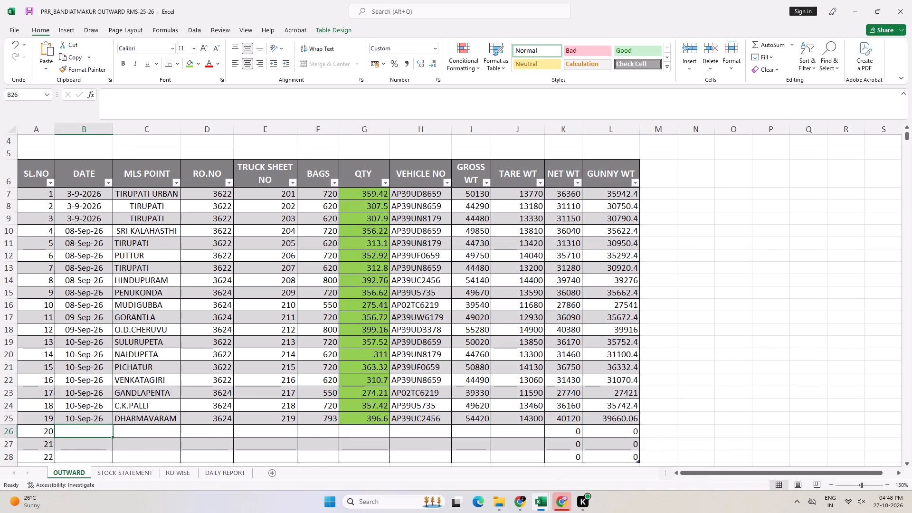
key(alt+Tab)
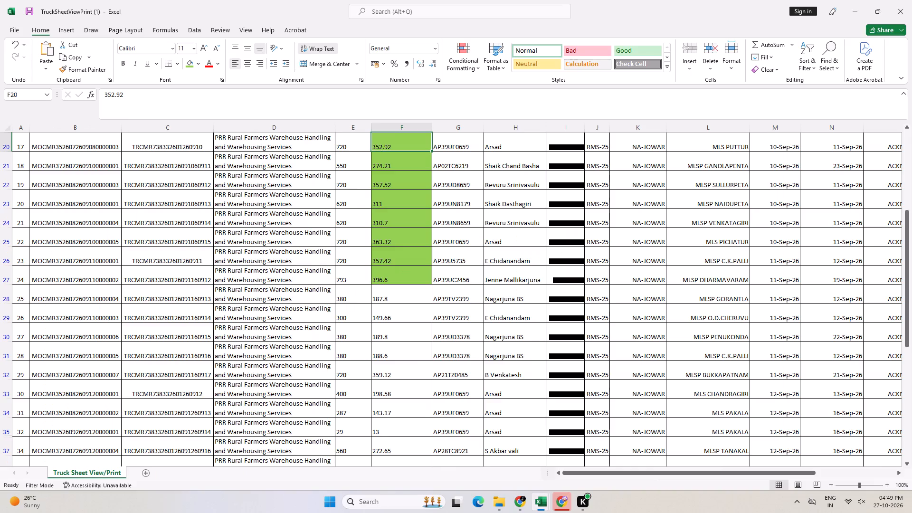
key(alt+Tab)
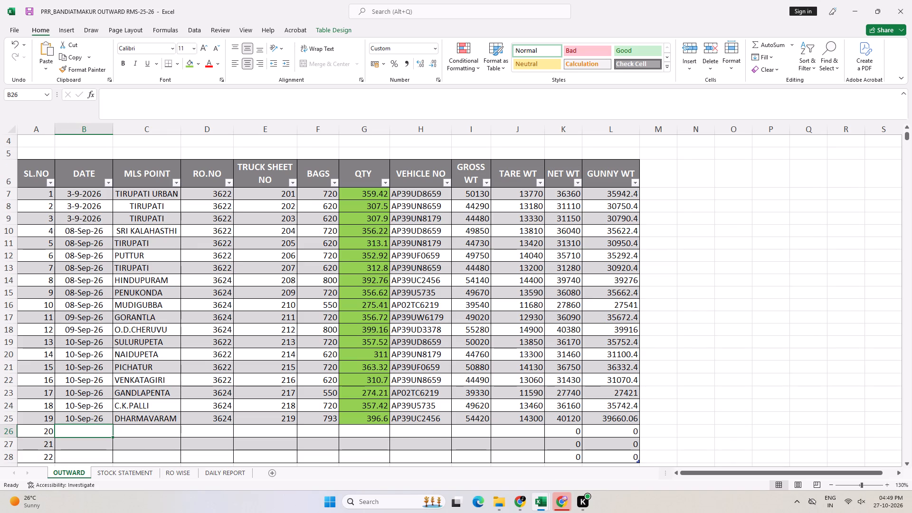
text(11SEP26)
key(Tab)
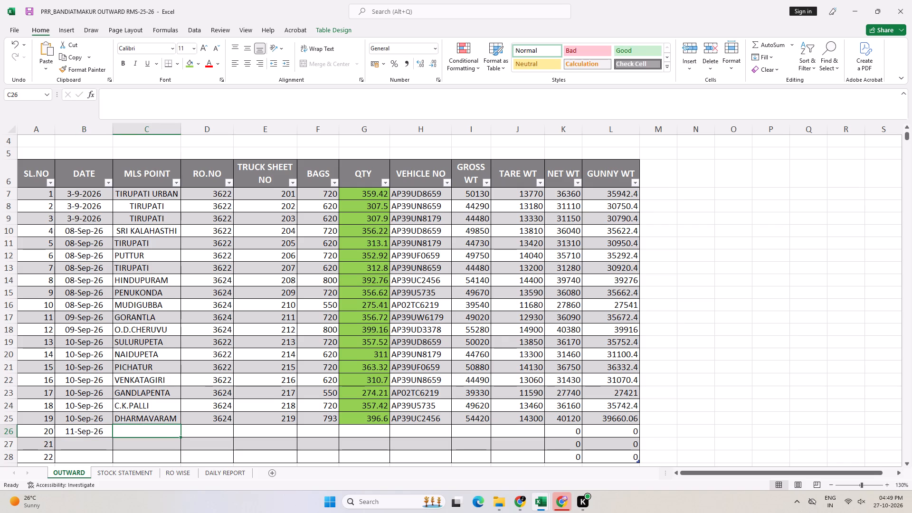
Enter MLS point GORANTLA, RO number 3624, truck sheet number 220 and 380 bags in OUTWARD row 26.
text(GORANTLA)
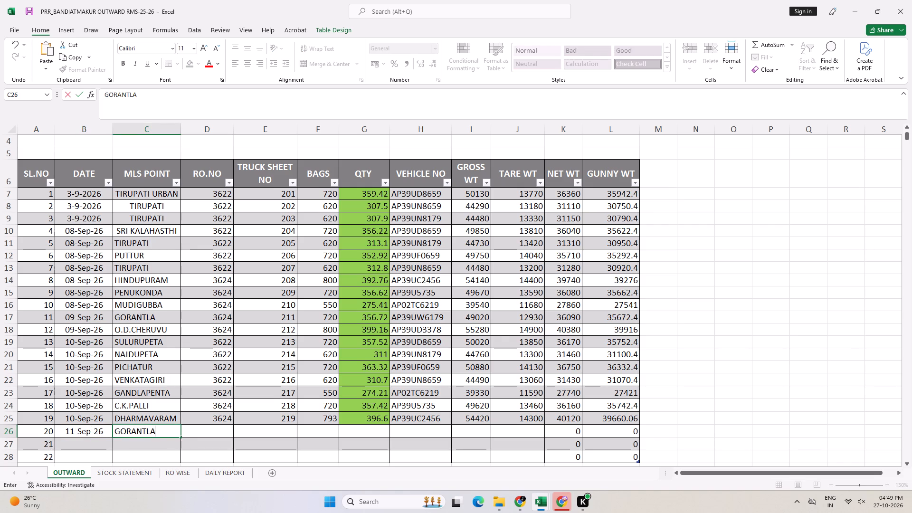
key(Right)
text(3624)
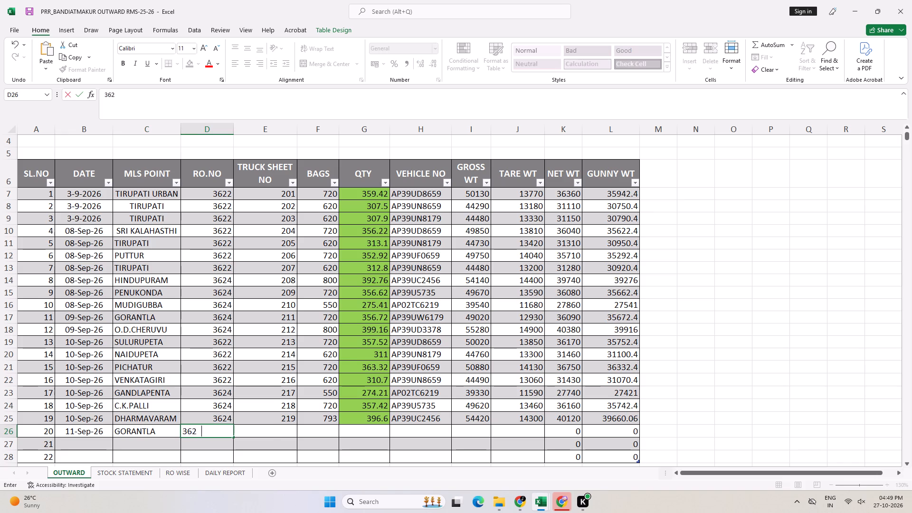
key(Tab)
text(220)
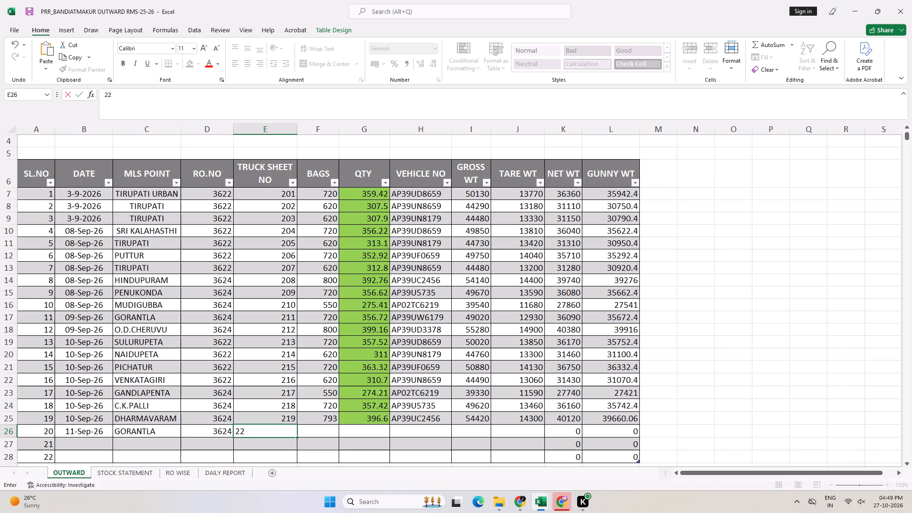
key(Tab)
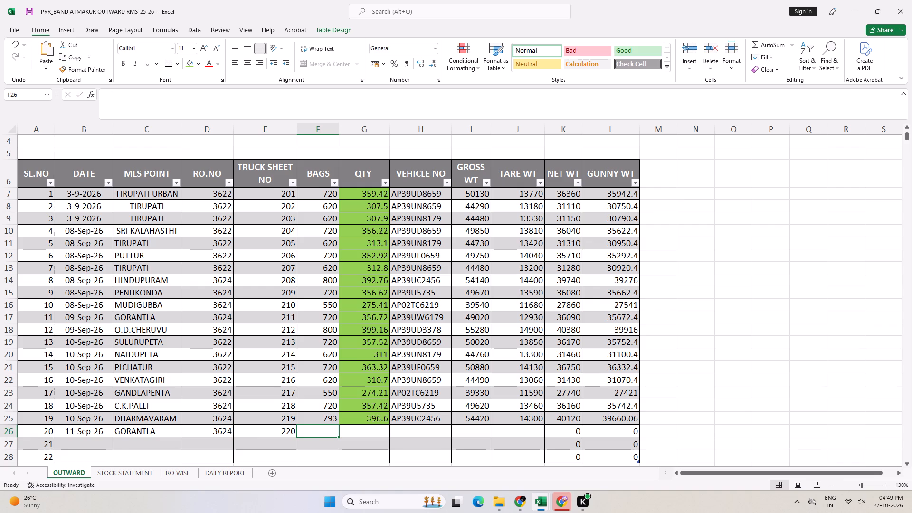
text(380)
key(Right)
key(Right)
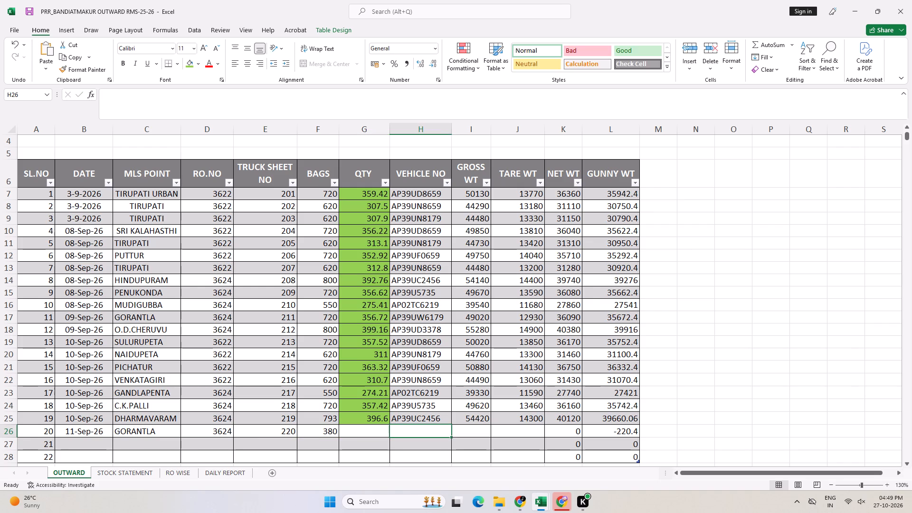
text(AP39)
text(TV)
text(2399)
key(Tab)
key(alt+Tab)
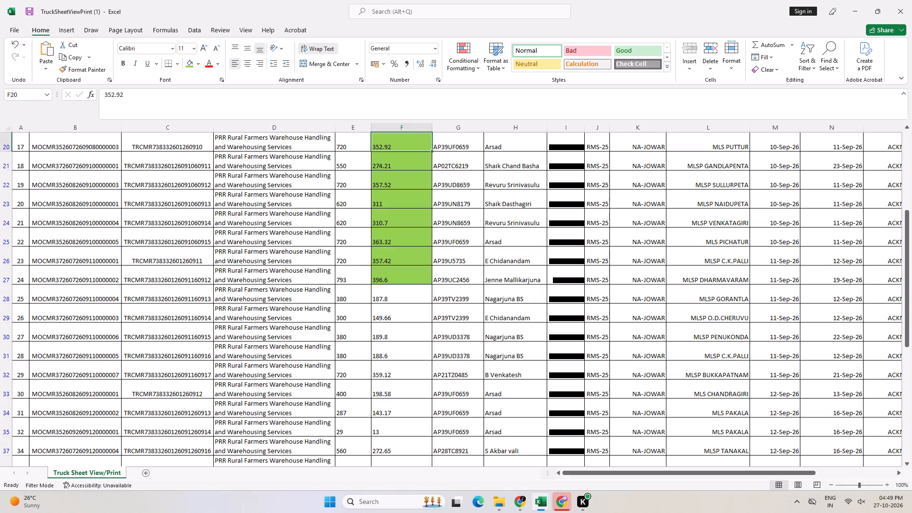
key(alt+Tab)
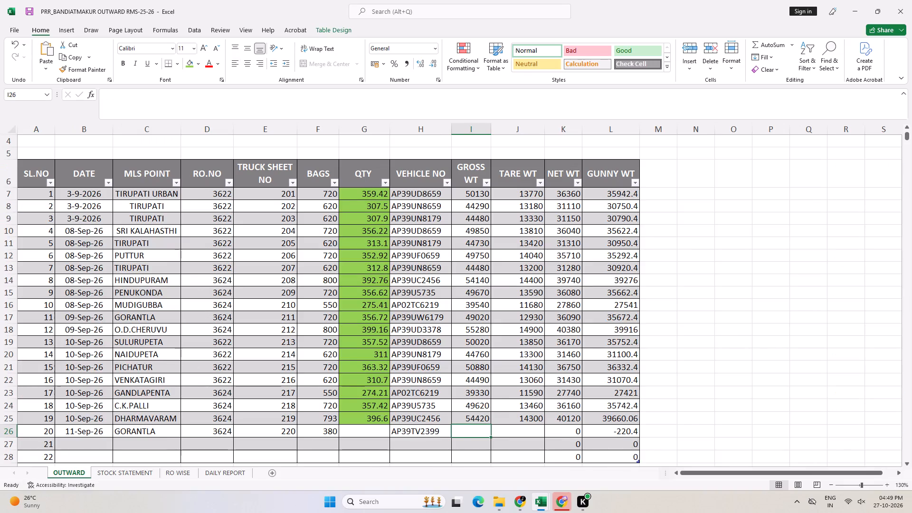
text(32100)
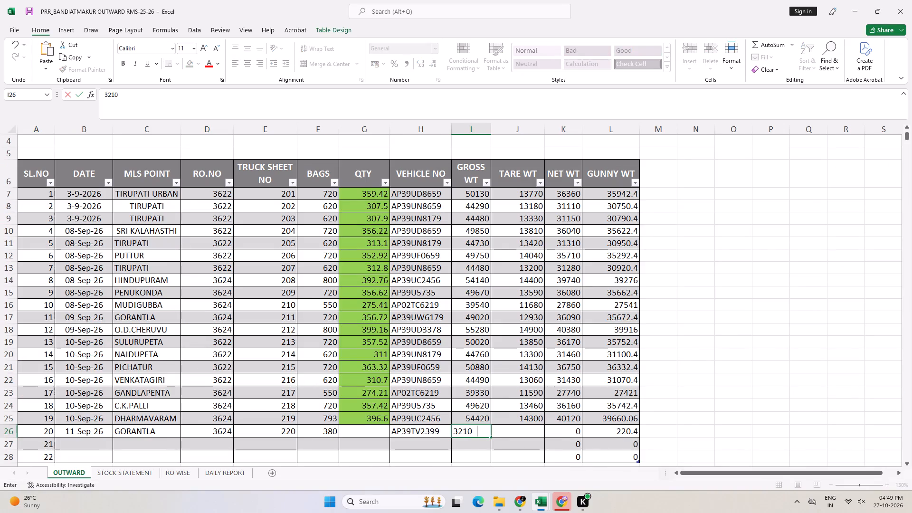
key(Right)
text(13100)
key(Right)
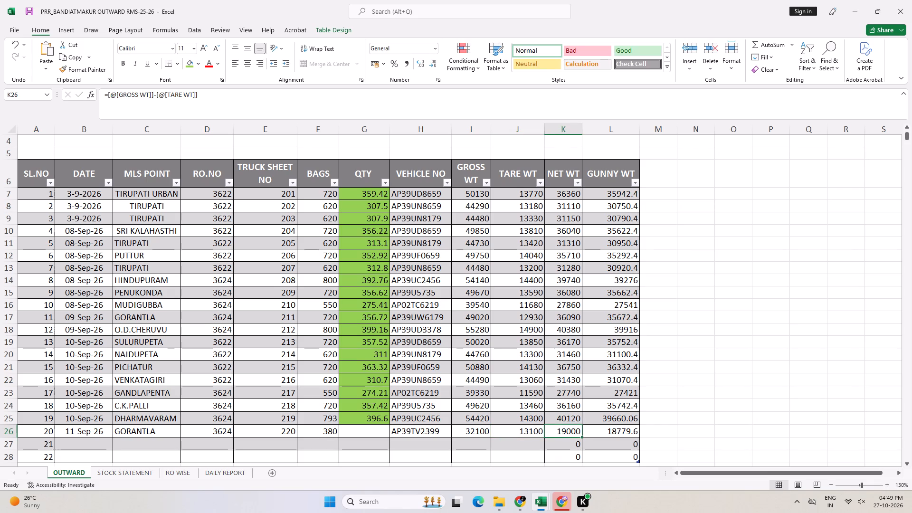
Enter the quantity 187.80 for GORANTLA in OUTWARD cell G26.
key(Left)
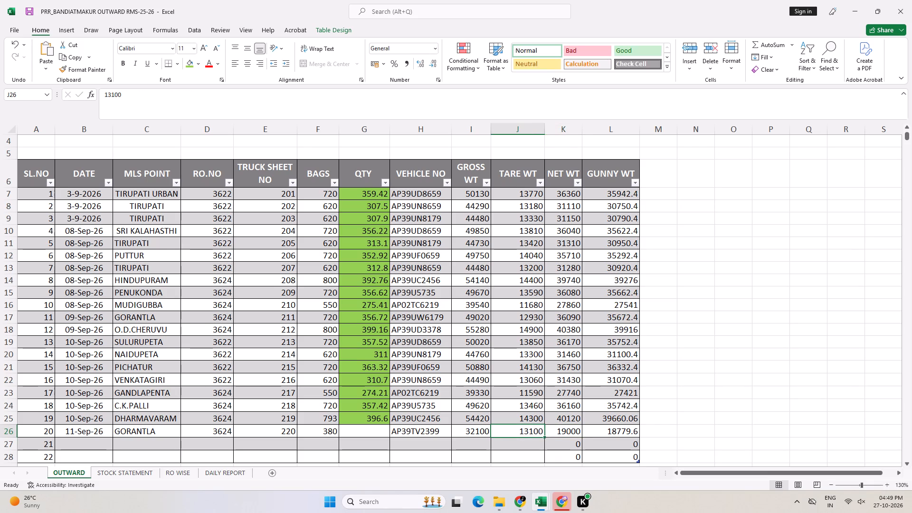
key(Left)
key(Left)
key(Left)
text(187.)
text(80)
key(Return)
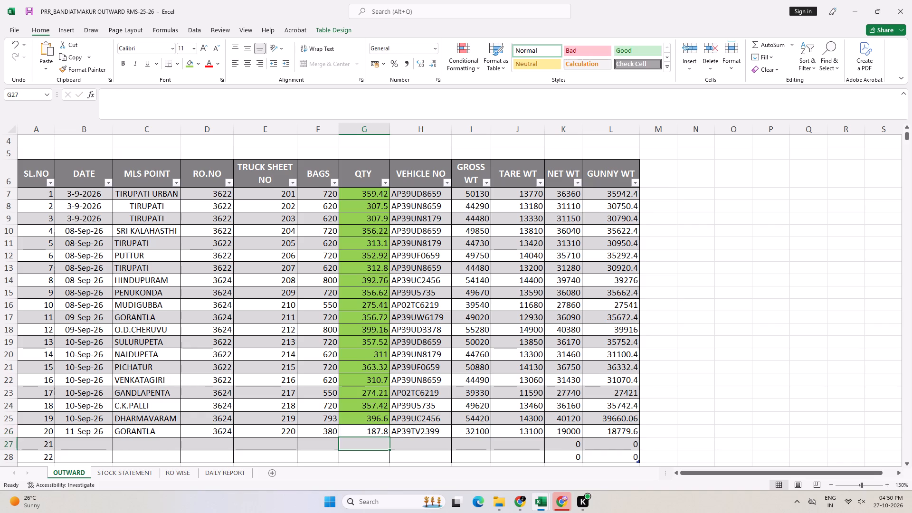
Check the GORANTLA quantity against the truck sheet export and fill export cell F28 green.
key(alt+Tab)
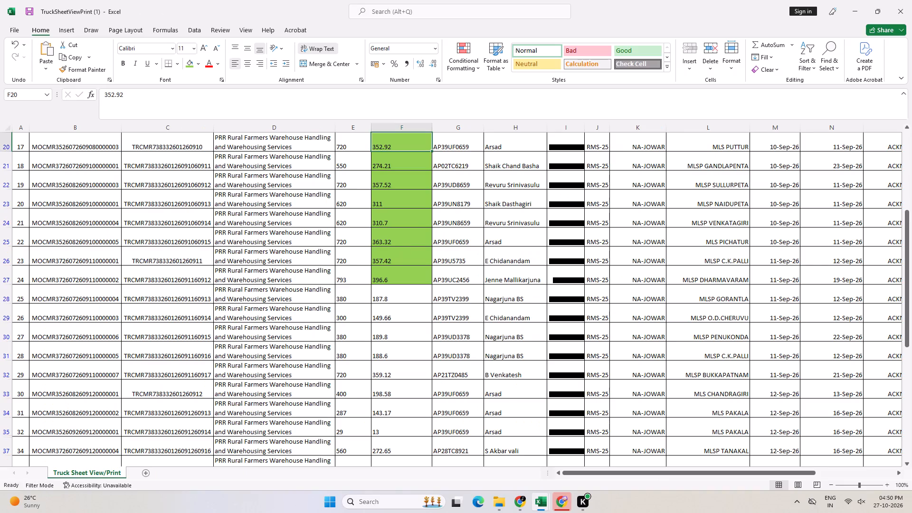
click(375, 296)
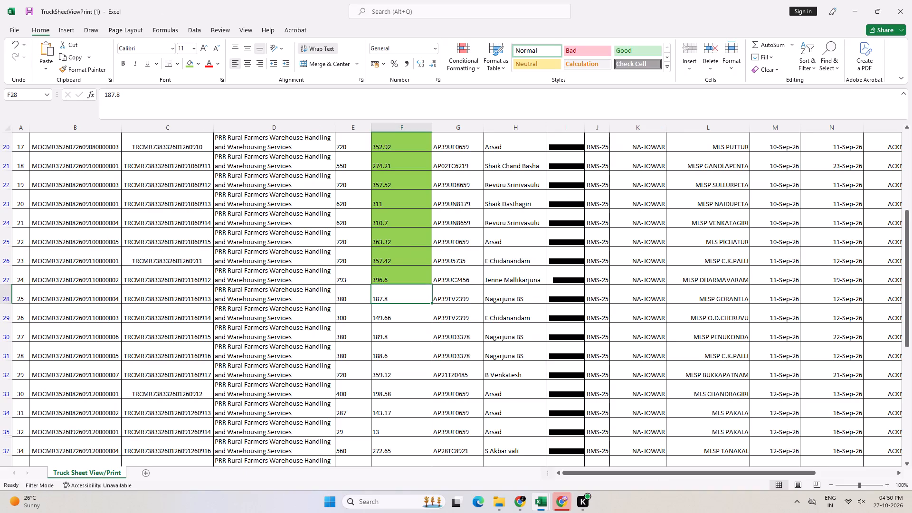
click(190, 61)
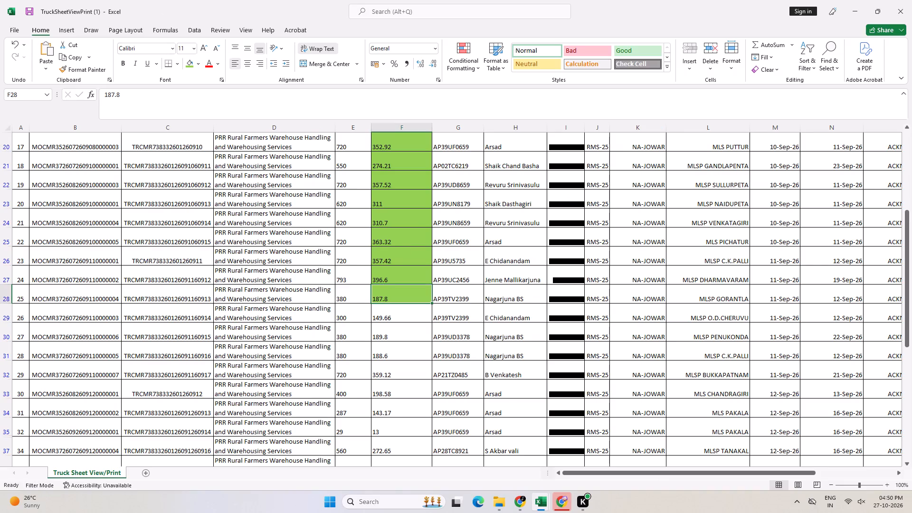
Enter date 11-Sep-26, MLS point O.D.CHERUVU, RO number 3624, truck sheet number 221 and 300 bags in OUTWARD row 27.
click(396, 318)
key(alt+Tab)
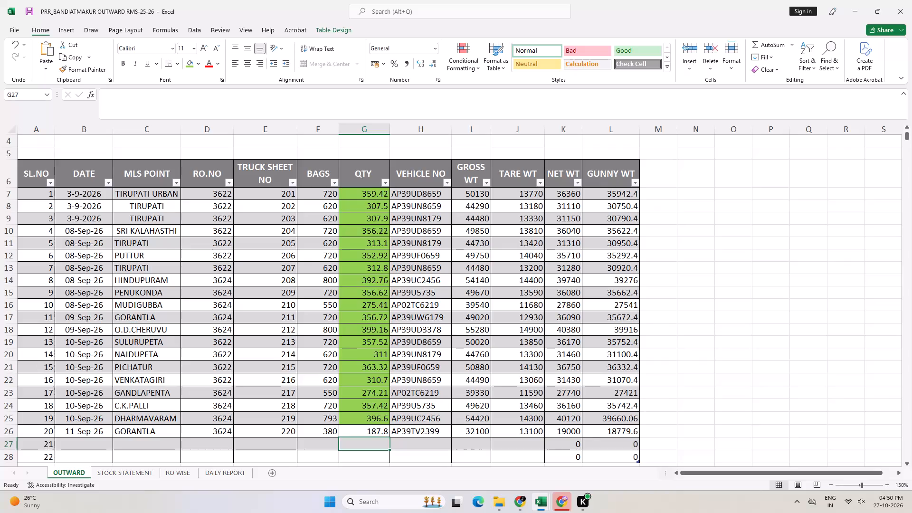
key(Down)
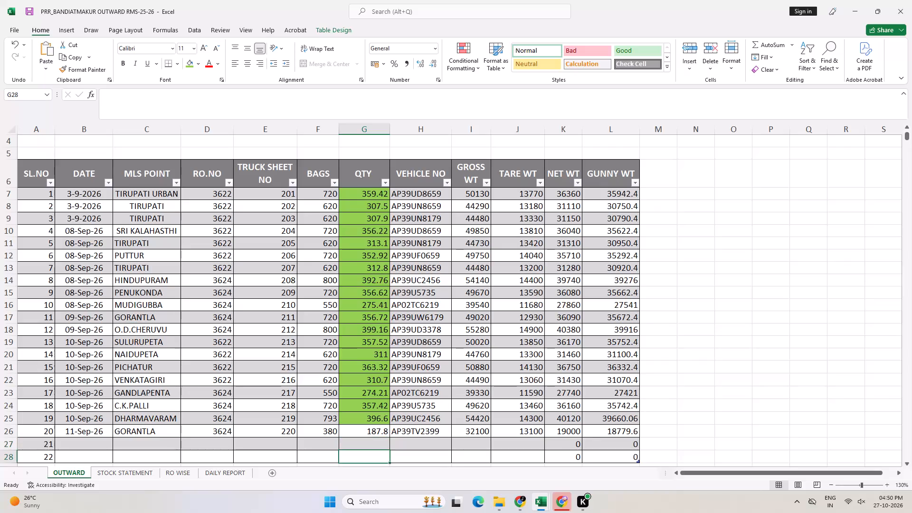
key(Up)
key(ctrl+Left)
key(Right)
key(ctrl+d)
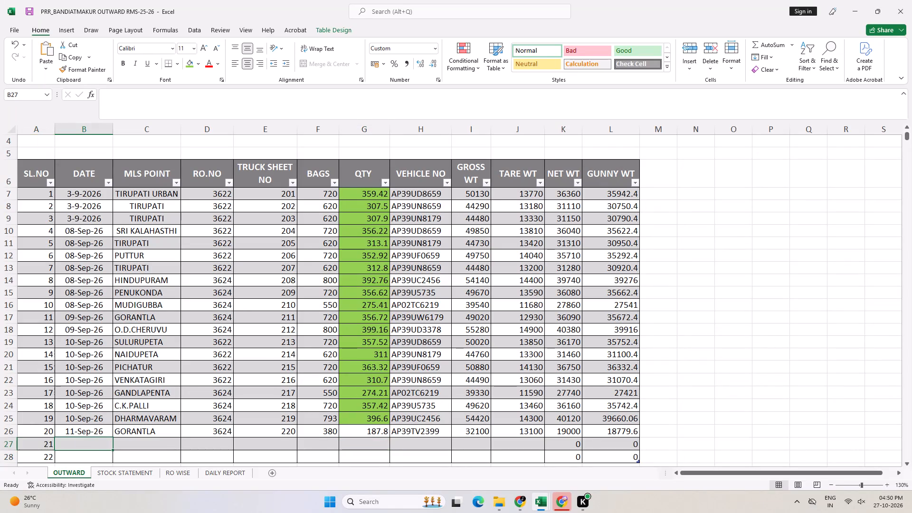
key(Right)
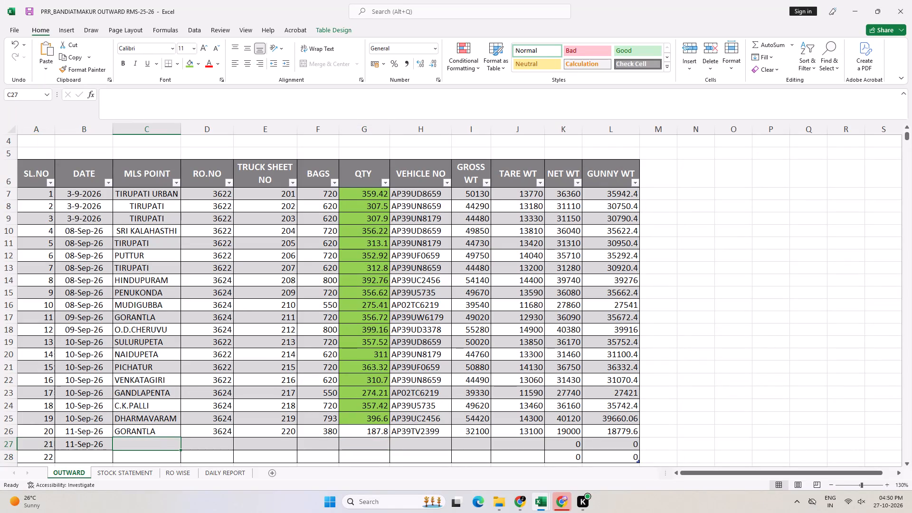
text(O.)
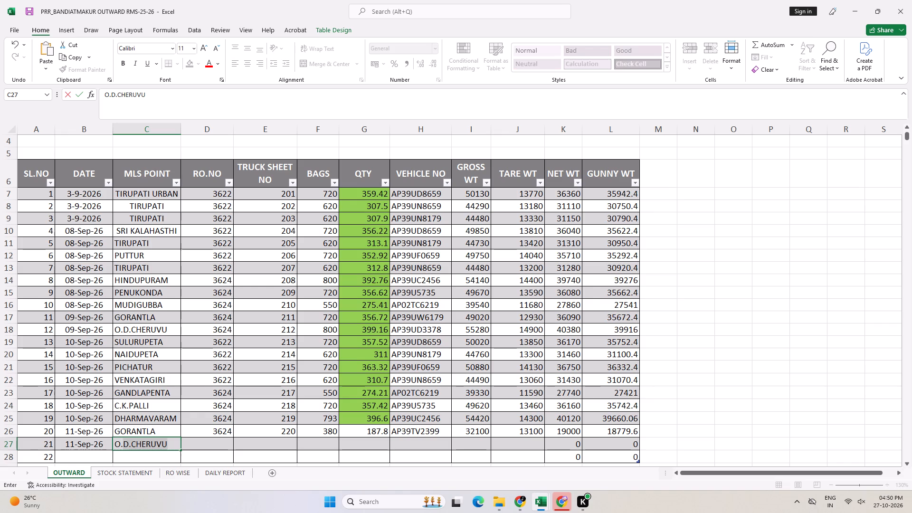
key(Right)
key(ctrl+d)
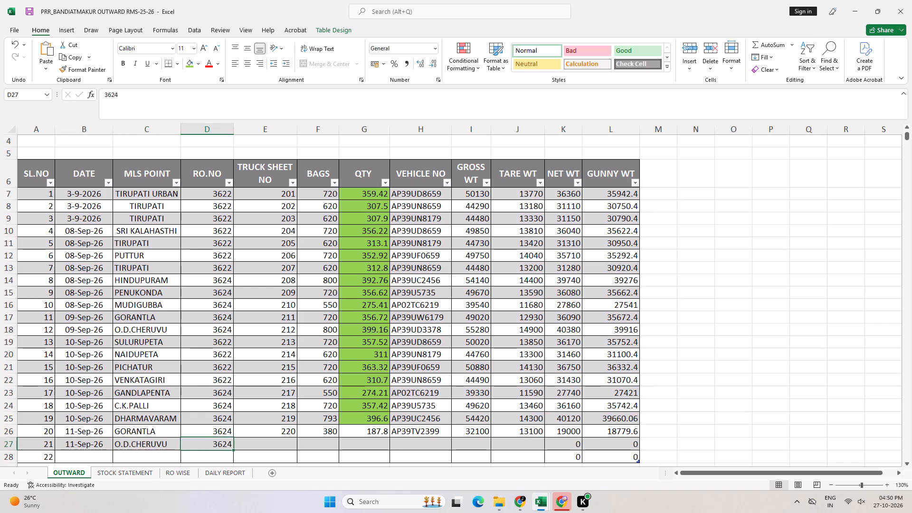
key(Right)
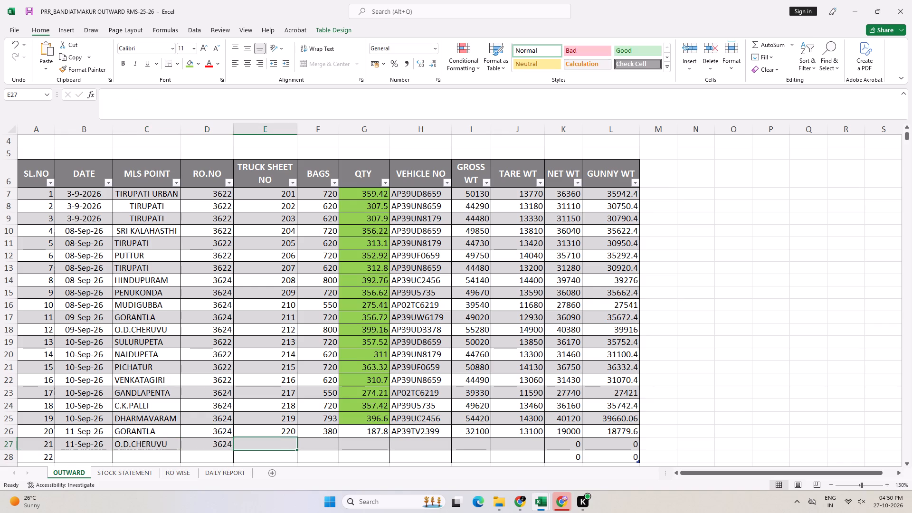
text(221)
key(Tab)
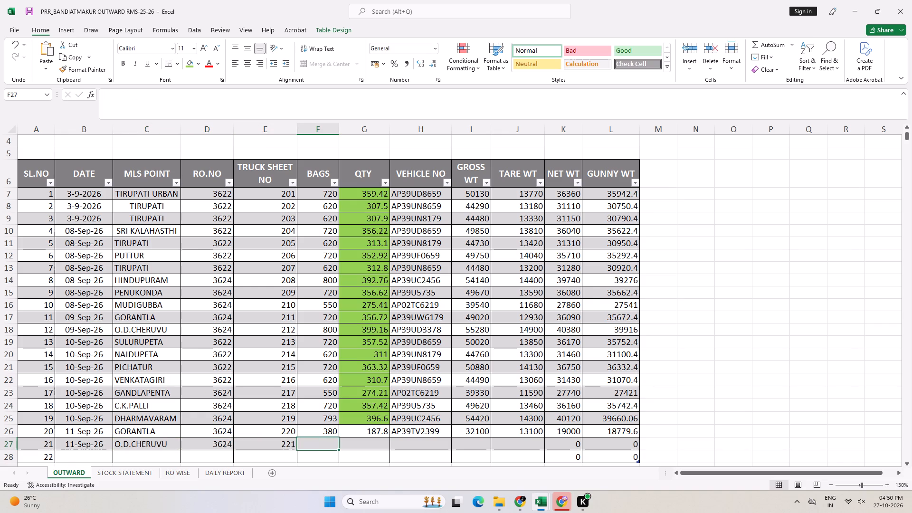
text(300)
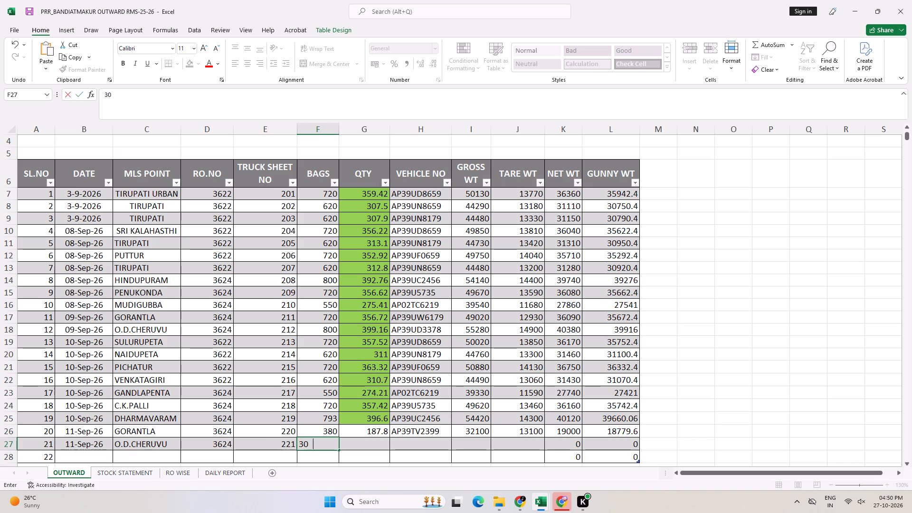
key(Tab)
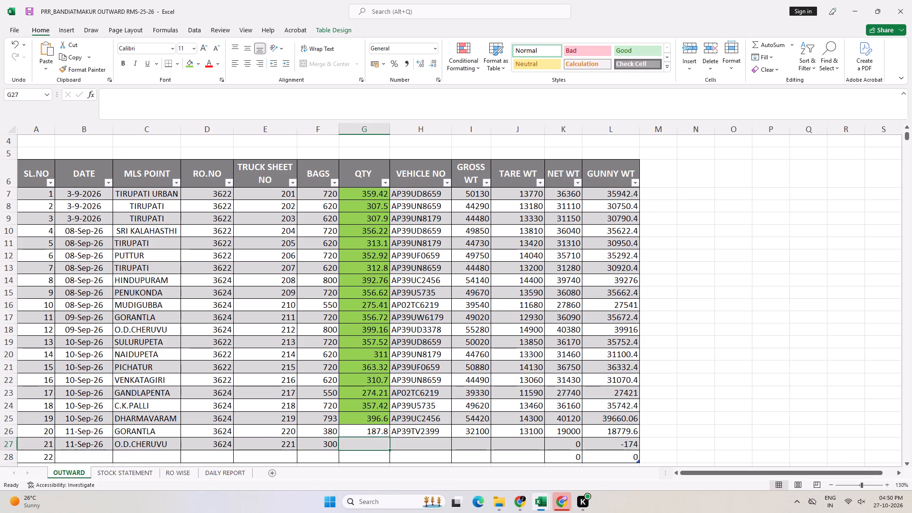
key(Right)
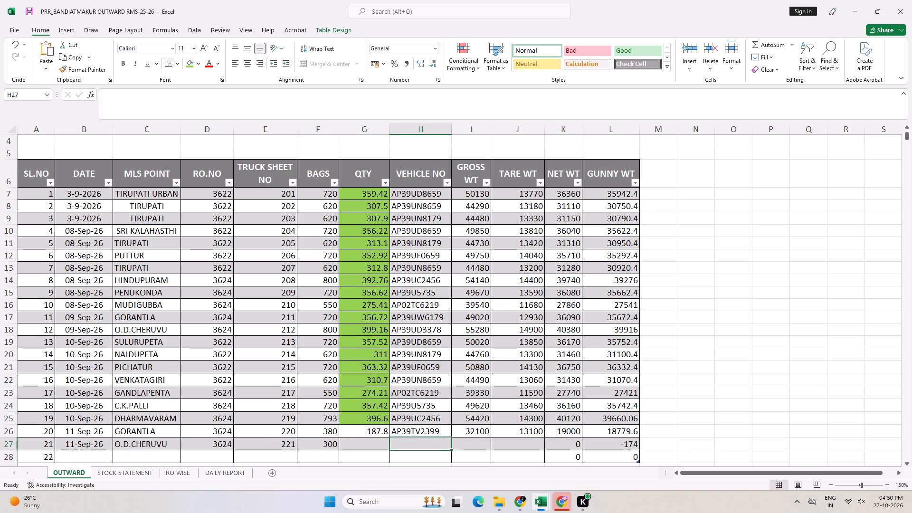
key(ctrl+d)
key(Right)
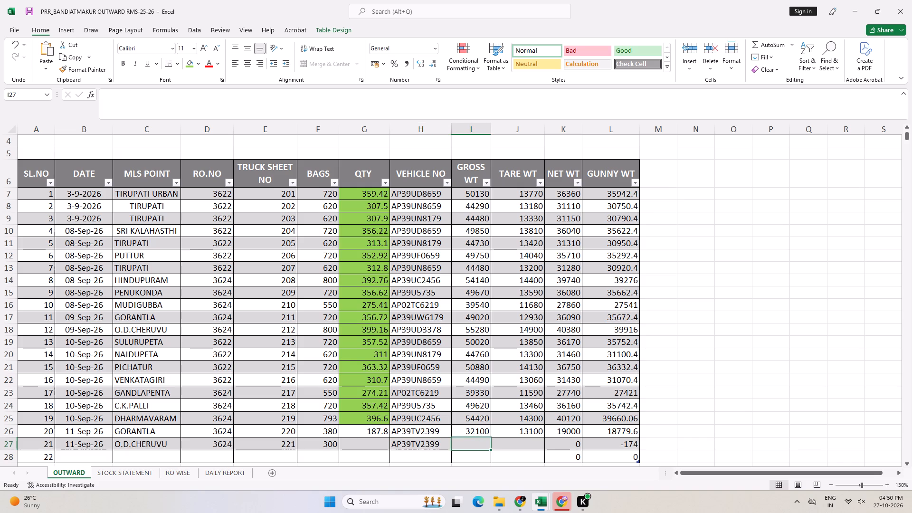
text(47240)
key(Right)
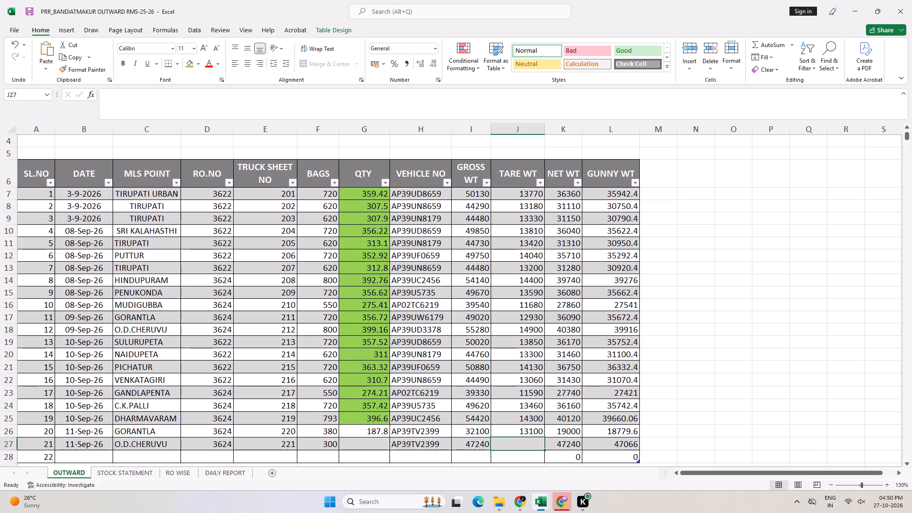
text(32100)
key(Right)
Enter the quantity 149.66 for O.D.CHERUVU in OUTWARD cell G27.
key(Left)
key(Left)
key(Left)
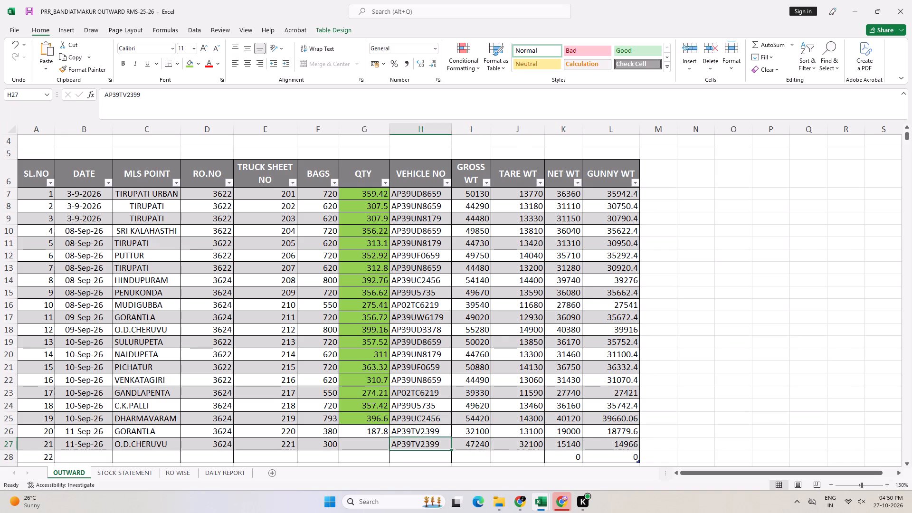
key(Left)
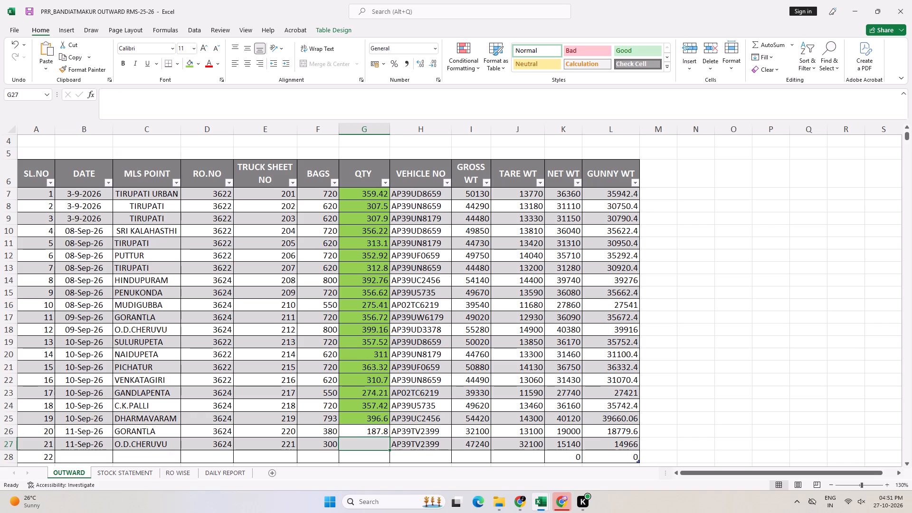
text(149.66)
key(Return)
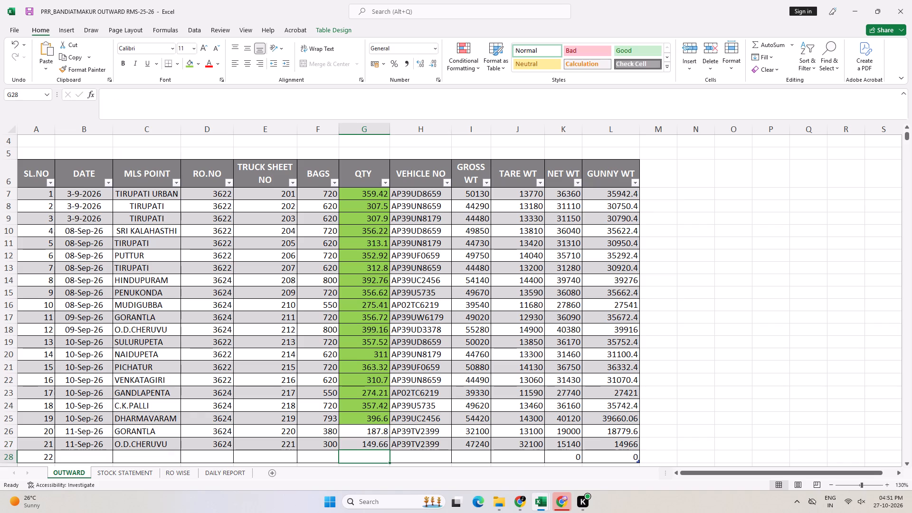
Check the truck sheet export and fill the GORANTLA quantity in OUTWARD cell G26 green.
key(ctrl+Left)
key(Right)
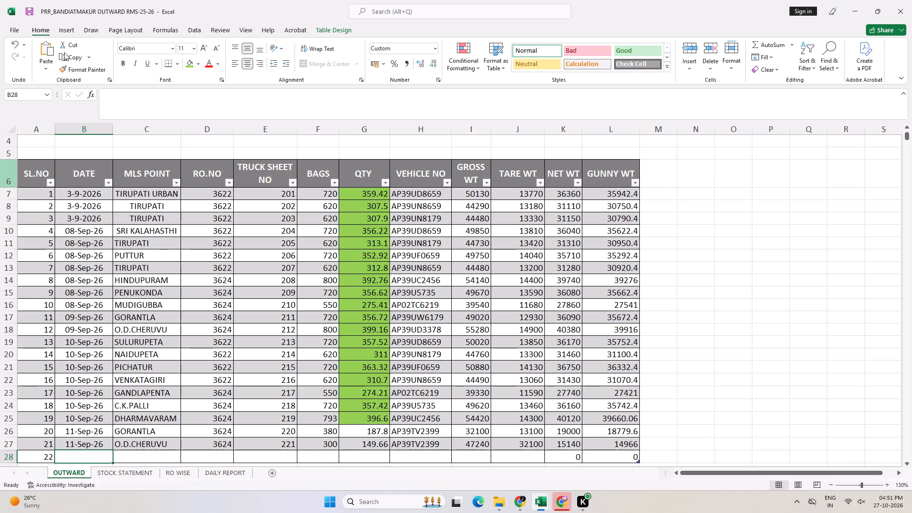
scroll(212, 297, down, 2)
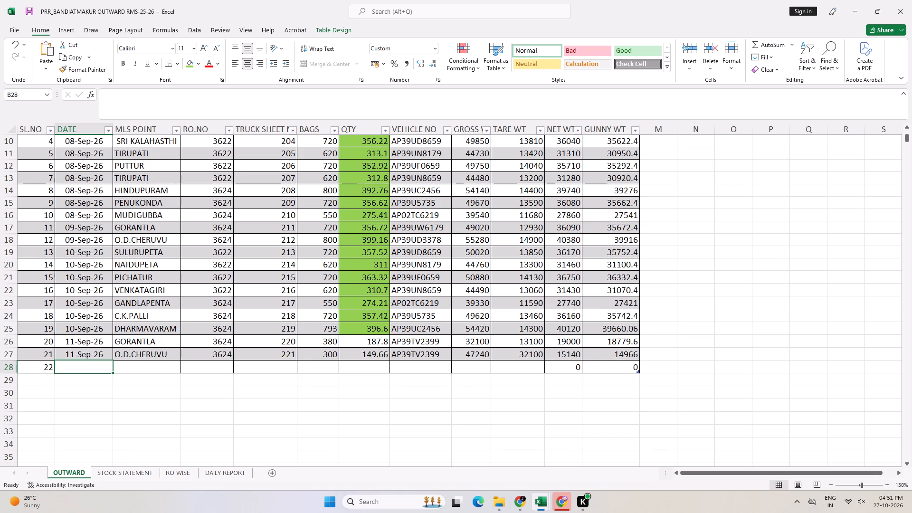
key(alt+Tab)
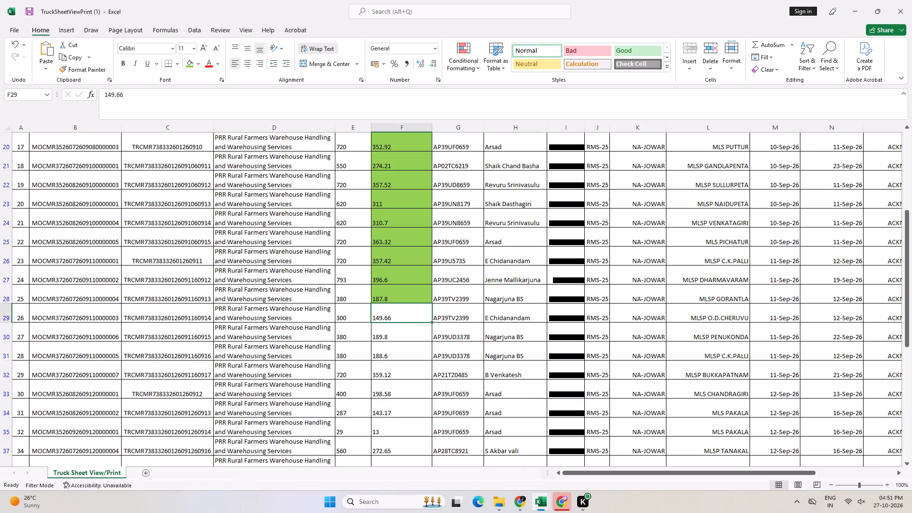
key(alt+Tab)
click(360, 342)
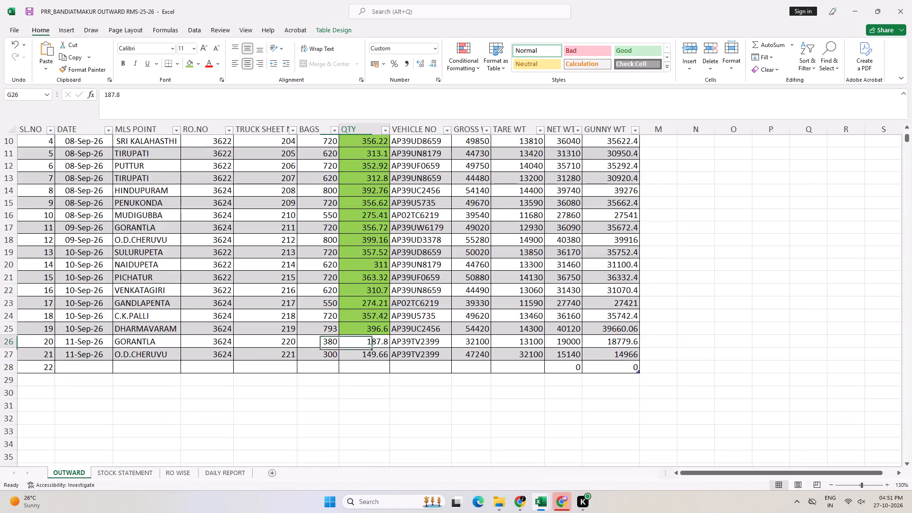
click(188, 64)
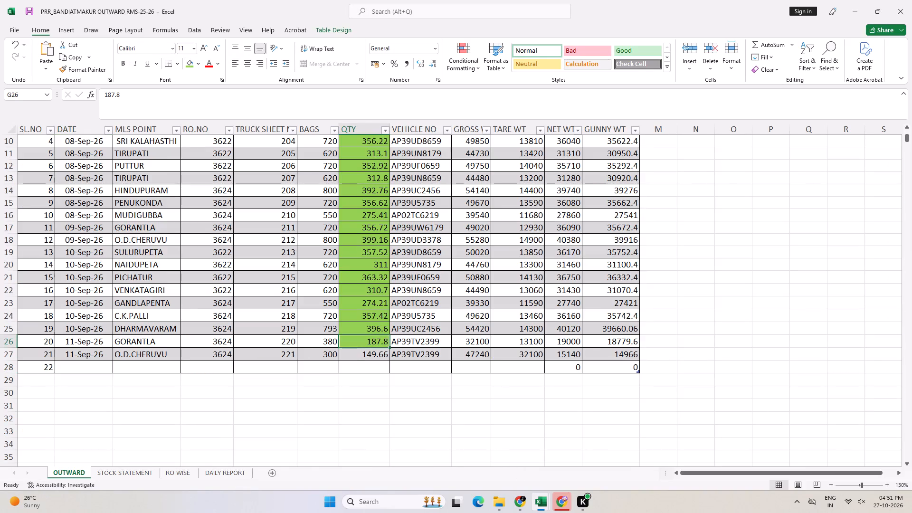
Fill the matching O.D.CHERUVU quantity green in truck sheet export cell F29 and OUTWARD cell G27.
click(373, 353)
key(alt+Tab)
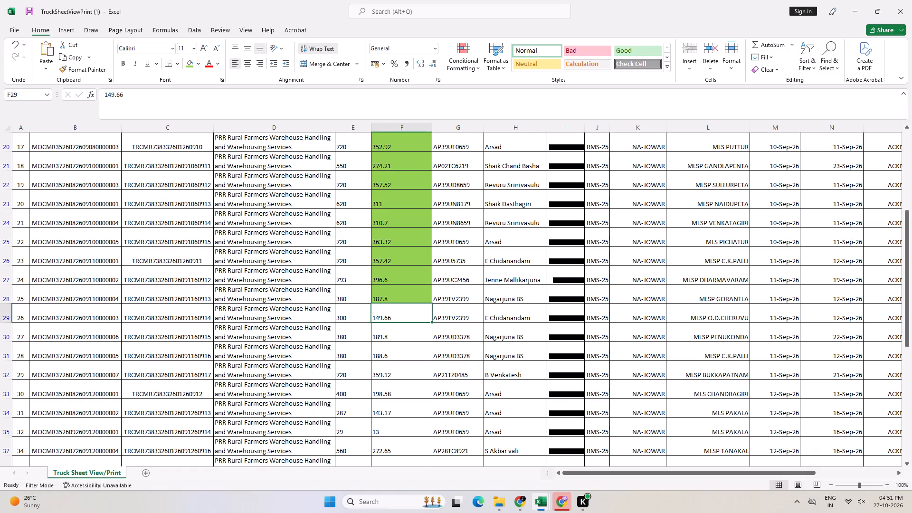
click(190, 62)
click(421, 328)
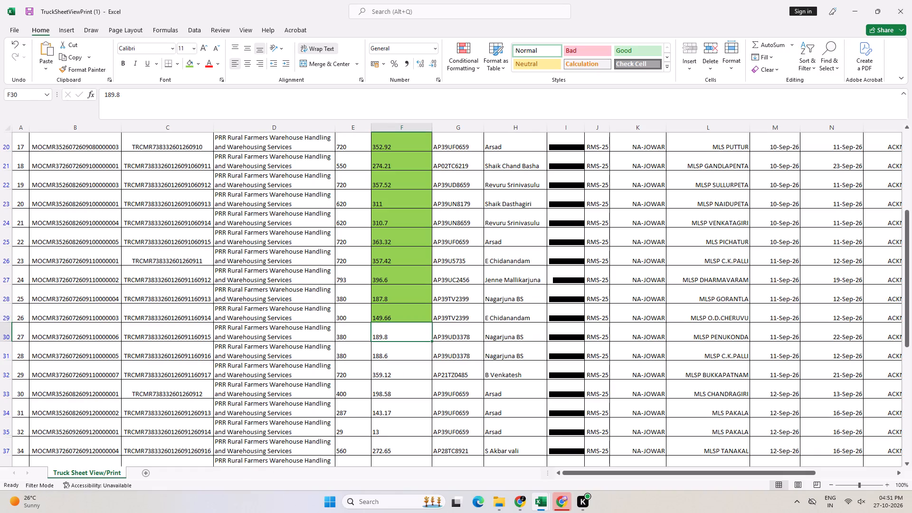
key(alt+Tab)
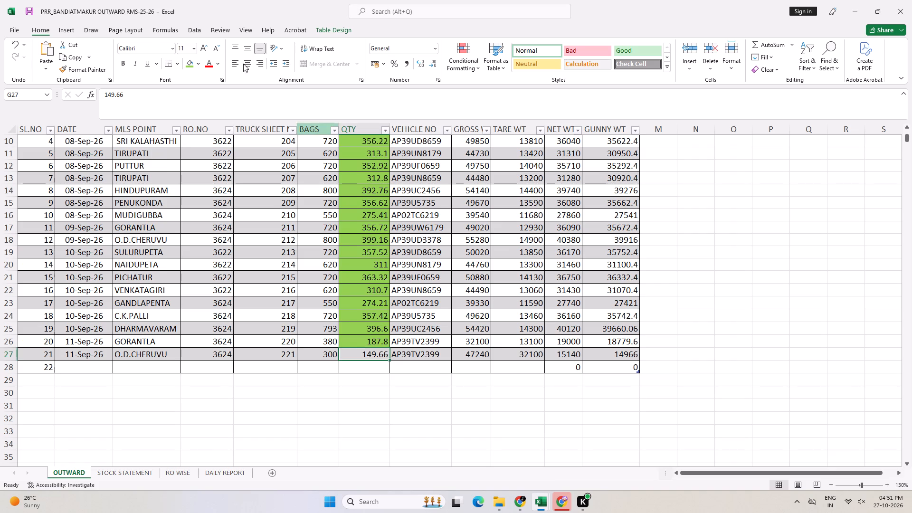
click(190, 64)
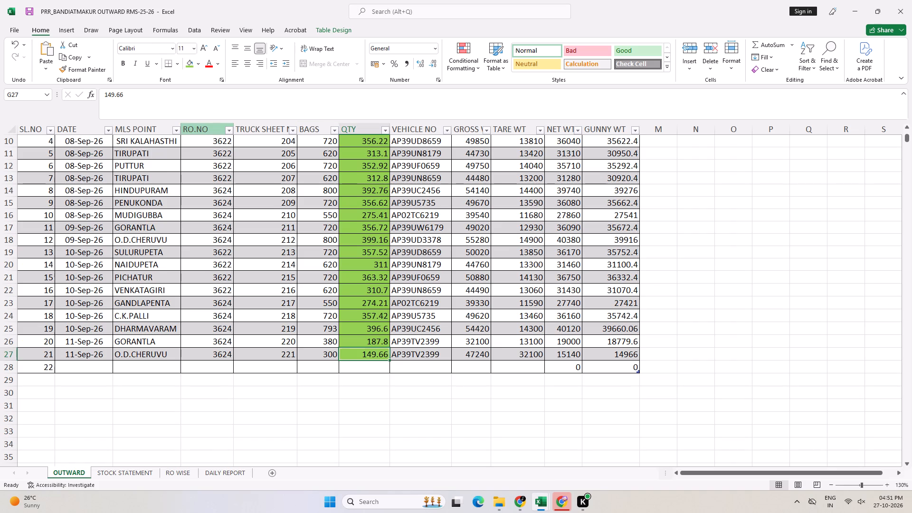
Enter date 11-Sep-26, MLS point PENUKONDA, RO number 3624, truck sheet number 222 and 380 bags in OUTWARD row 28.
click(84, 368)
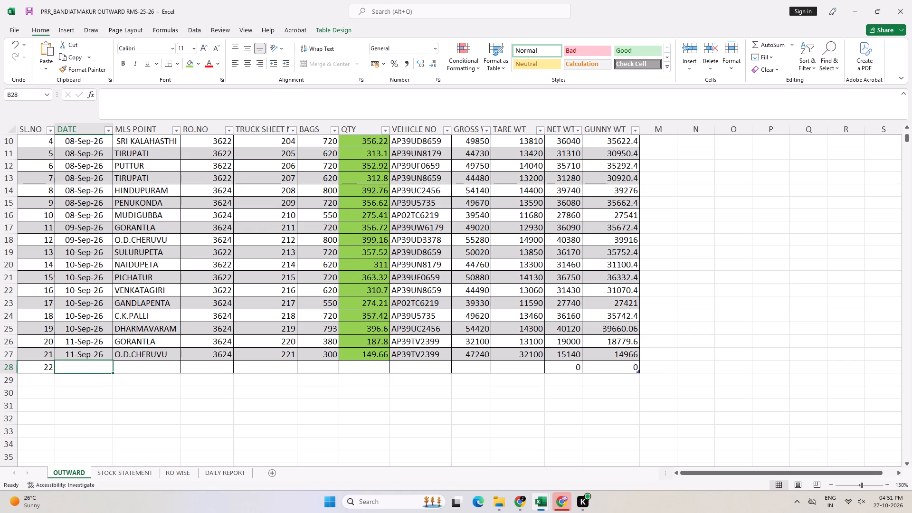
key(ctrl+d)
key(Right)
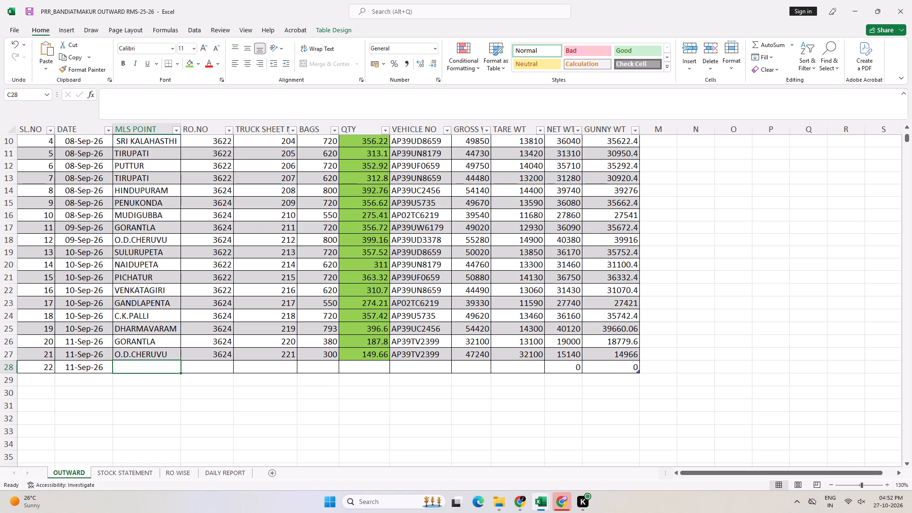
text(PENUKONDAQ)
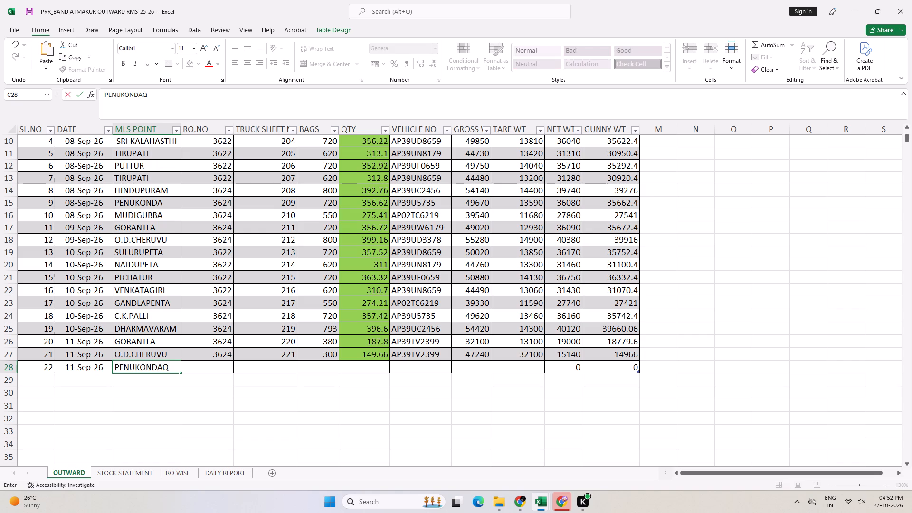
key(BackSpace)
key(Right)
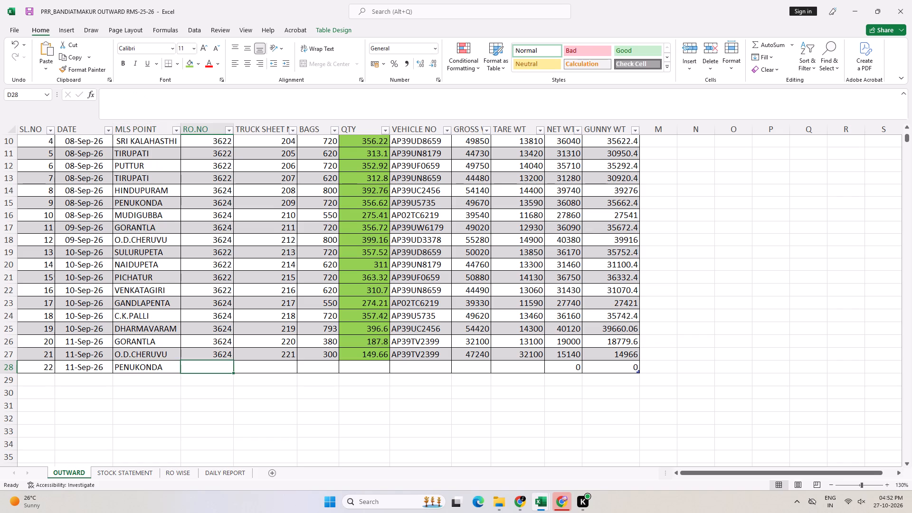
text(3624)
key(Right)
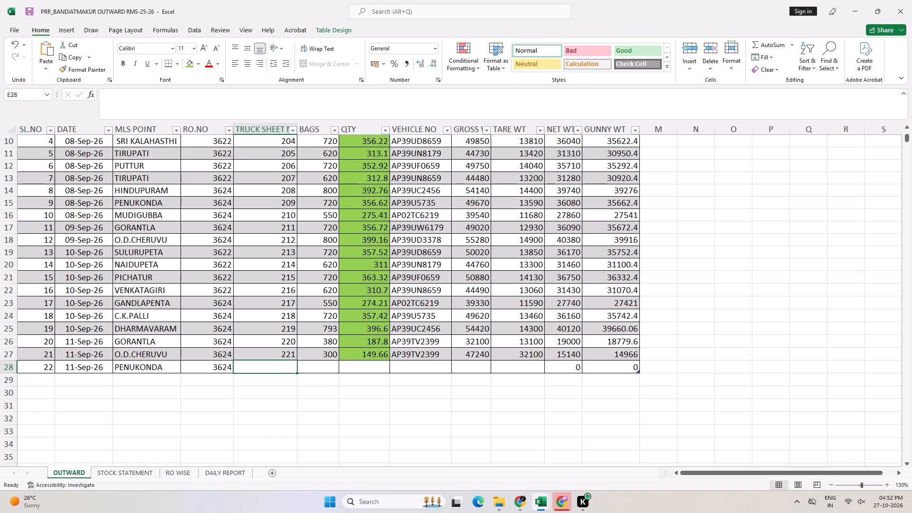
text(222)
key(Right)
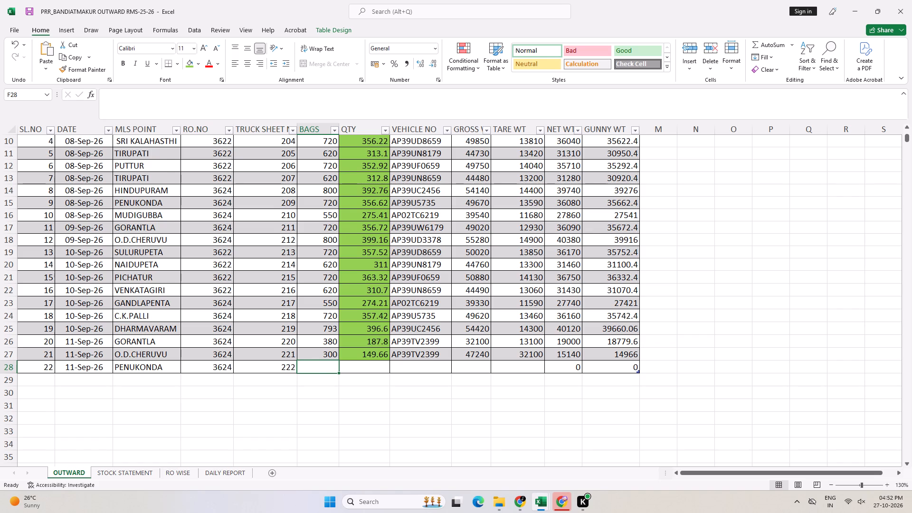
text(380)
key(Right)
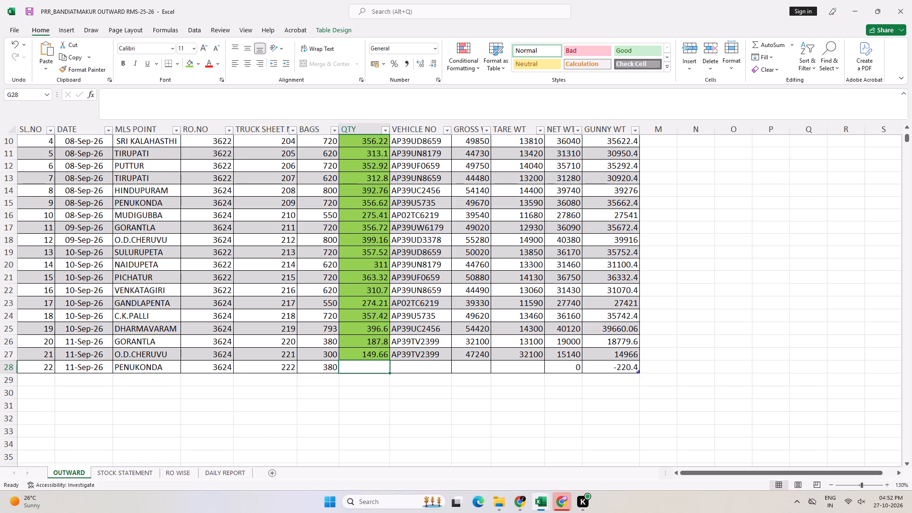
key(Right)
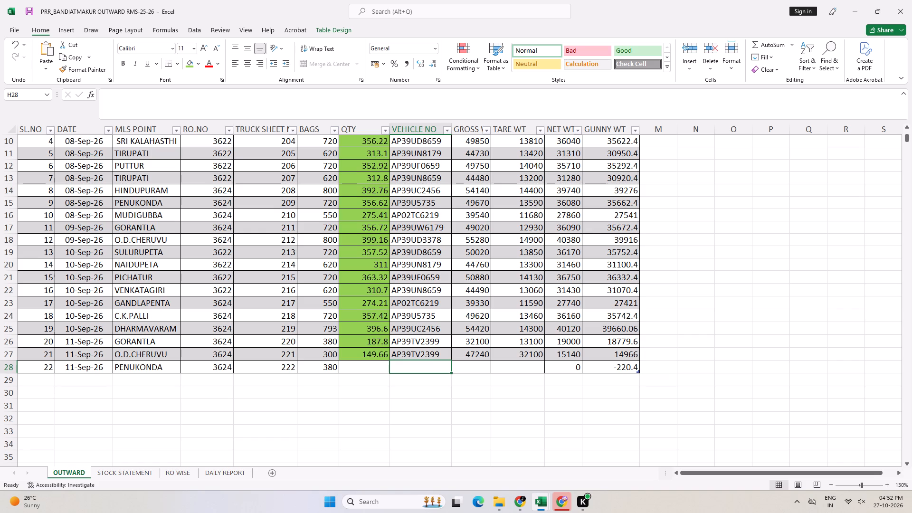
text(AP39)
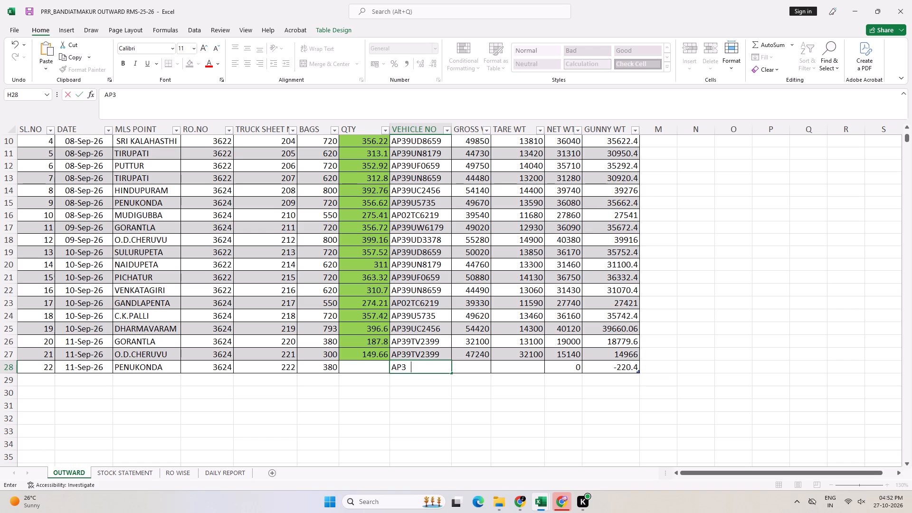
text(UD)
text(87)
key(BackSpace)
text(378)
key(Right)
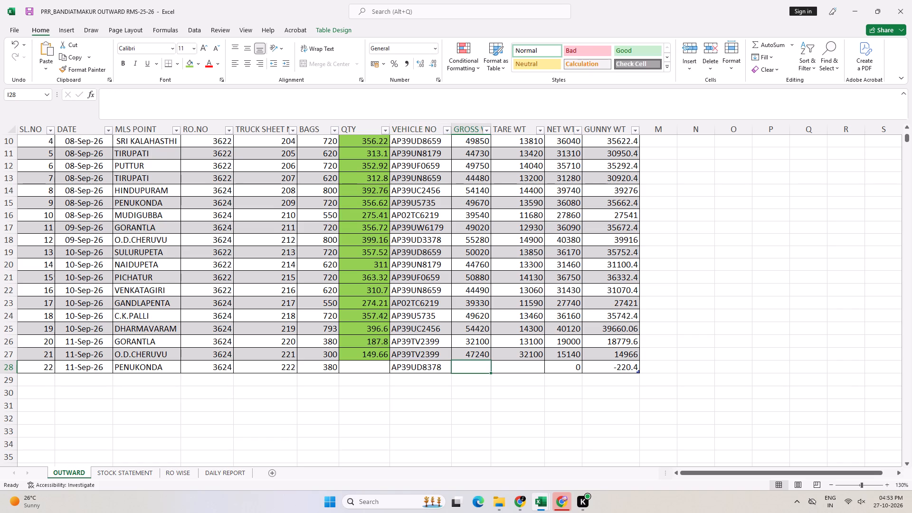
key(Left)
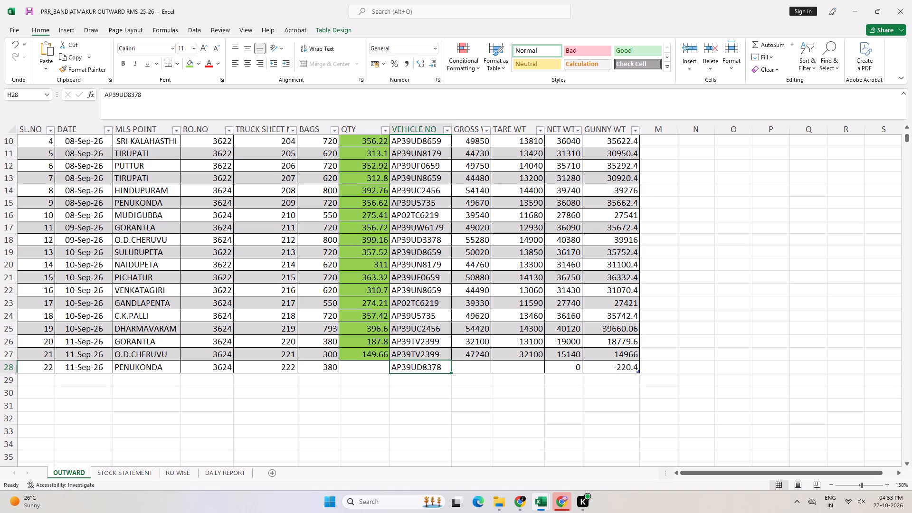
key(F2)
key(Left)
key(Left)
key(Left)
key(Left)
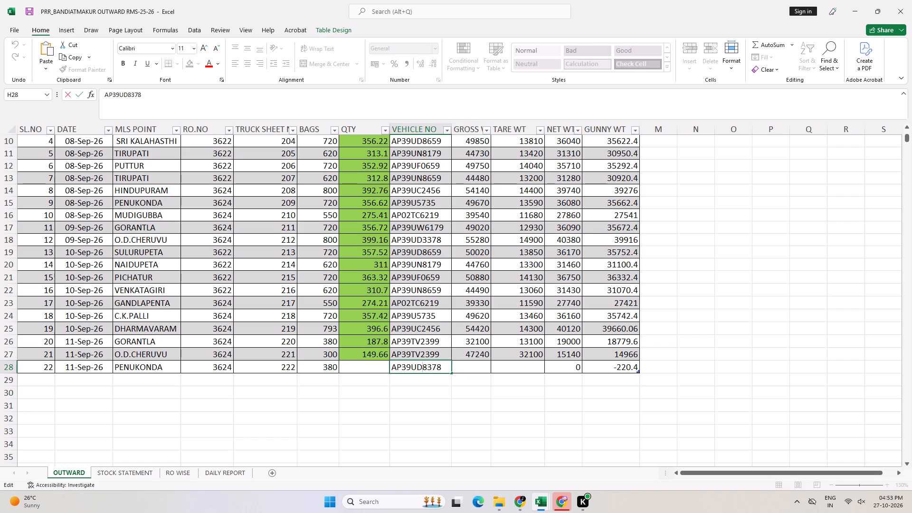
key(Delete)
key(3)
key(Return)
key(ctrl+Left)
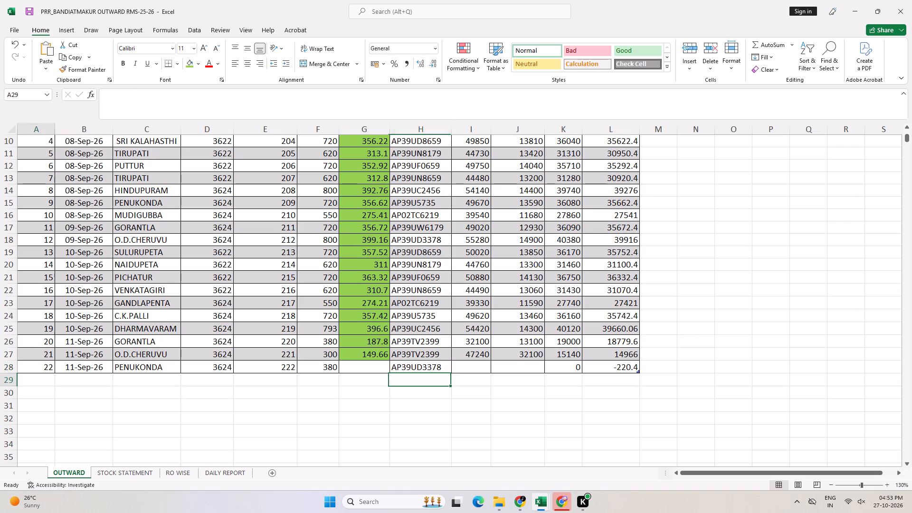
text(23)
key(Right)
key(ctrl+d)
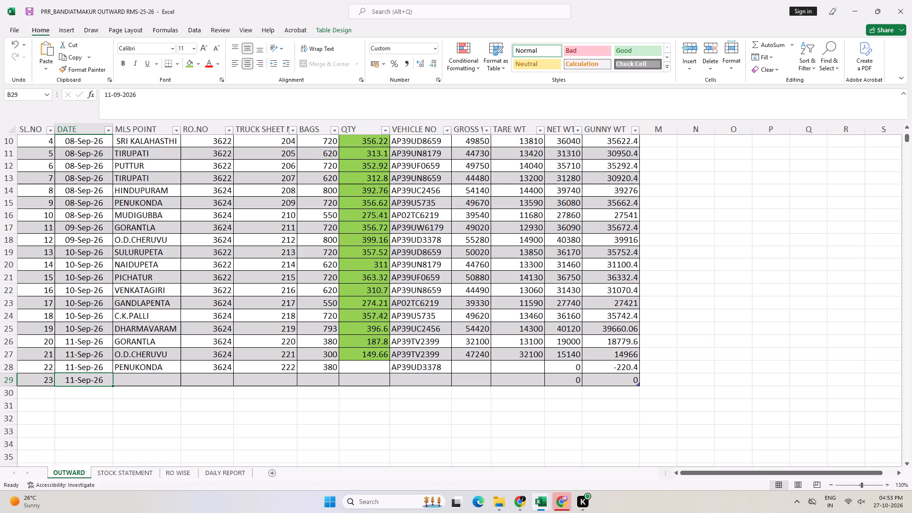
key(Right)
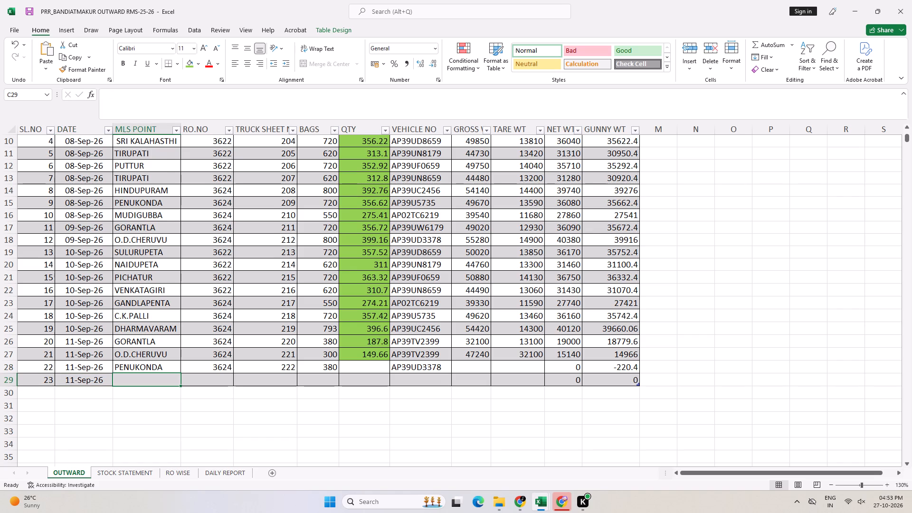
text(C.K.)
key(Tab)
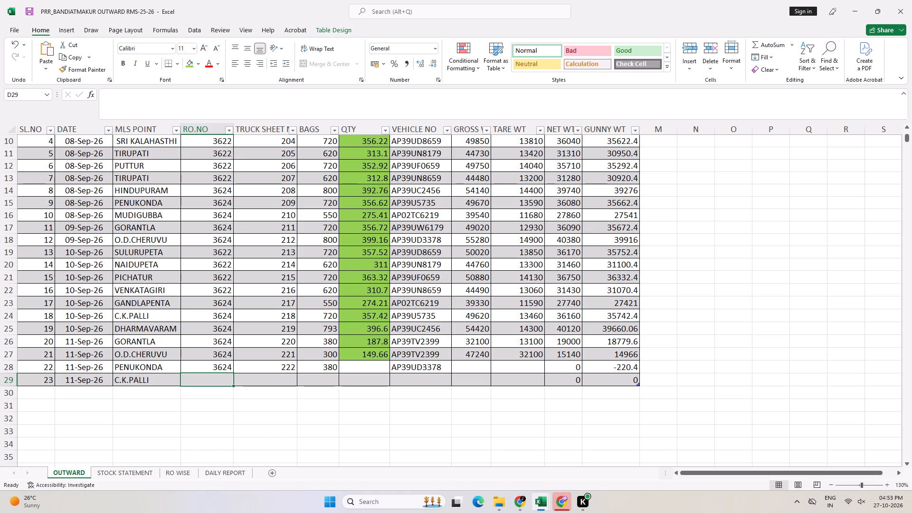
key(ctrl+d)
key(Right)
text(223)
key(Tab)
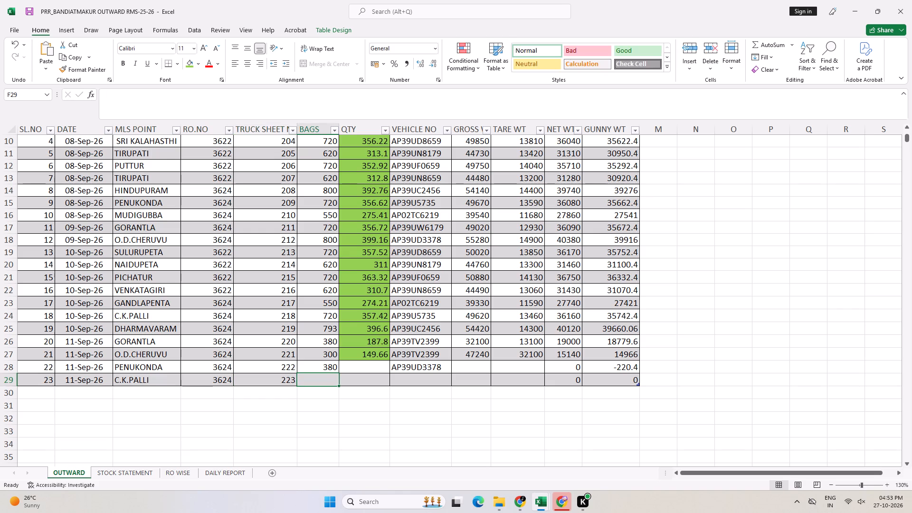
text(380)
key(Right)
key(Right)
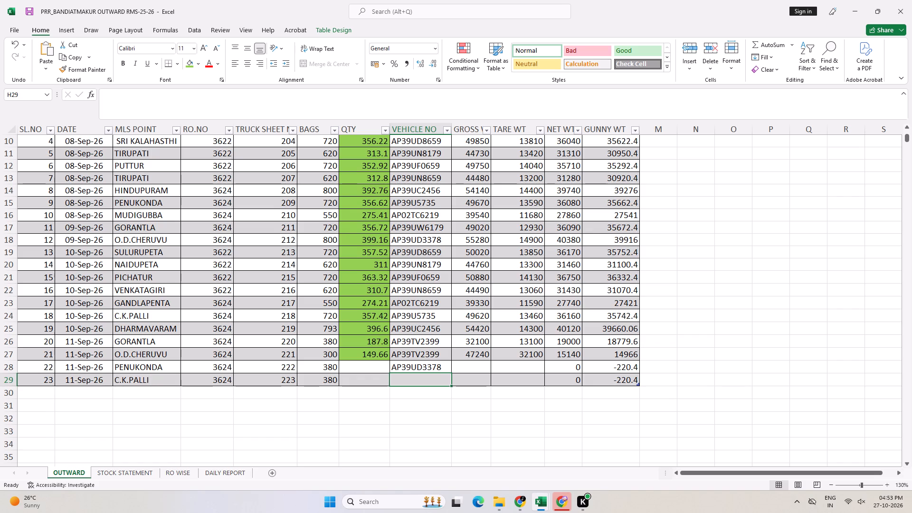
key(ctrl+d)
Enter gross weight 33880 and tare weight 14680 for PENUKONDA in OUTWARD row 28.
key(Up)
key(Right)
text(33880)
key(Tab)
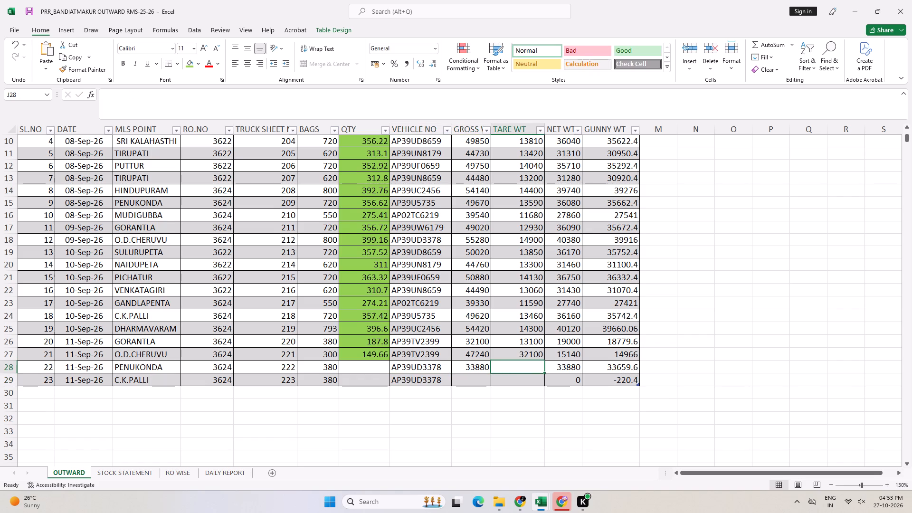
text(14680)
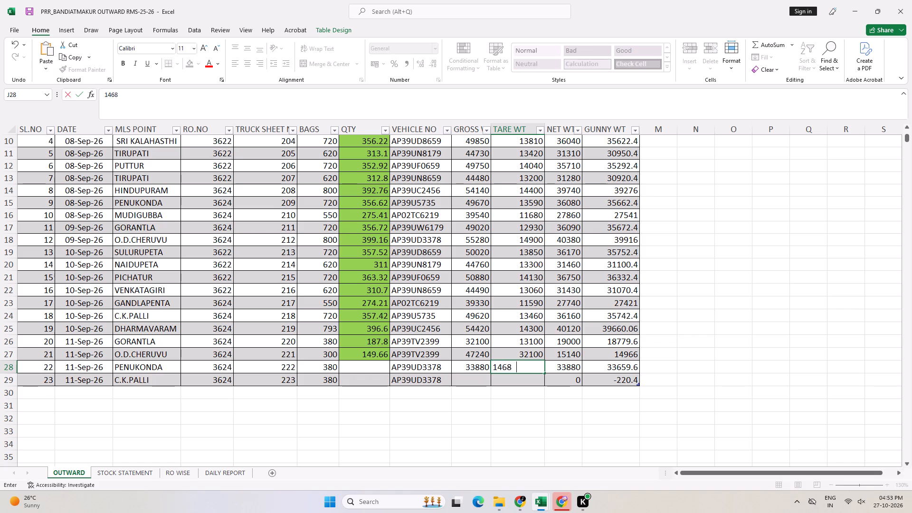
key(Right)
Enter gross weight 52960 and tare weight 33880 for C.K.PALLI in OUTWARD row 29.
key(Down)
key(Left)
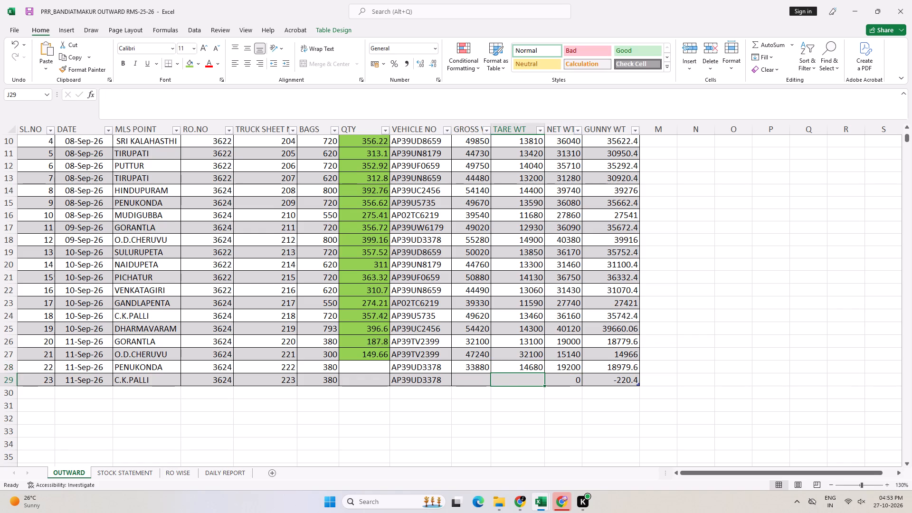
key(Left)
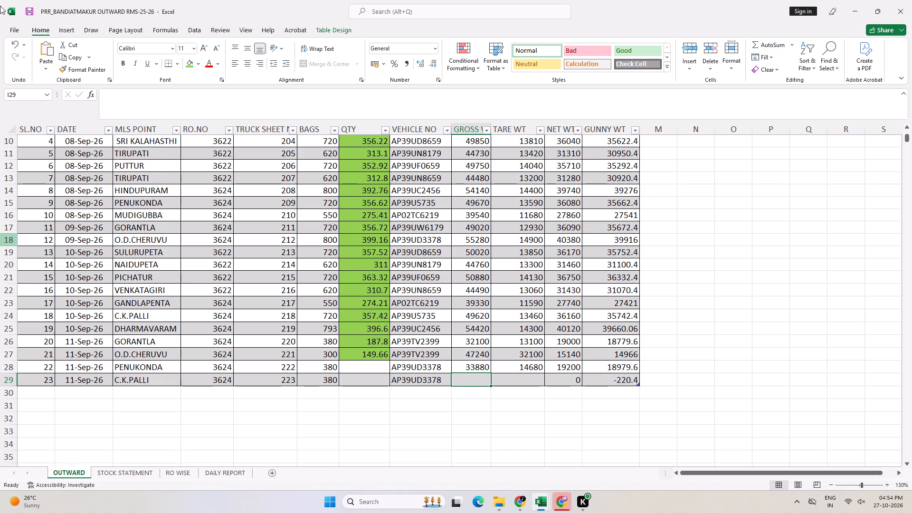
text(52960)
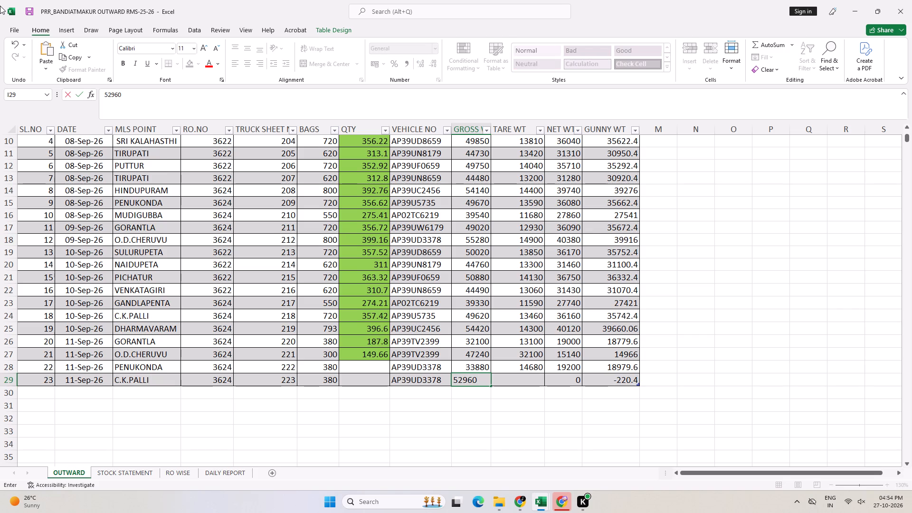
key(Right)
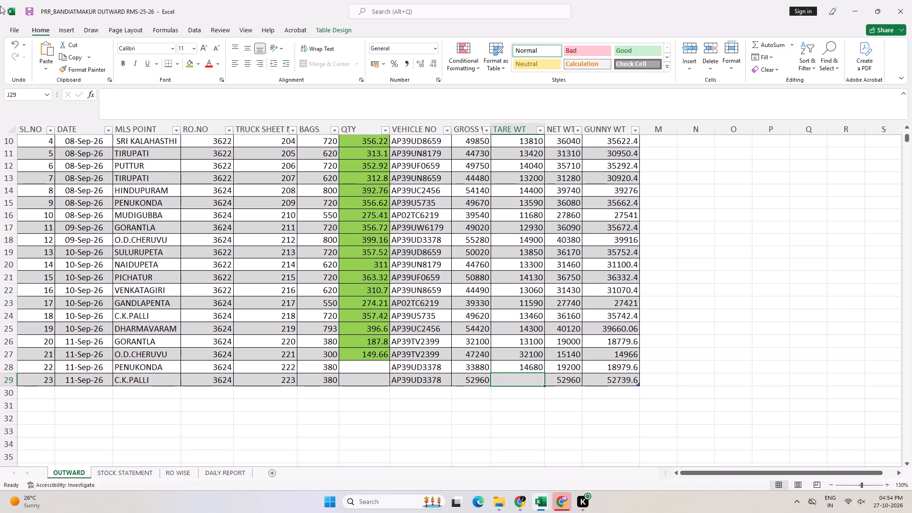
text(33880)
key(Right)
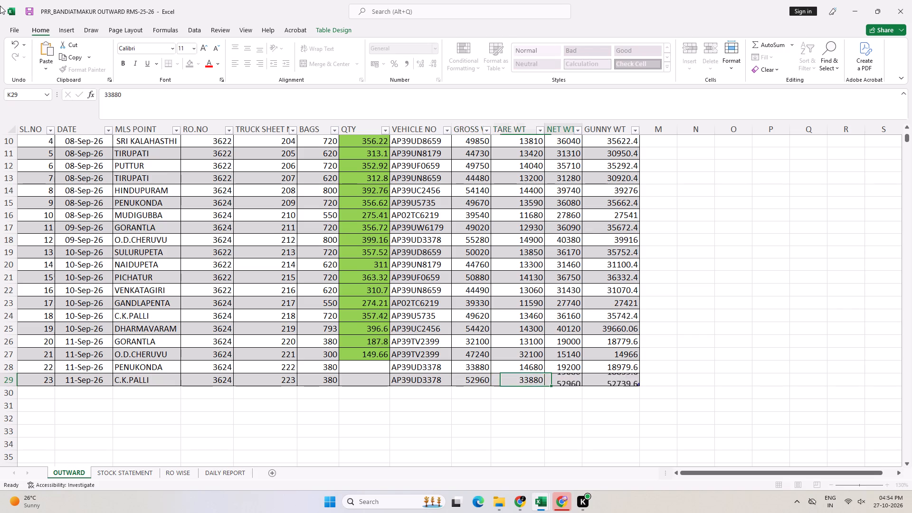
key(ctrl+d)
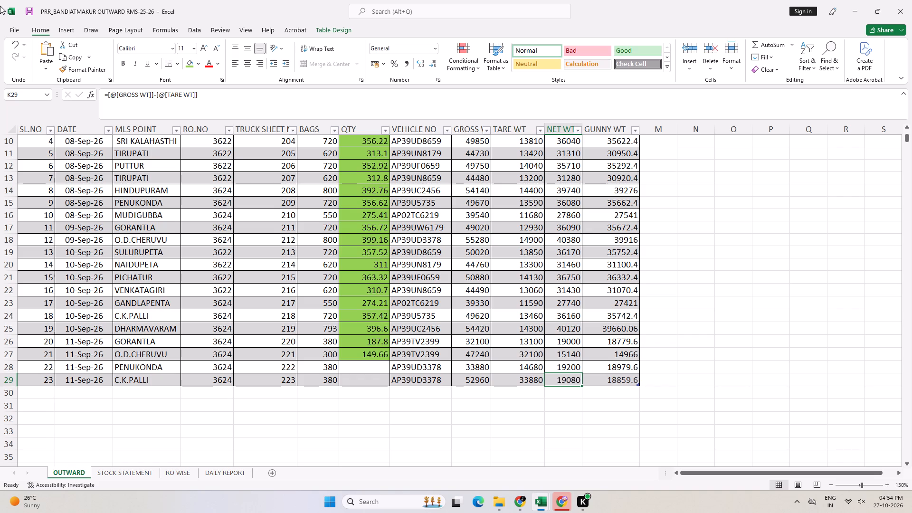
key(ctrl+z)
Enter quantities 189.80 for PENUKONDA in OUTWARD cell G28 and 188.60 for C.K.PALLI in cell G29.
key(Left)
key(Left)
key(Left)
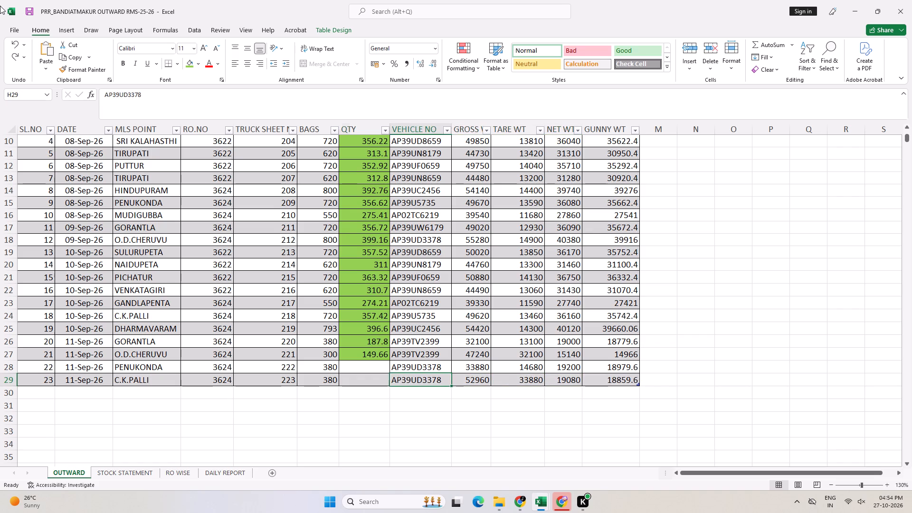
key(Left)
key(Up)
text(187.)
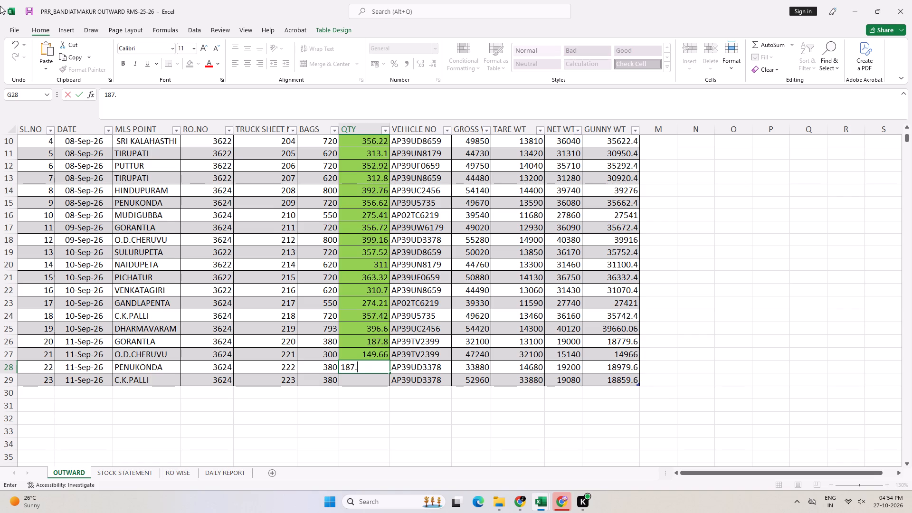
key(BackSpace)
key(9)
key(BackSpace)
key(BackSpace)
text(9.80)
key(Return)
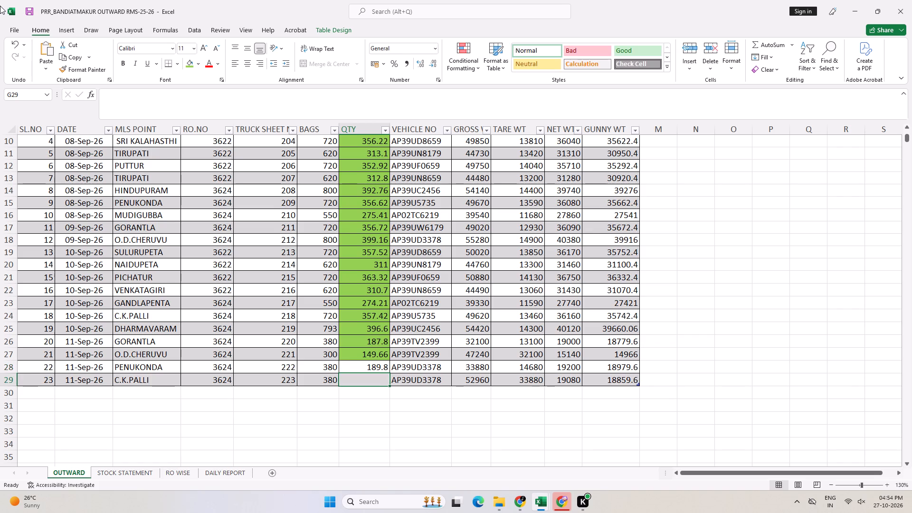
text(188)
text(.60)
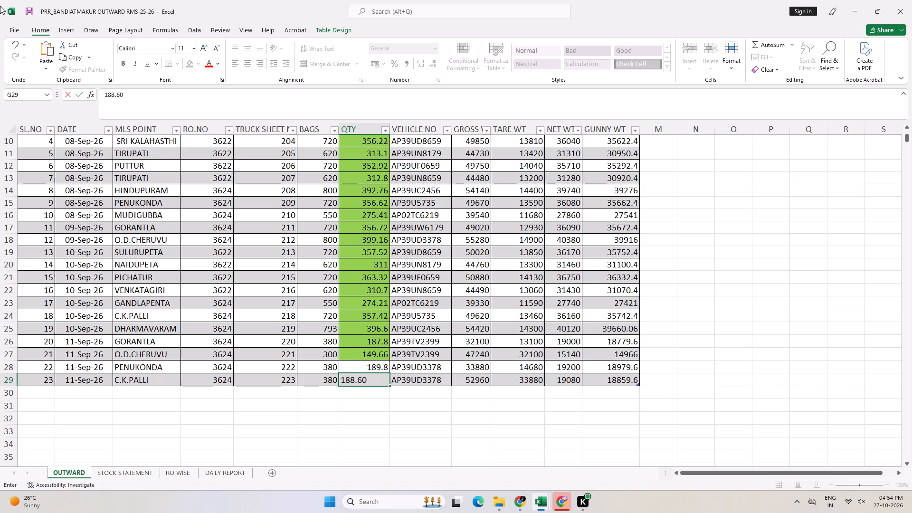
key(Return)
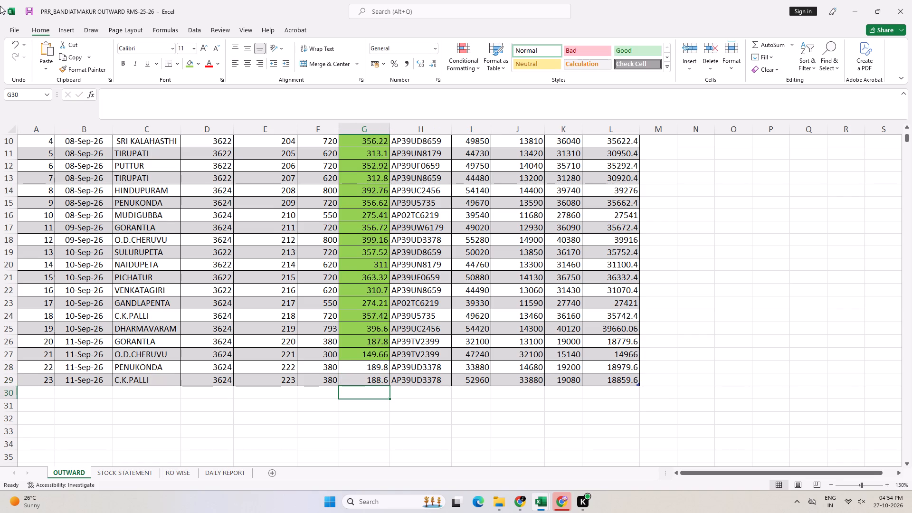
Fill the matching PENUKONDA quantity green in truck sheet export cell F30 and OUTWARD cell G28.
key(Up)
key(Up)
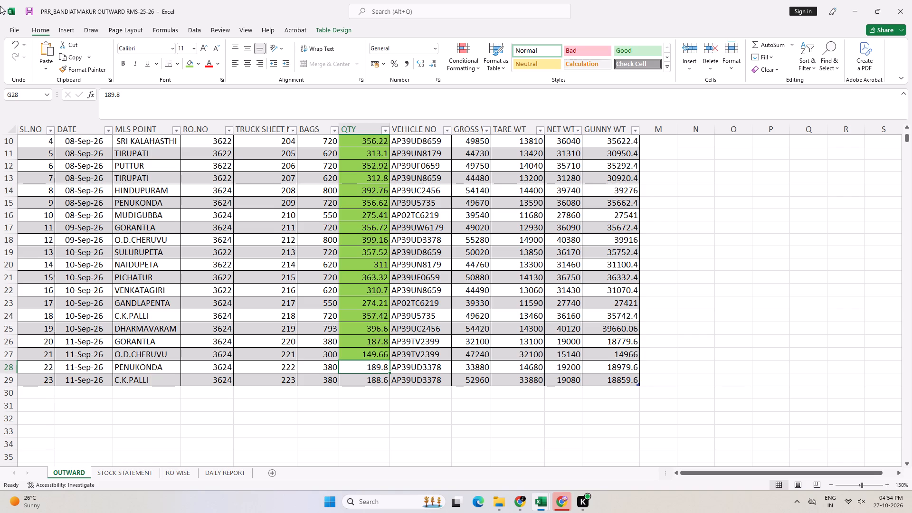
key(shift+Down)
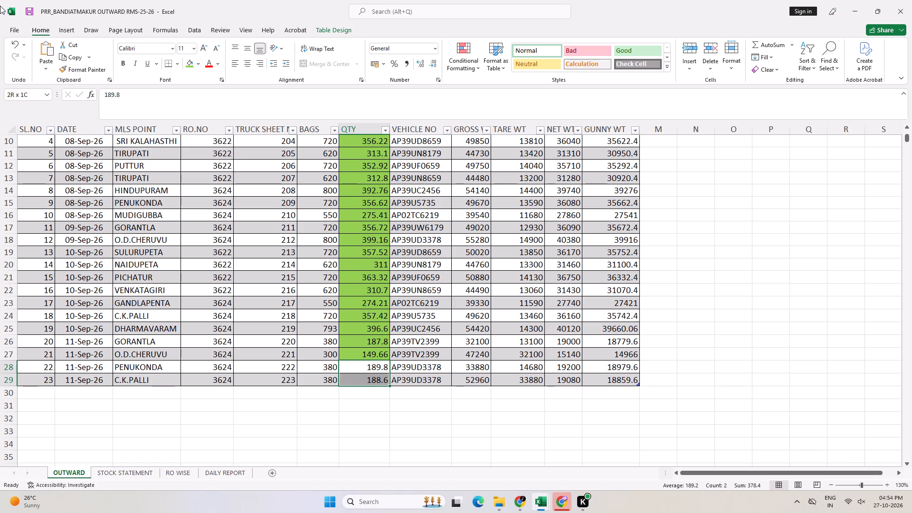
key(Up)
key(Down)
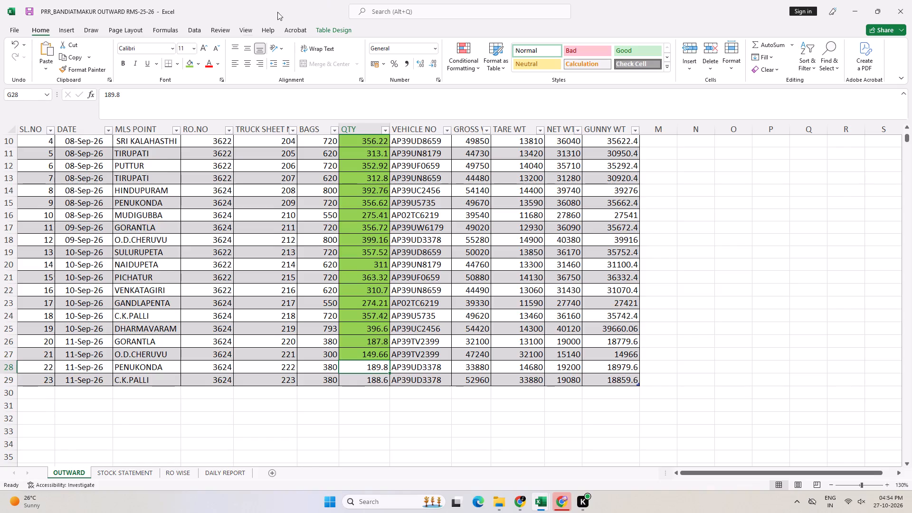
key(alt+Tab)
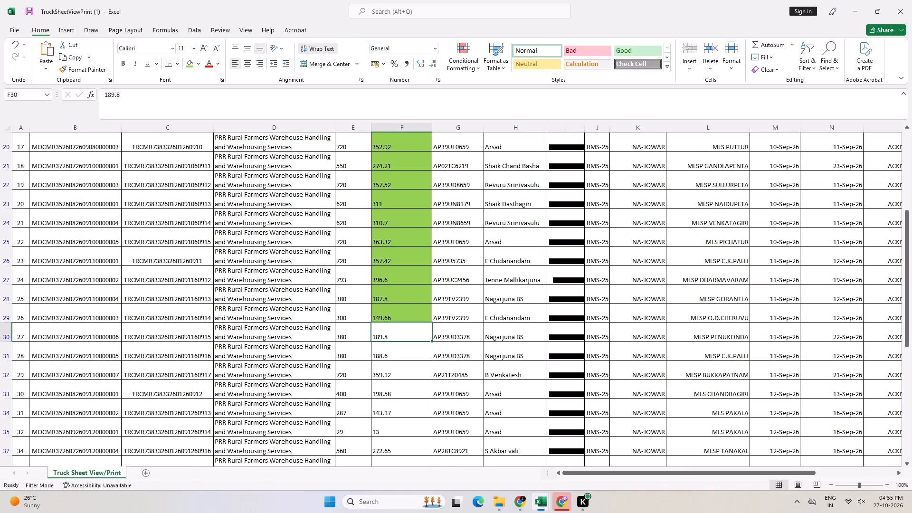
click(189, 62)
key(alt+Tab)
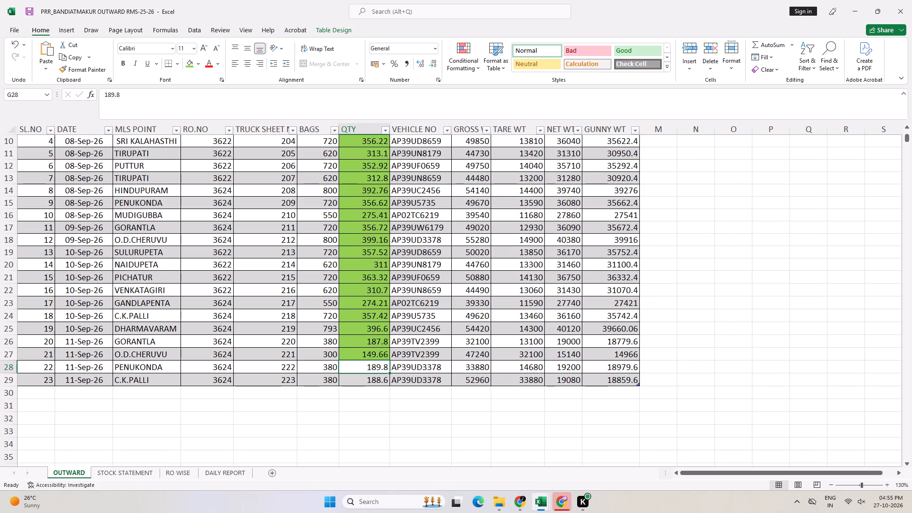
click(188, 66)
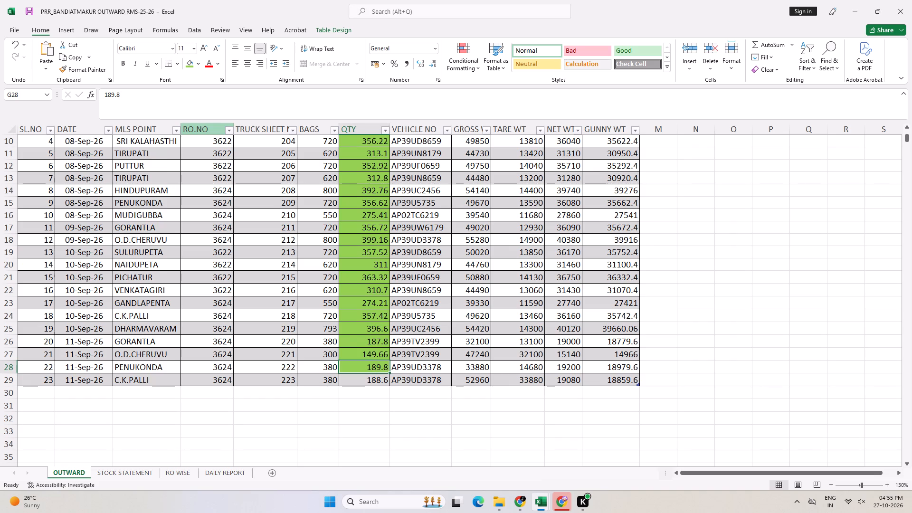
Fill the matching C.K.PALLI quantity green in truck sheet export cell F31 and OUTWARD cell G29.
key(alt+Tab)
click(397, 351)
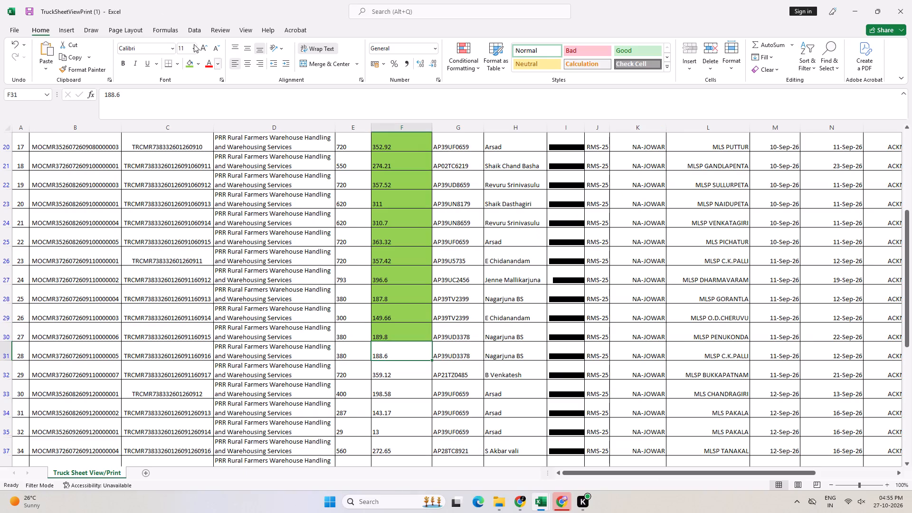
click(189, 59)
key(alt+Tab)
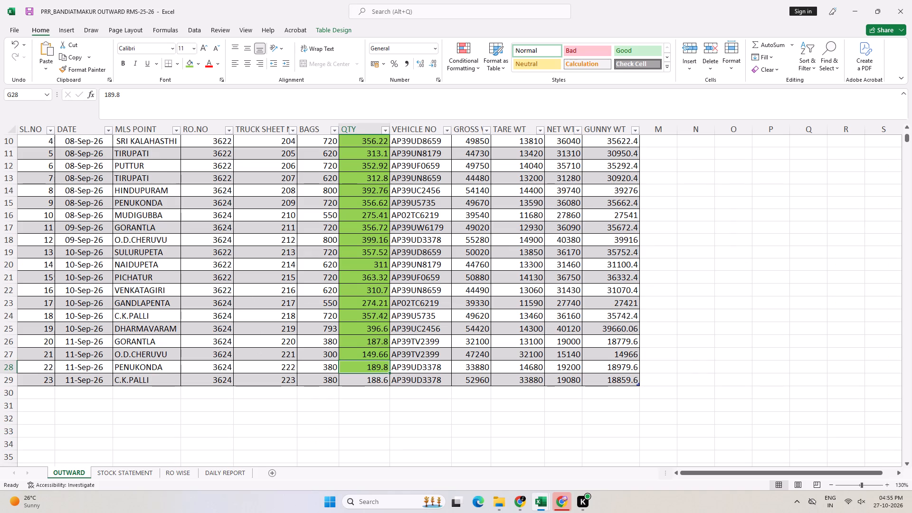
click(364, 383)
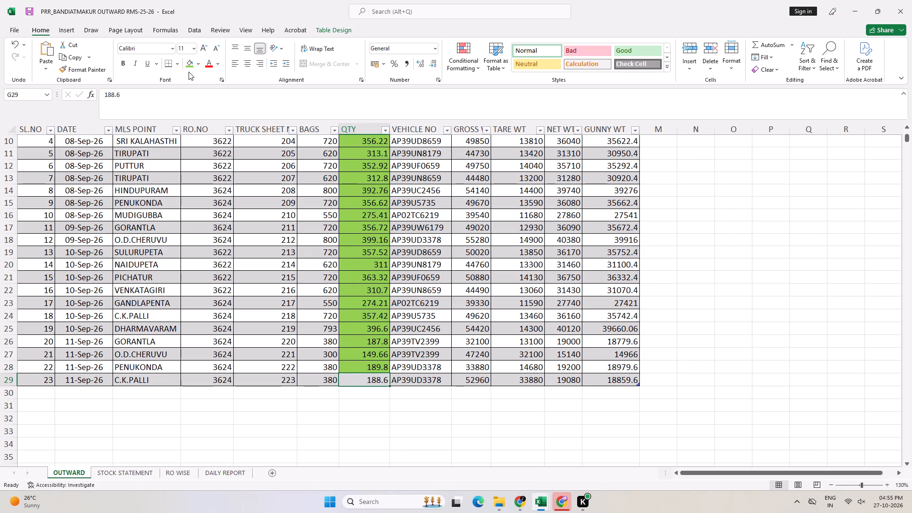
click(189, 63)
Start OUTWARD row 30 with serial number 24, date 11-Sep-26 copied from the row above, and MLS point BUKKAPATNAM.
click(242, 387)
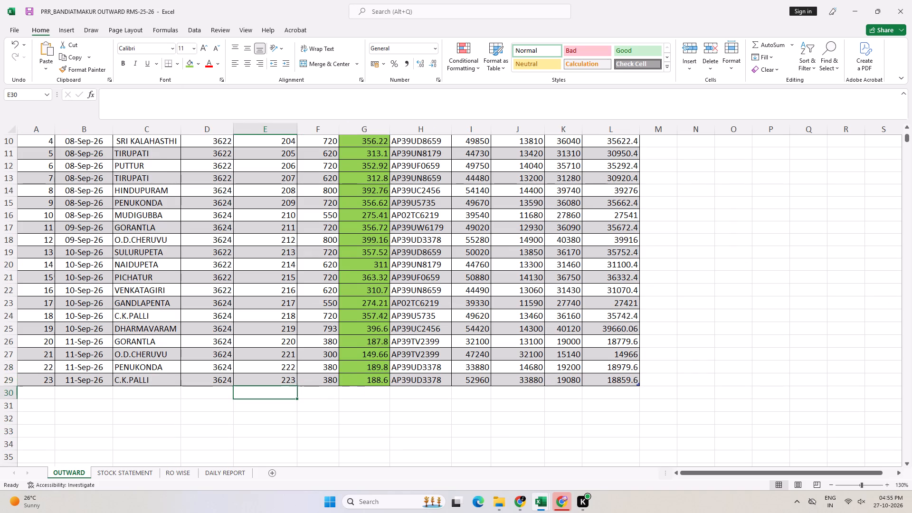
key(ctrl+Left)
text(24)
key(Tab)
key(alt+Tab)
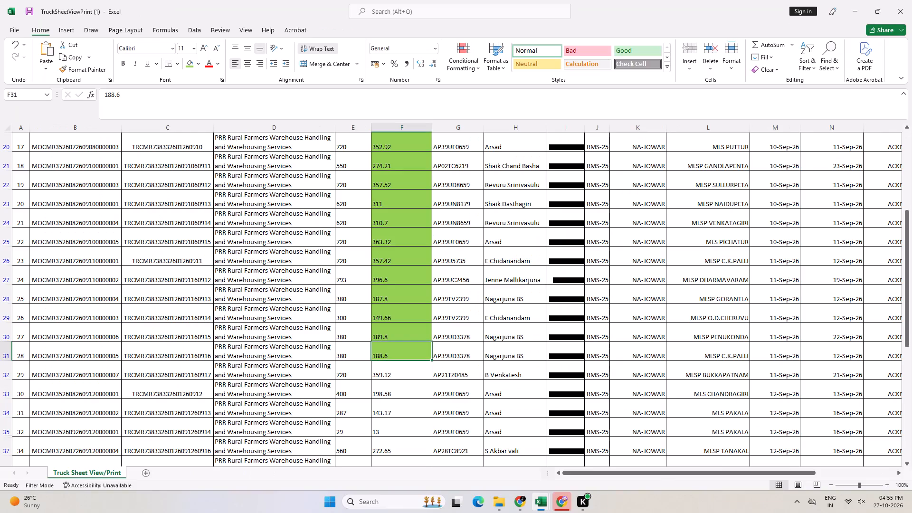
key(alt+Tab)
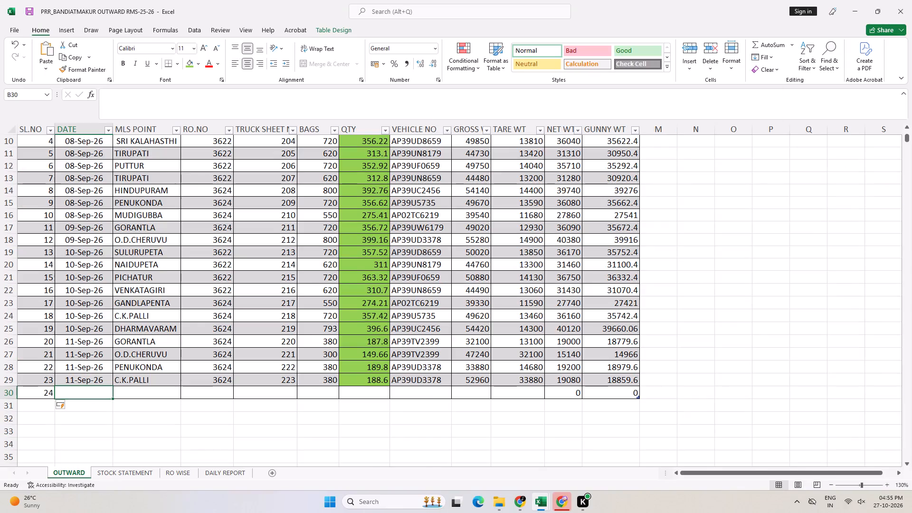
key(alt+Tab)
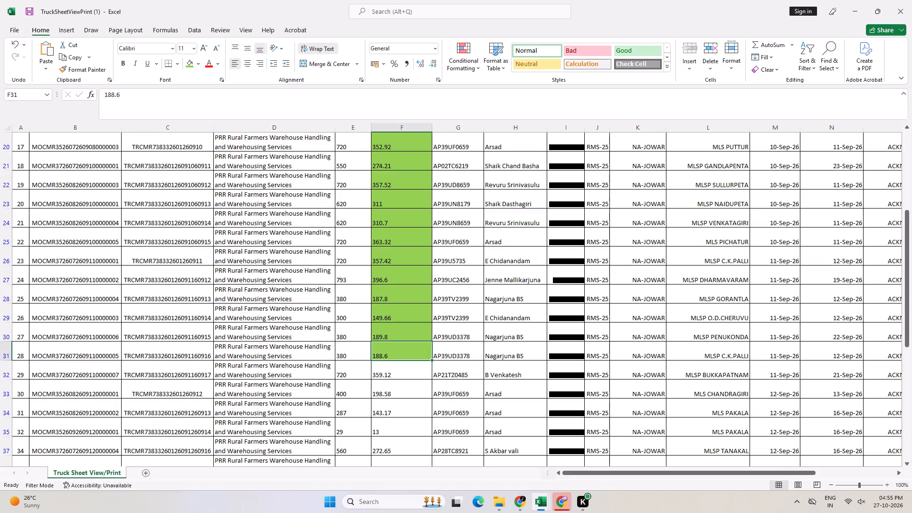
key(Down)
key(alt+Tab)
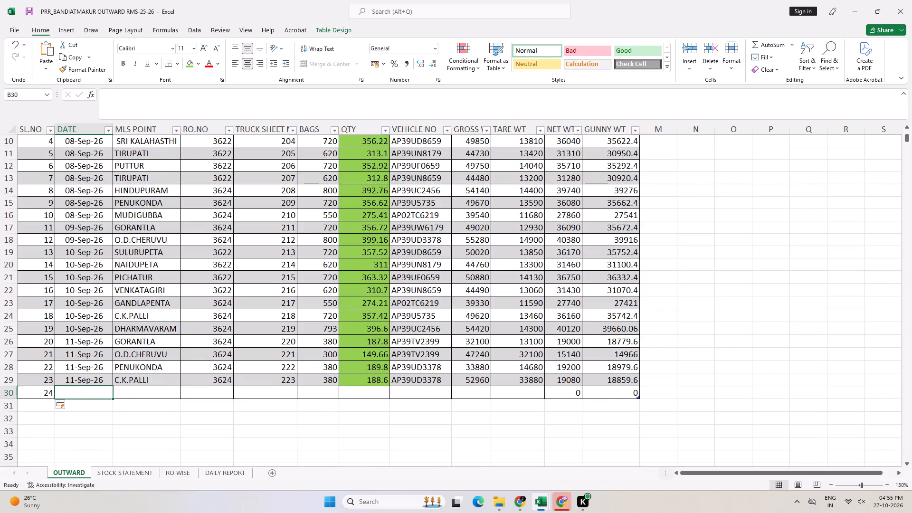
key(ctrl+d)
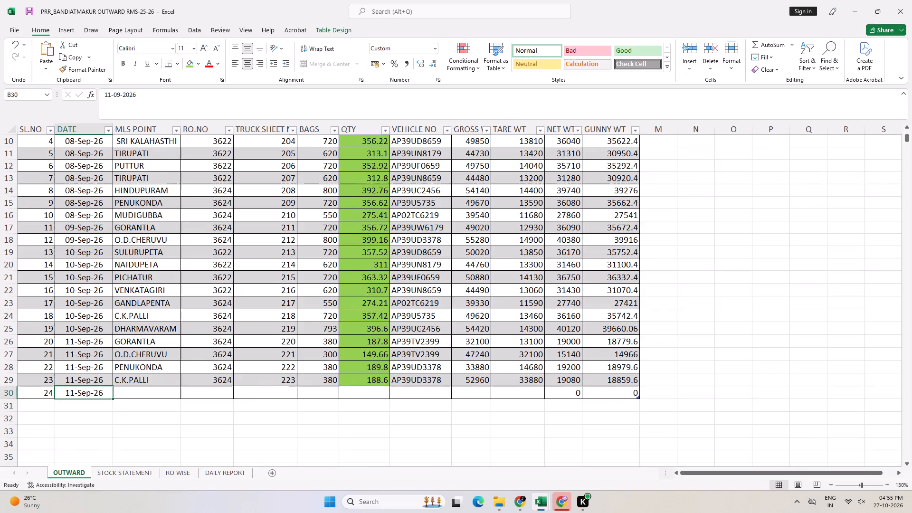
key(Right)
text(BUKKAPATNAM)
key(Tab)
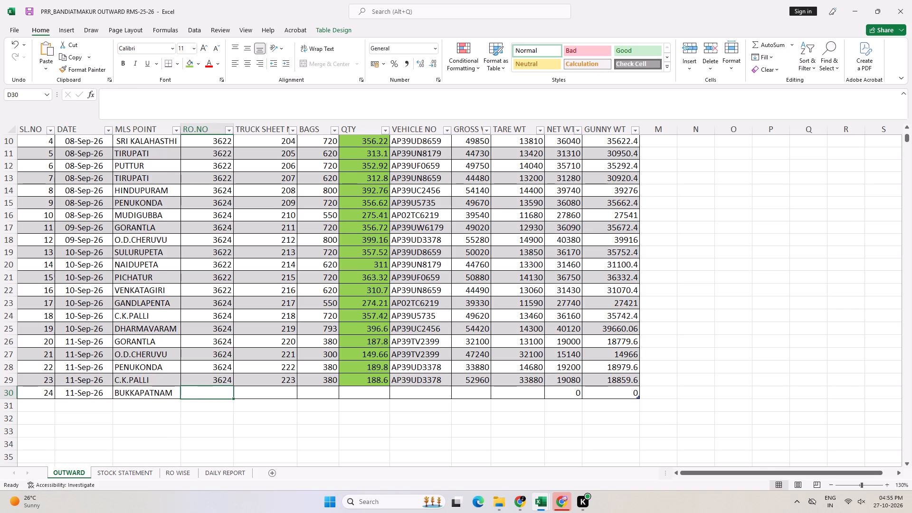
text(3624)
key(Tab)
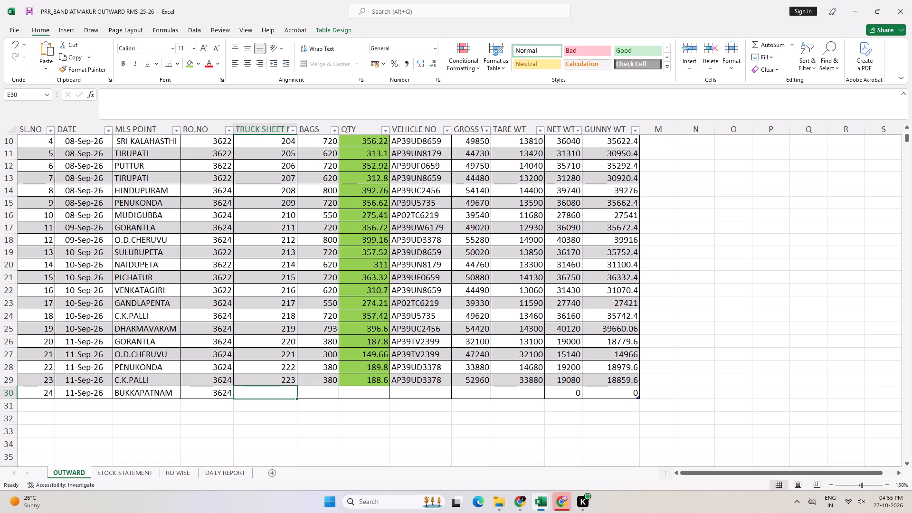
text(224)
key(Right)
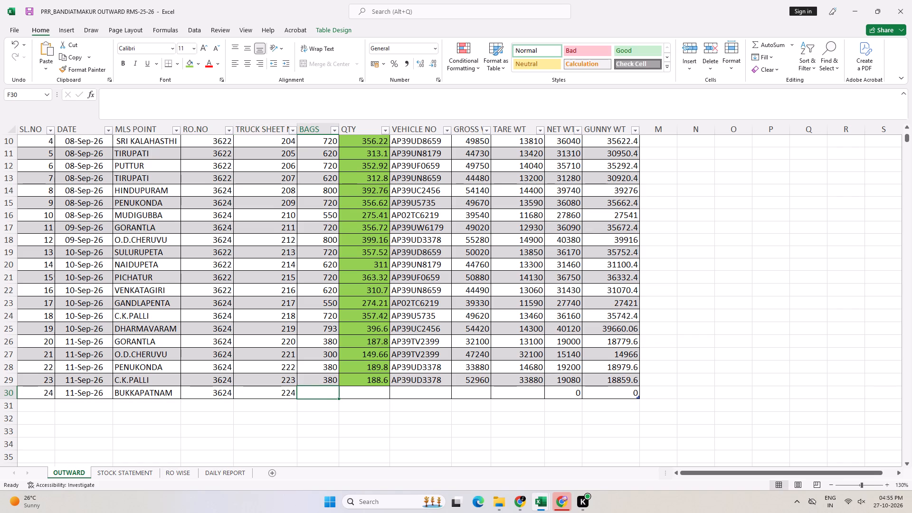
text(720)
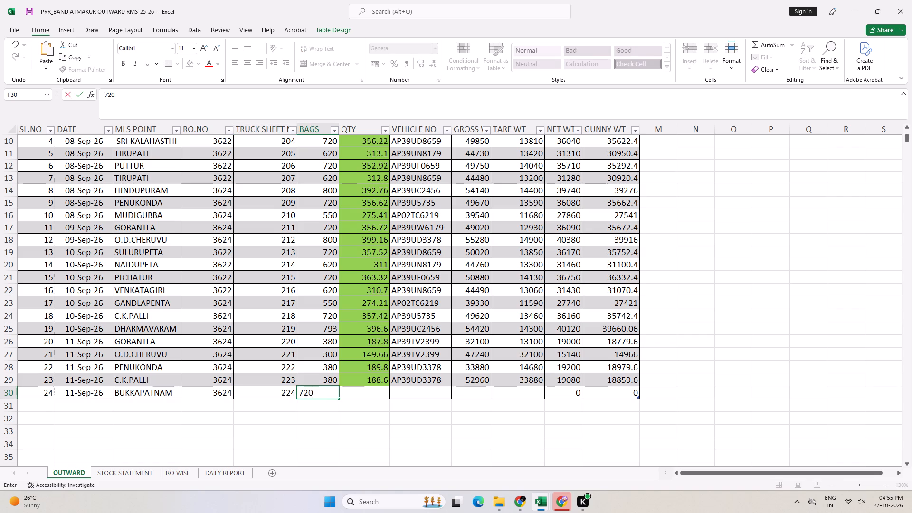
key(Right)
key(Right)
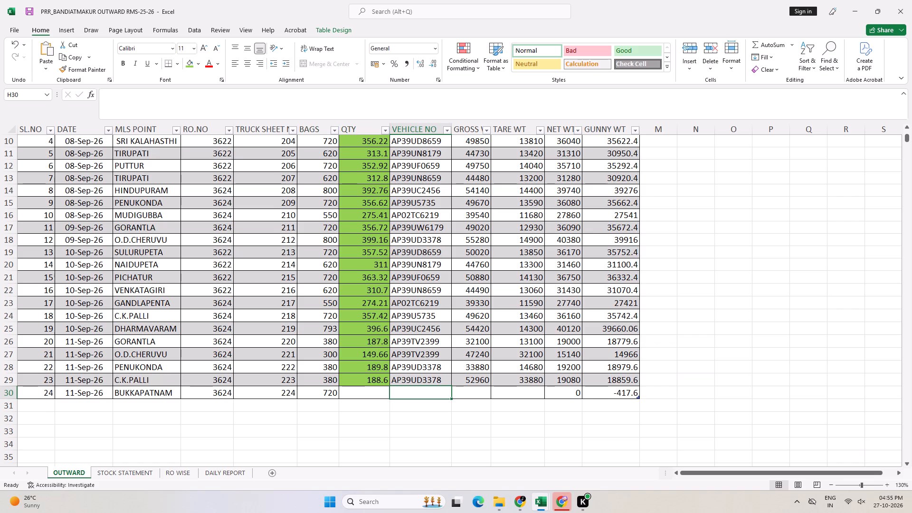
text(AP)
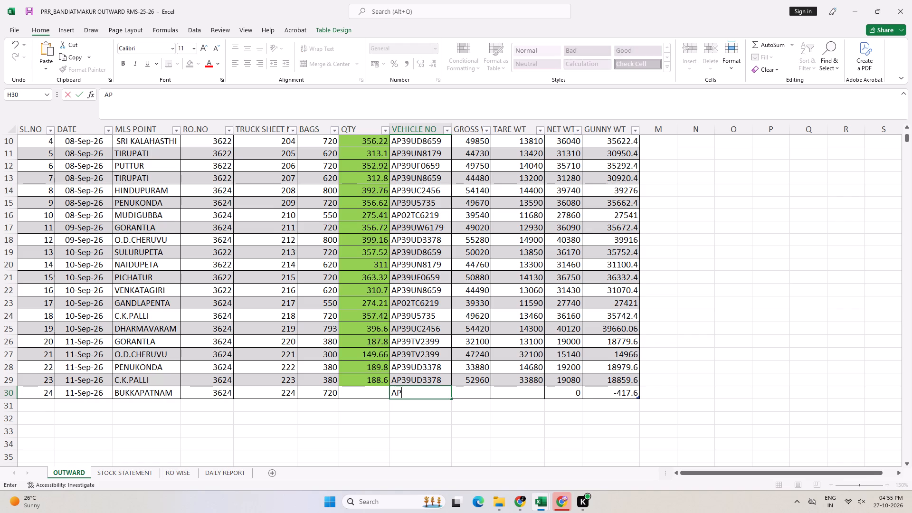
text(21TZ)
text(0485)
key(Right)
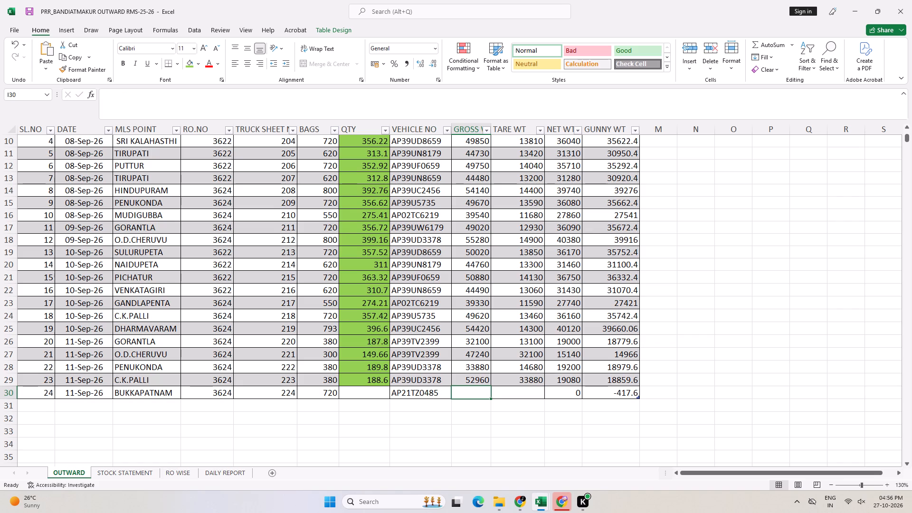
Enter gross weight 49710, tare weight 13380 and quantity 359.12 for BUKKAPATNAM in OUTWARD row 30.
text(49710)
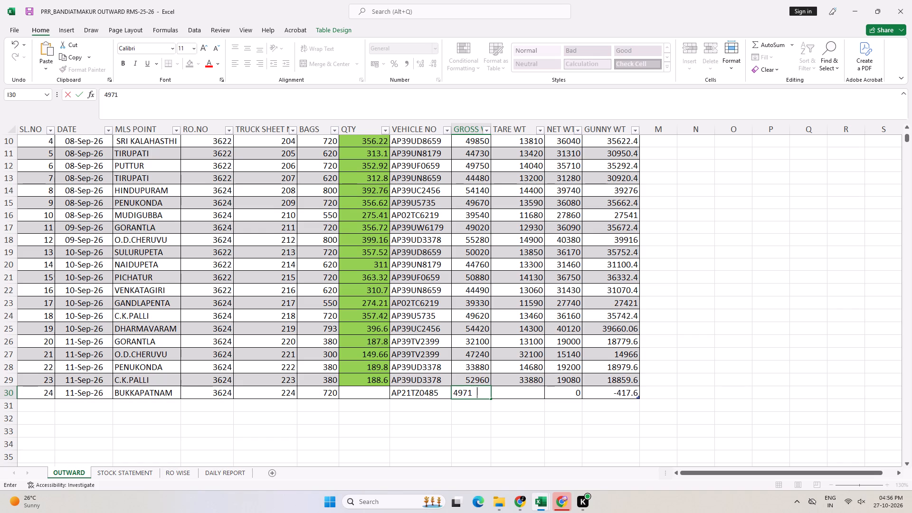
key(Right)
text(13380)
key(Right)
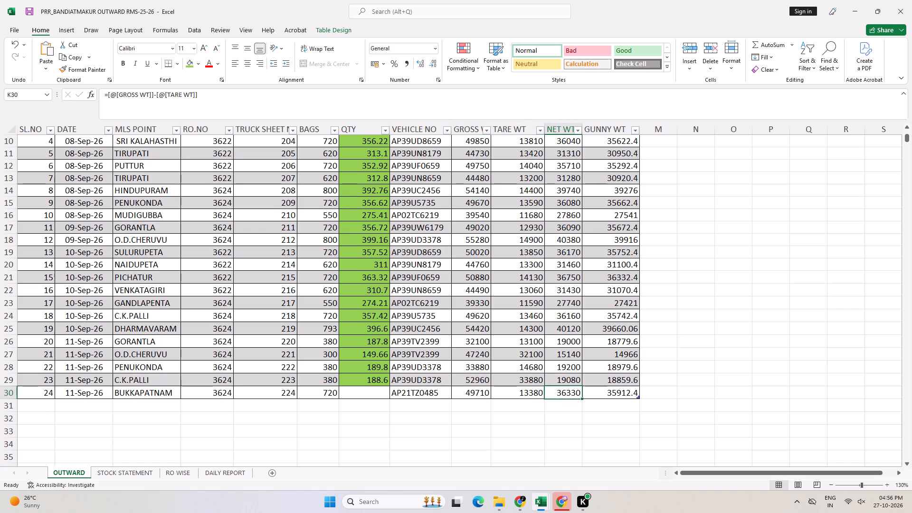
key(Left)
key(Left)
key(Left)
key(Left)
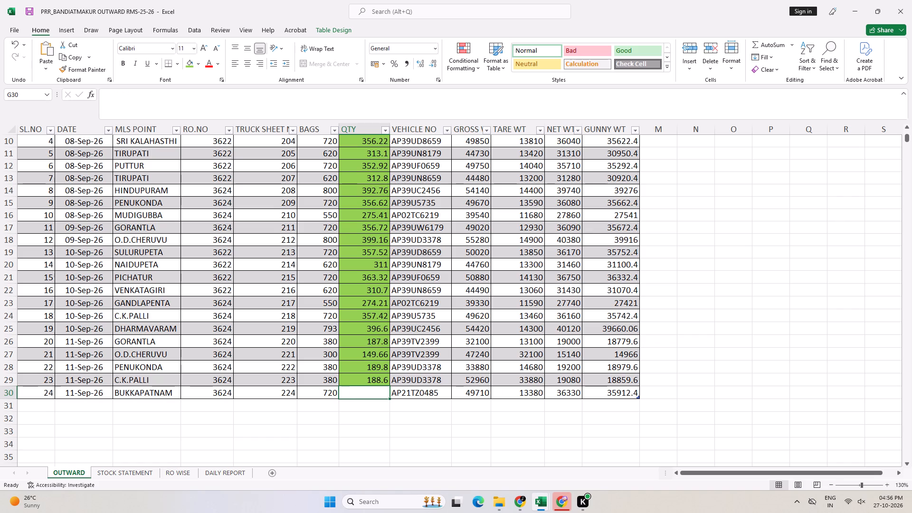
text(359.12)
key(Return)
Fill the matching BUKKAPATNAM quantity green in truck sheet export cell F32 and OUTWARD cell G30.
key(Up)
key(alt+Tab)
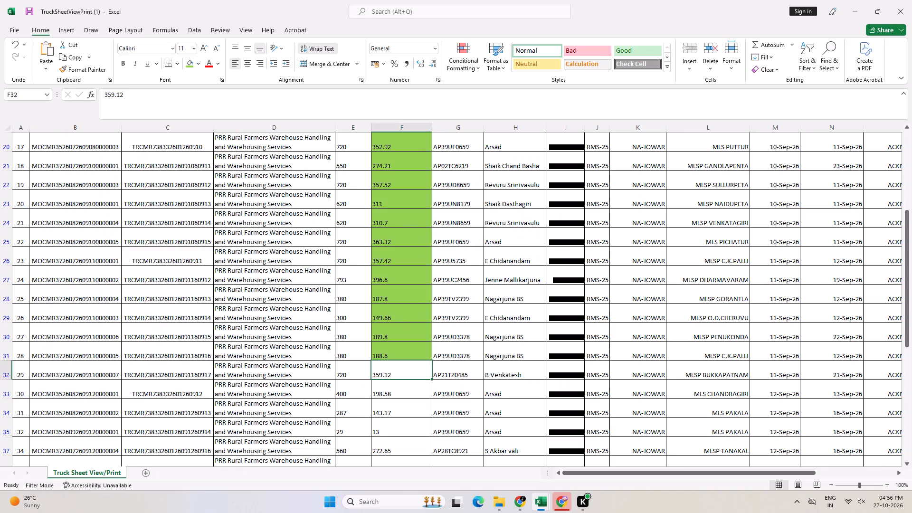
click(188, 66)
key(alt+Tab)
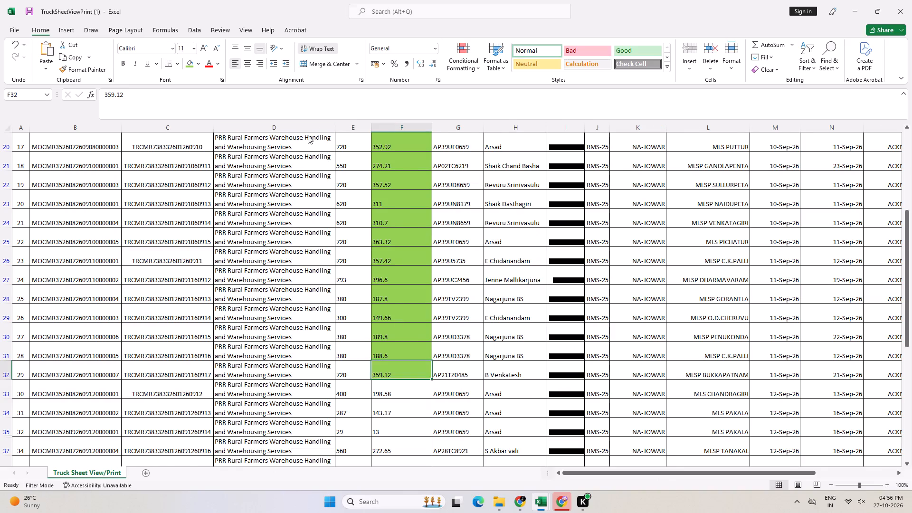
click(187, 62)
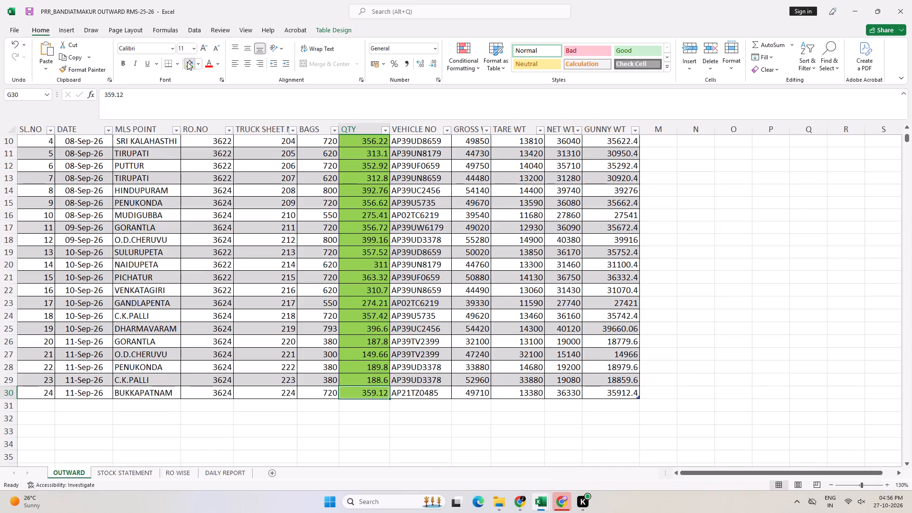
Start OUTWARD row 31 with serial number 25, date 11-Sep-26 copied from the row above, and MLS point KADIRI.
key(Down)
key(ctrl+Left)
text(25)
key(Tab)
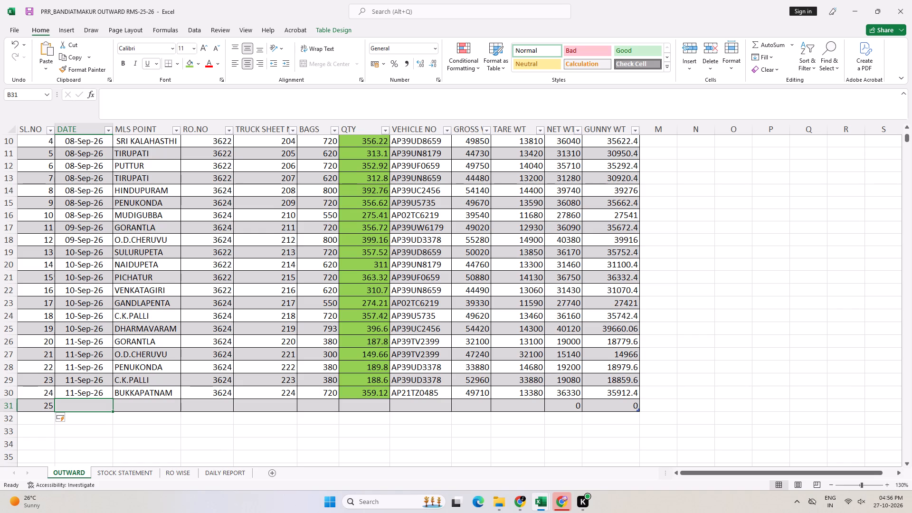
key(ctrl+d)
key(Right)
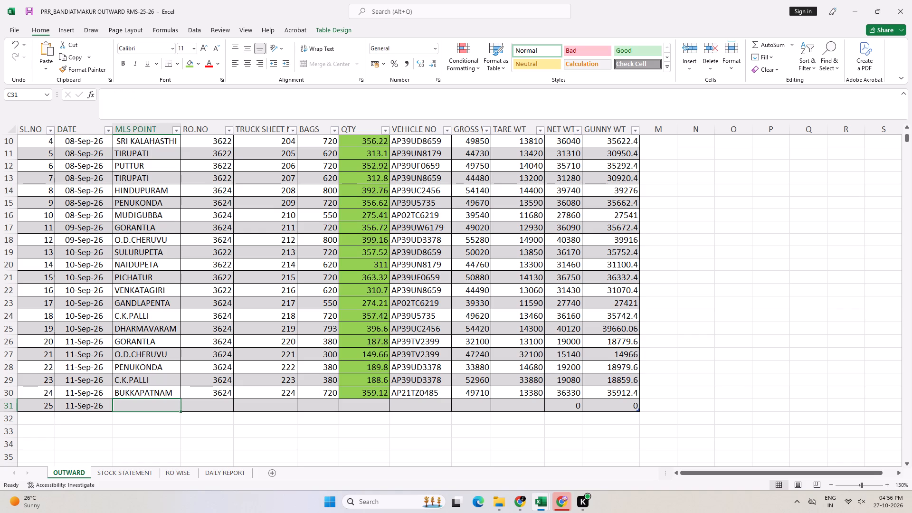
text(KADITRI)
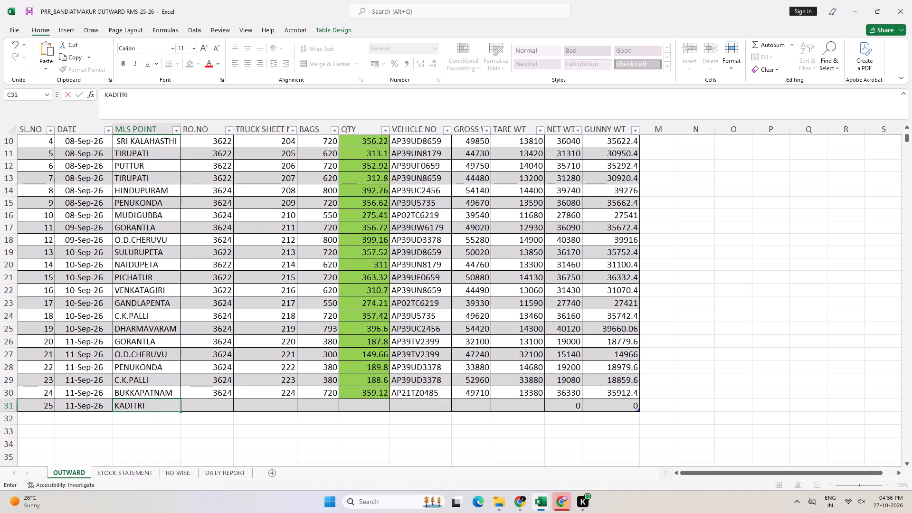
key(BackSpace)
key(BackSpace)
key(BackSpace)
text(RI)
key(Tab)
Enter RO number 3624 and truck sheet number 225 for KADIRI in OUTWARD row 31.
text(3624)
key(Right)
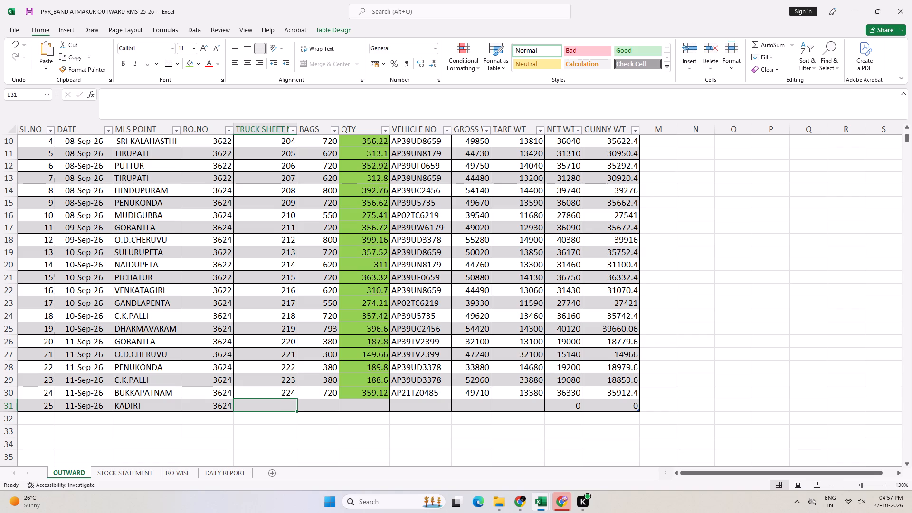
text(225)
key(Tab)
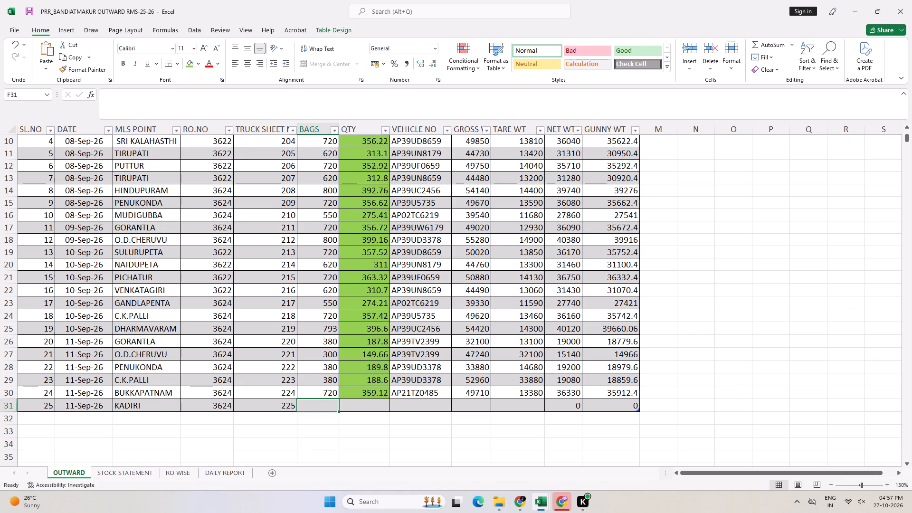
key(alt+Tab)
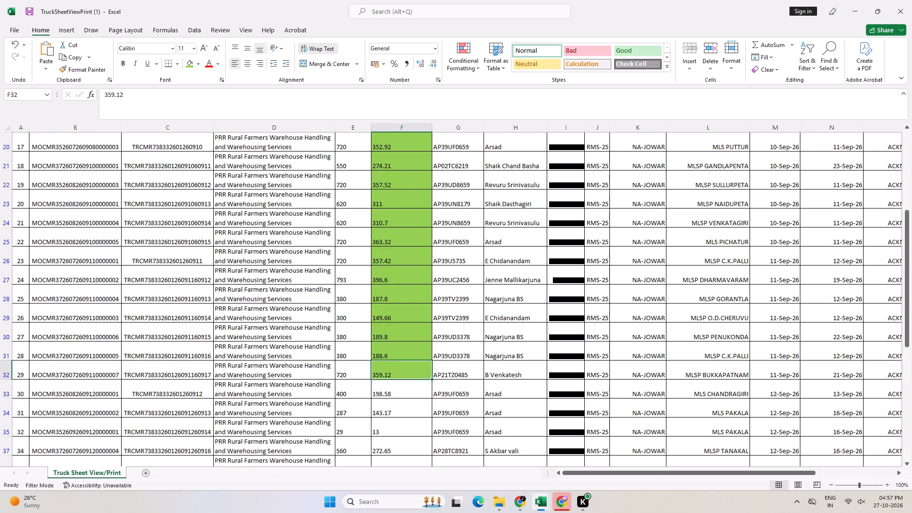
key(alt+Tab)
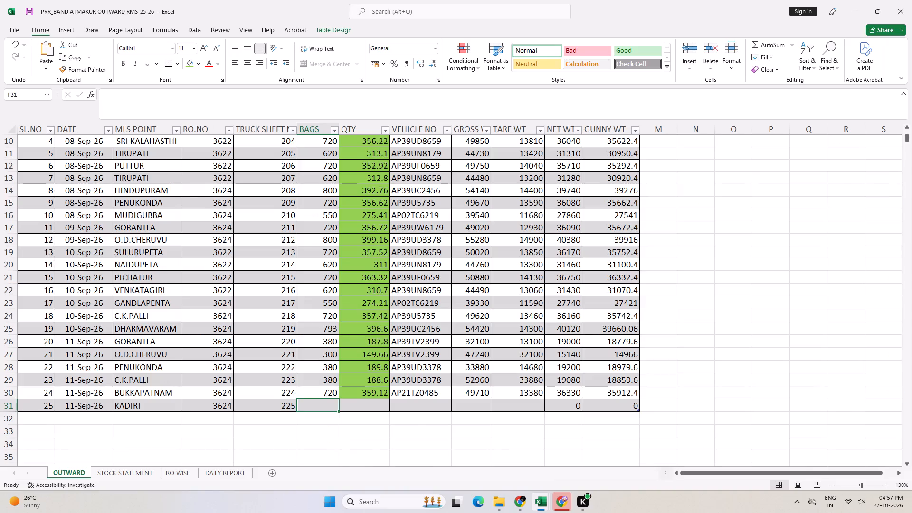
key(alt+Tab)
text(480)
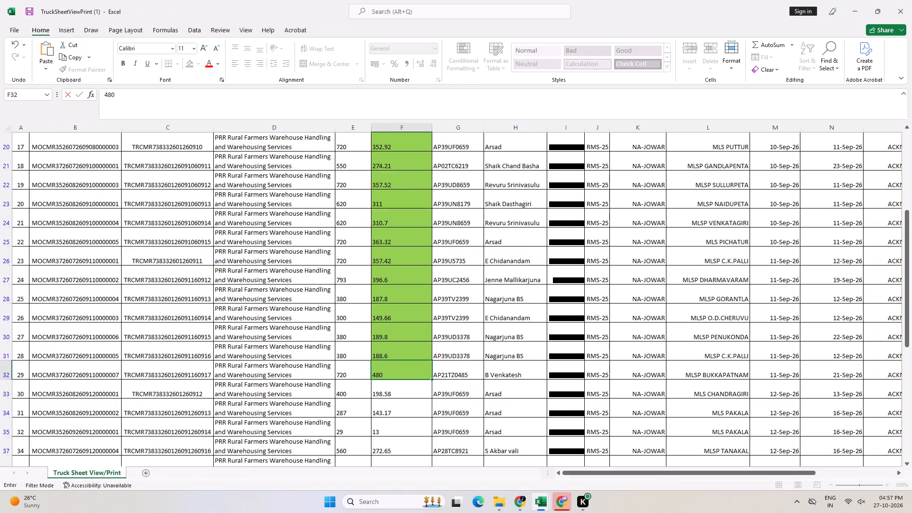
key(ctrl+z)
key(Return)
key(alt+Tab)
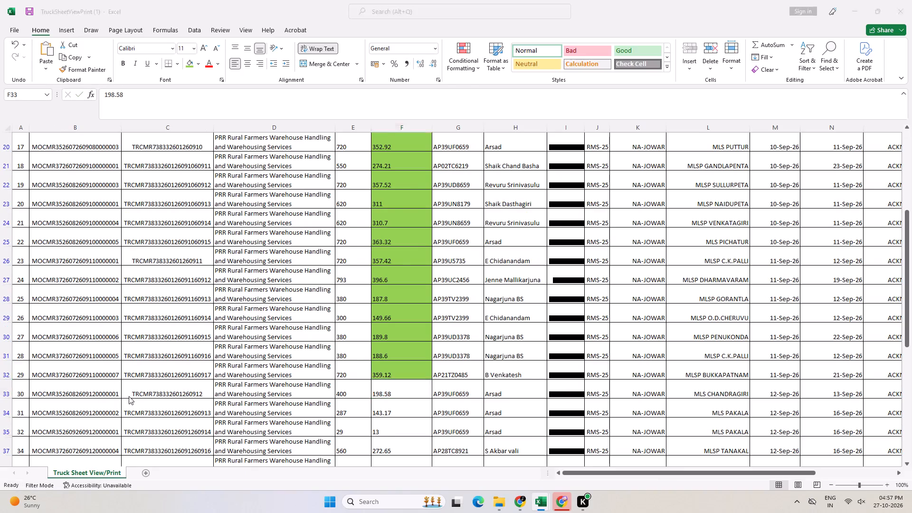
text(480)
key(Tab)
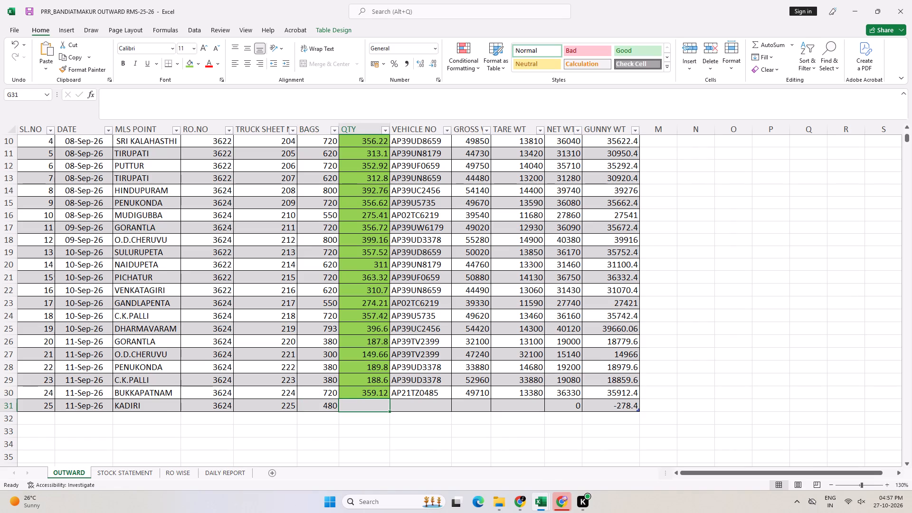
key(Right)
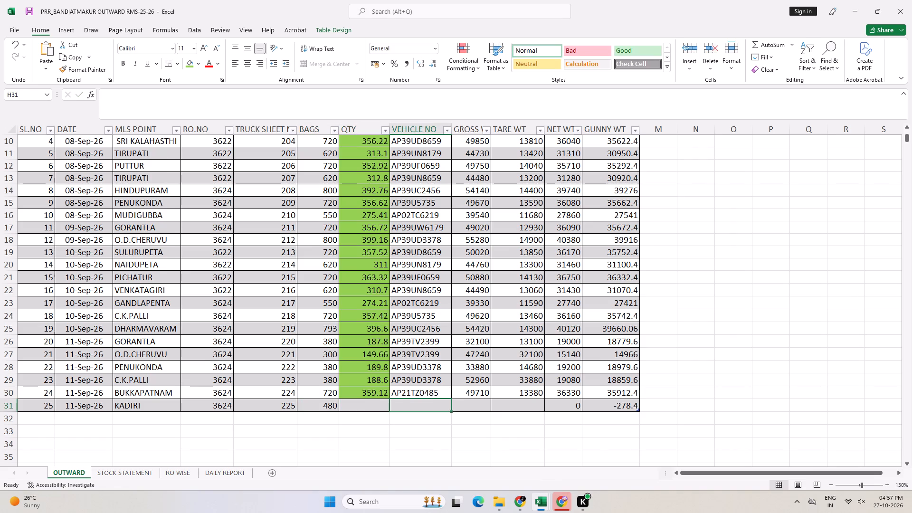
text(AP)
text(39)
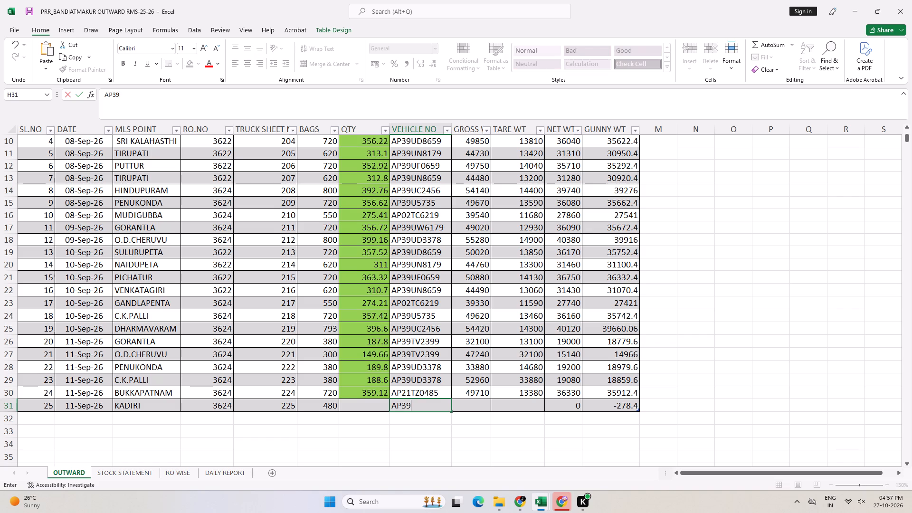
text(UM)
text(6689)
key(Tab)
Enter gross weight 37920, tare weight 13850 and quantity 237.92 for KADIRI in OUTWARD row 31.
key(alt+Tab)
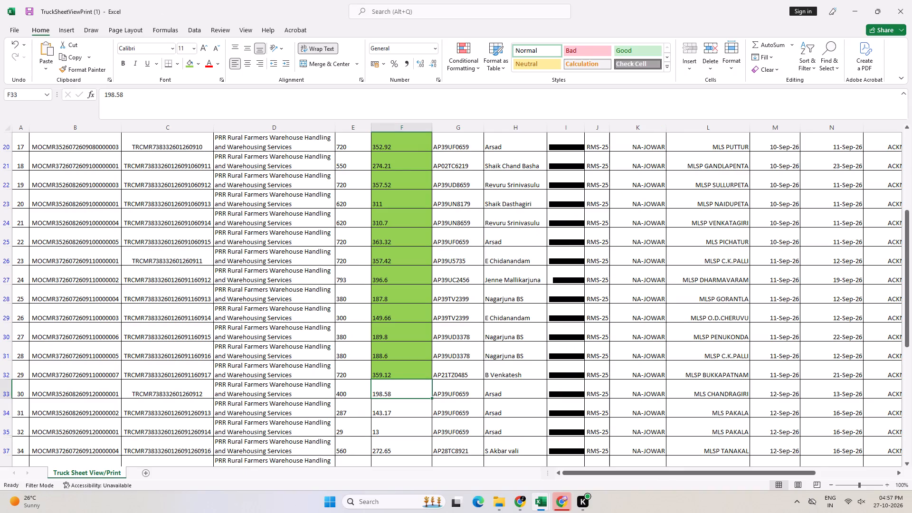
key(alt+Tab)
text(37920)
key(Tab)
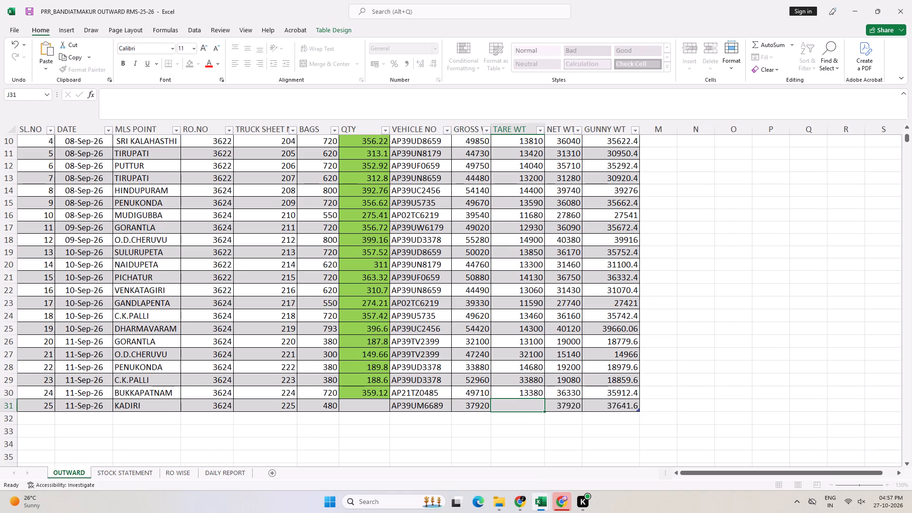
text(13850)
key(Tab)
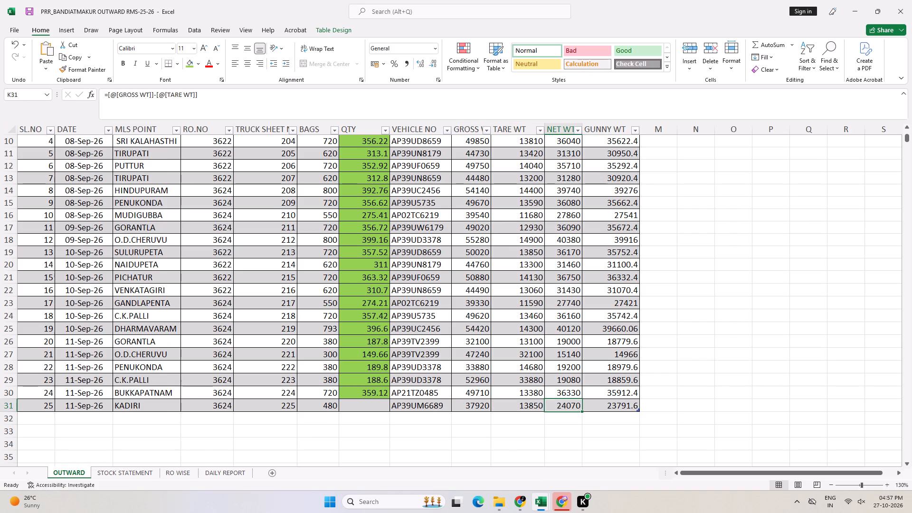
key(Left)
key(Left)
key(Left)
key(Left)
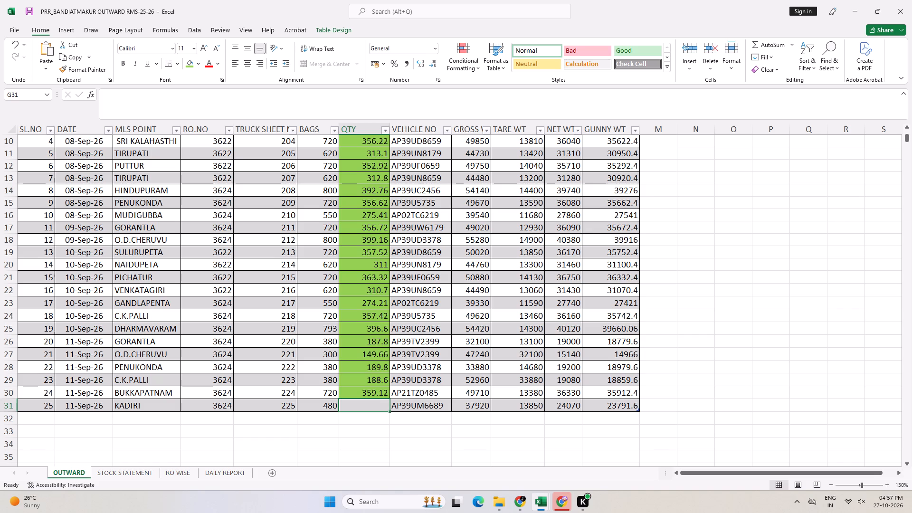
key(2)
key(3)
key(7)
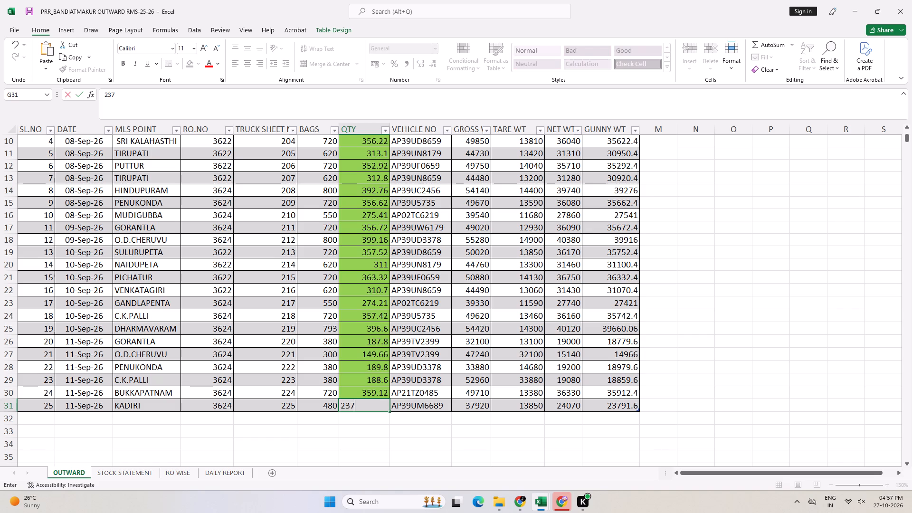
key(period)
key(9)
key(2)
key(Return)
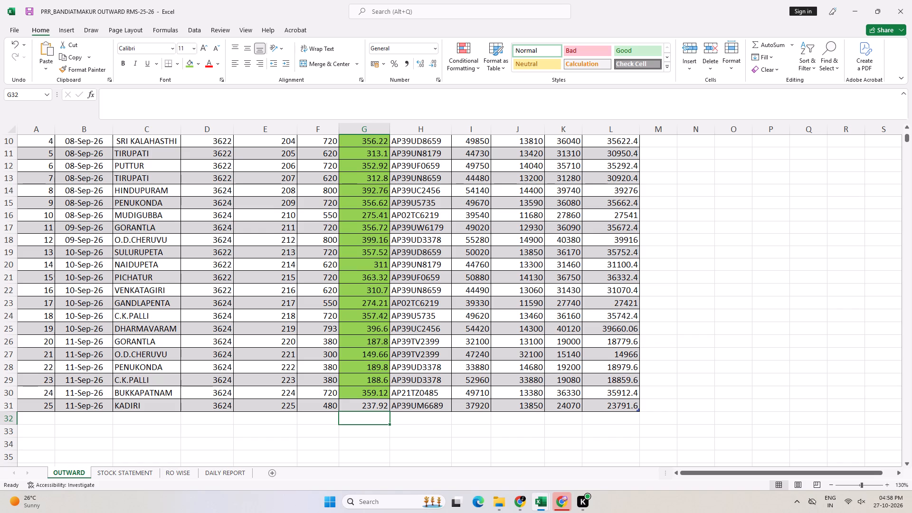
Start OUTWARD row 32 with serial number 26, MLS point BUKKAPATNAM, and date 11-Sep-26 and RO number 3624 copied from the row above.
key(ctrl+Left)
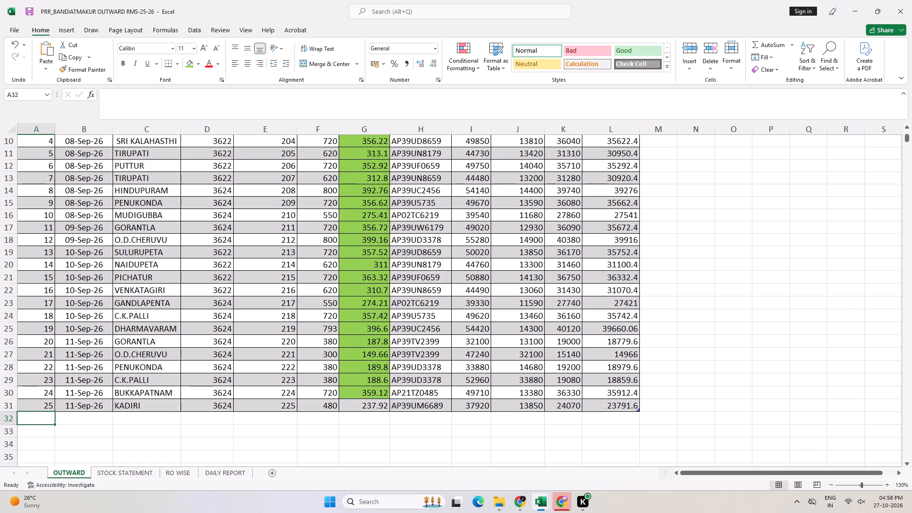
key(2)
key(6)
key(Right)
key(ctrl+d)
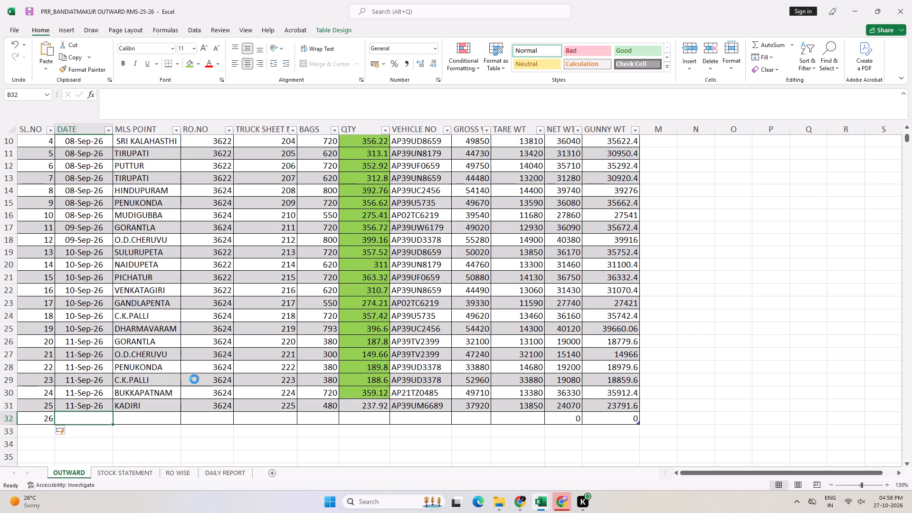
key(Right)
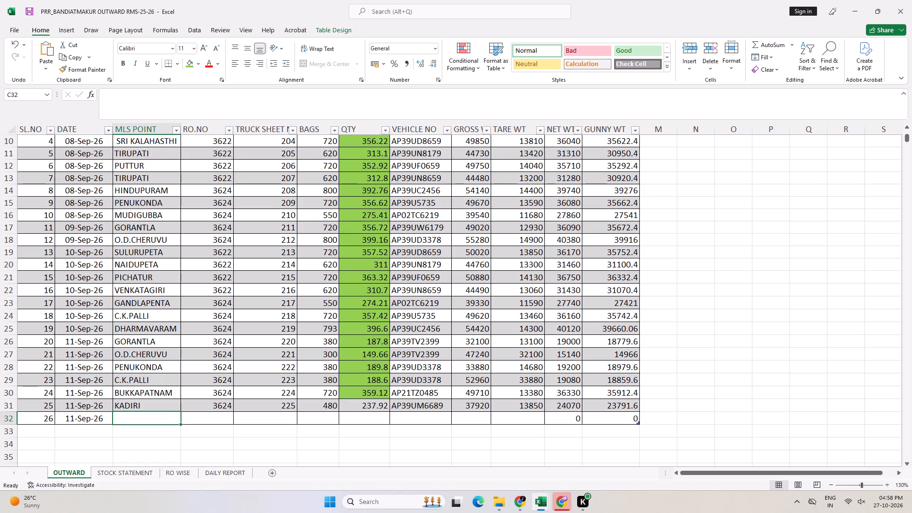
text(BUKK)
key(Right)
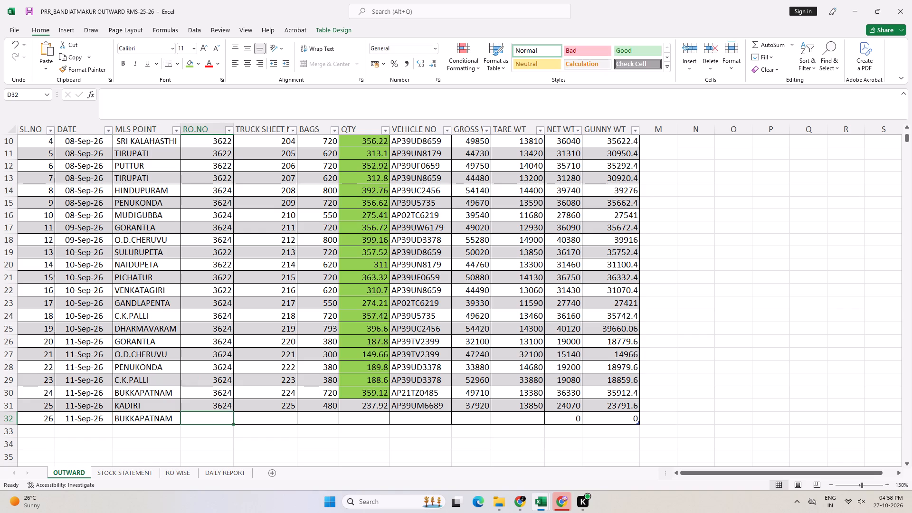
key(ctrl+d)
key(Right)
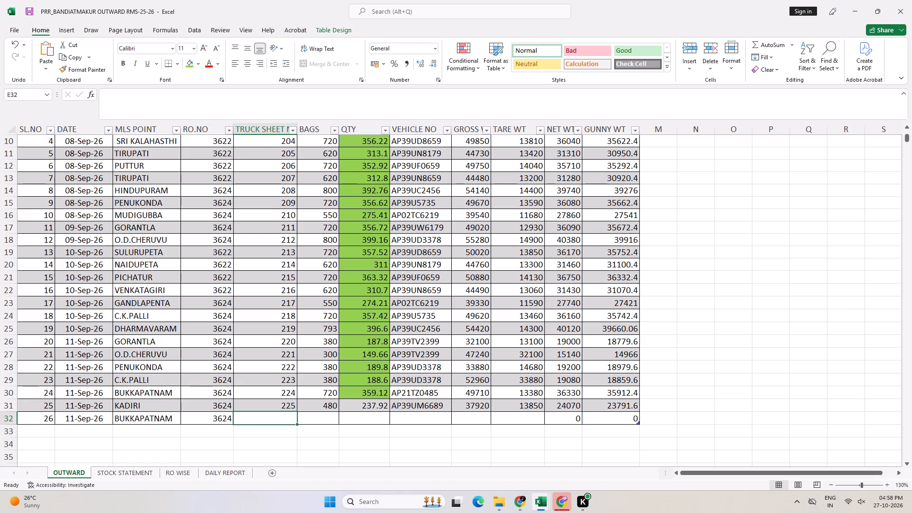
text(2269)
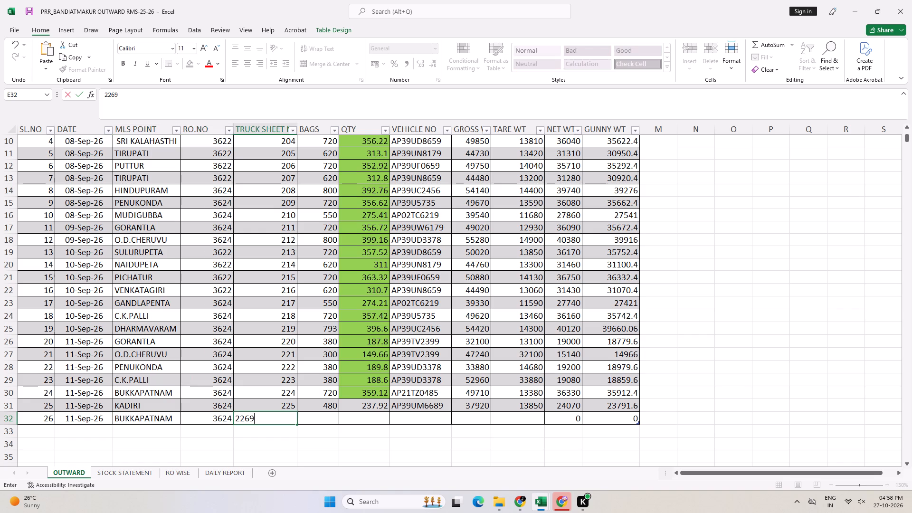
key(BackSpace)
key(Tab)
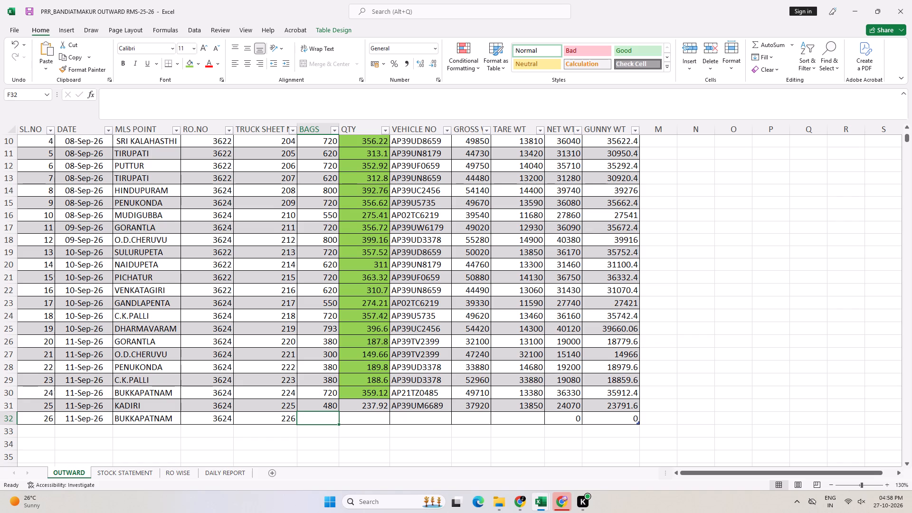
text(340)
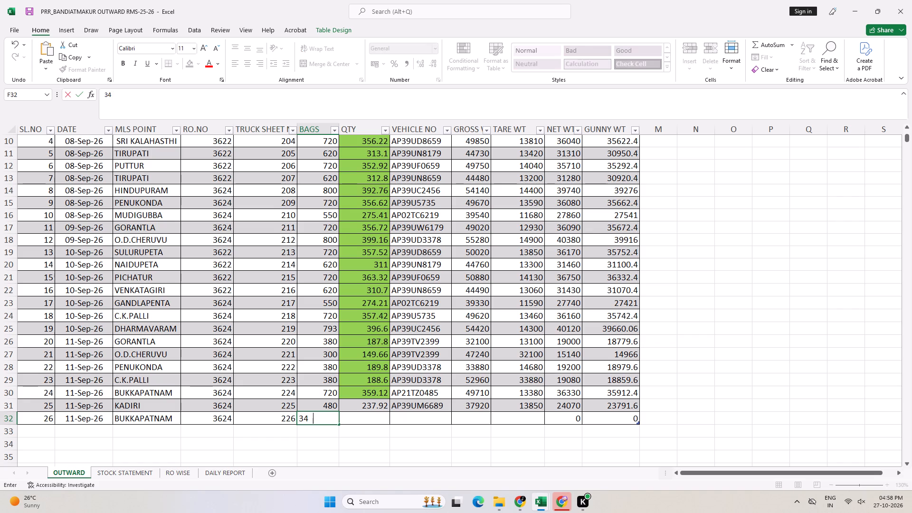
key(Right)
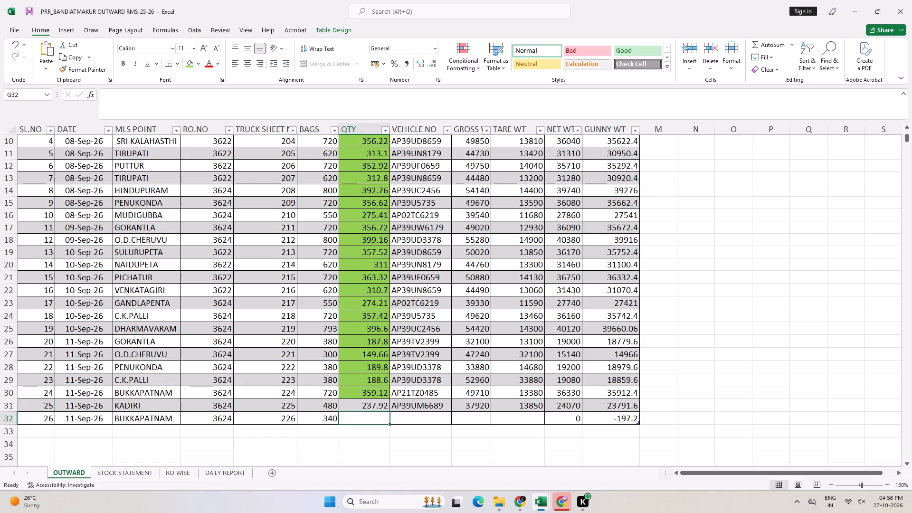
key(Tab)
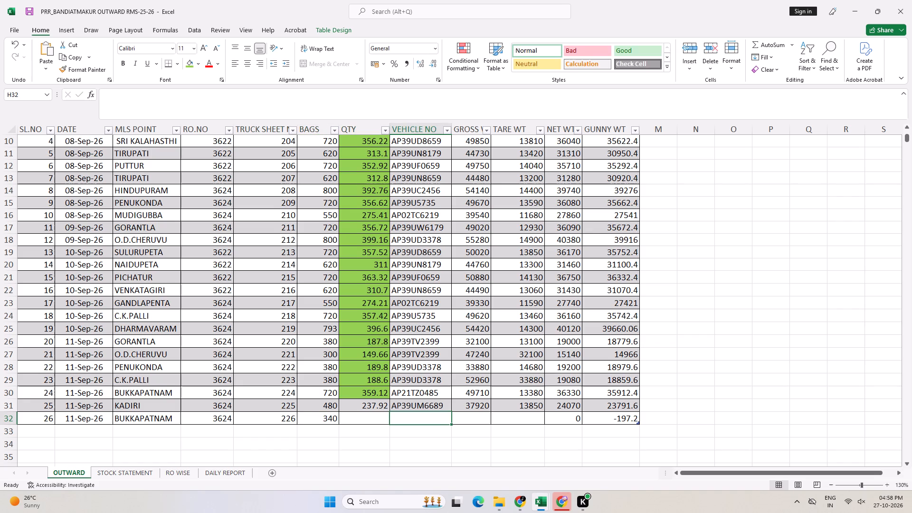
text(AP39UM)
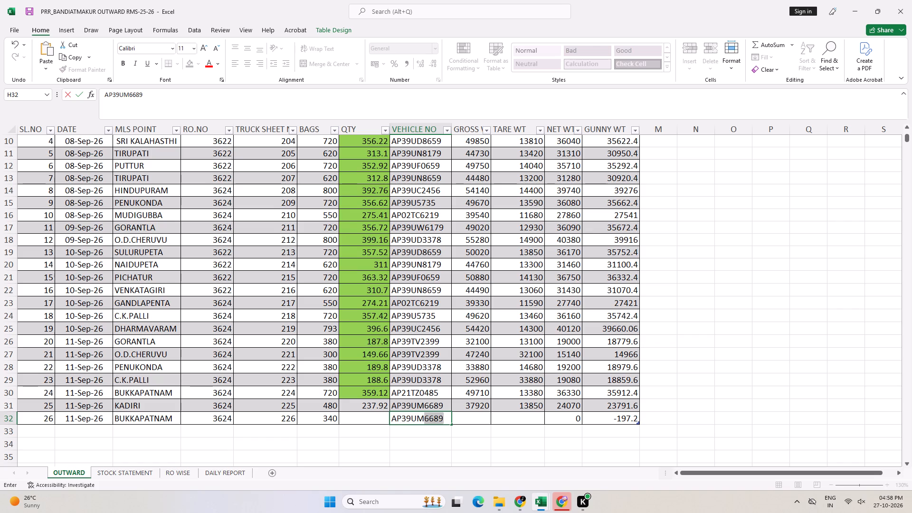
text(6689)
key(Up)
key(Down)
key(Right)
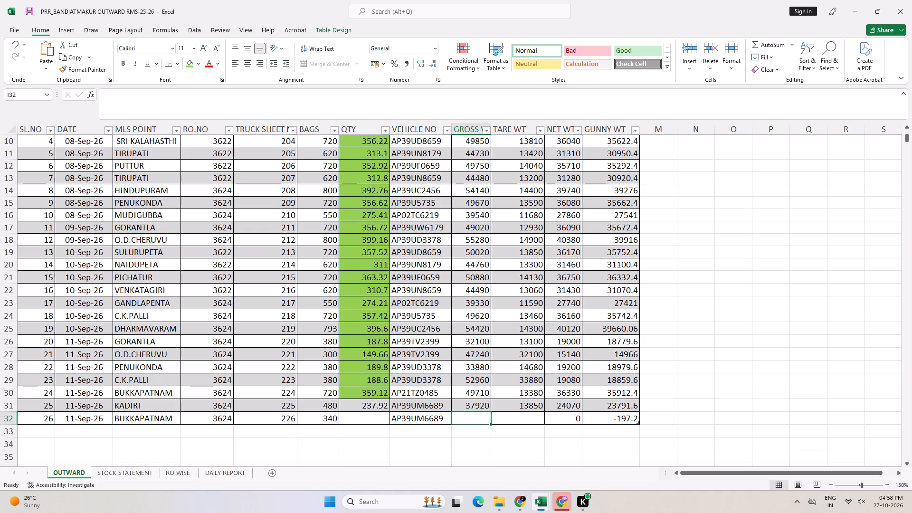
Enter gross weight 55150, tare weight 37910 and quantity 170.43 for BUKKAPATNAM in OUTWARD row 32.
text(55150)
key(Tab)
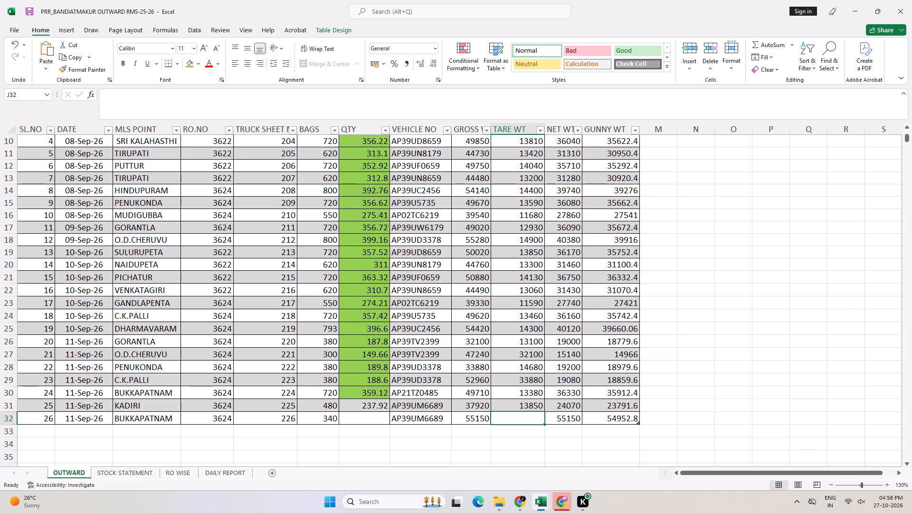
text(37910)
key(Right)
key(Left)
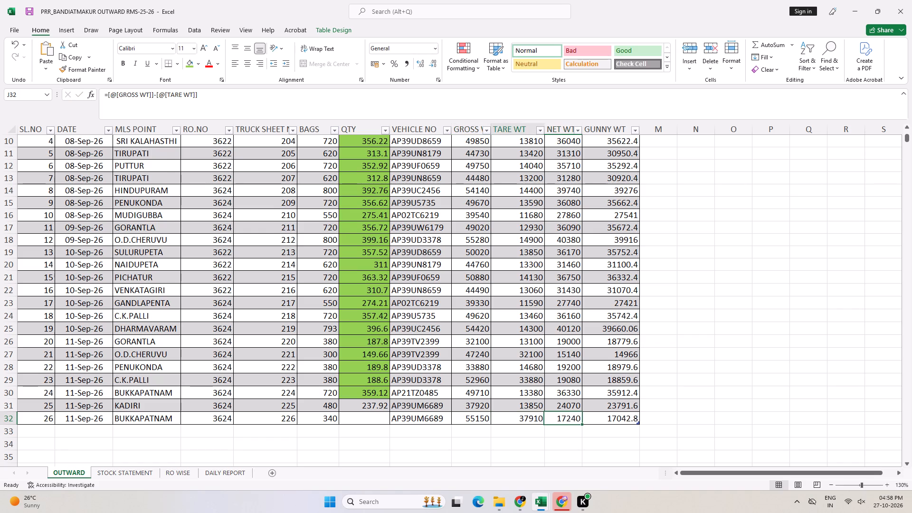
key(Left)
key(Left)
key(Left)
text(170.42)
key(Return)
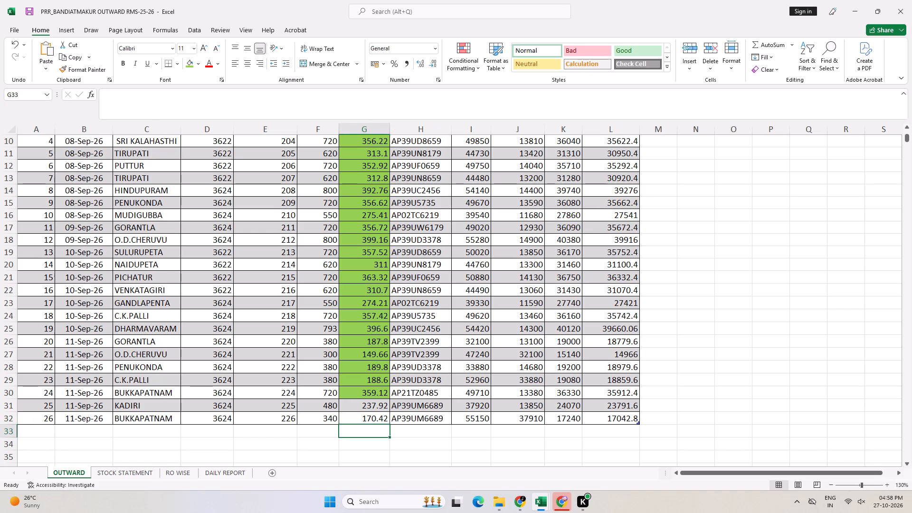
key(Up)
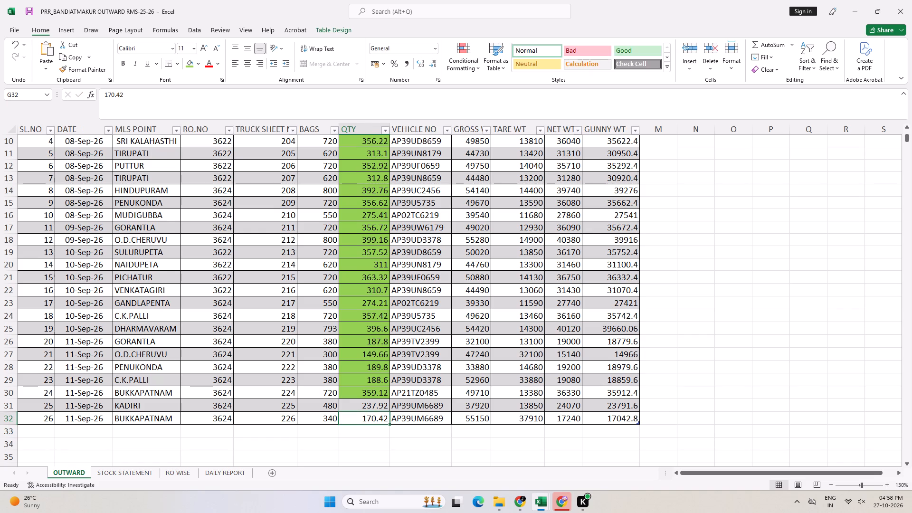
key(F2)
key(BackSpace)
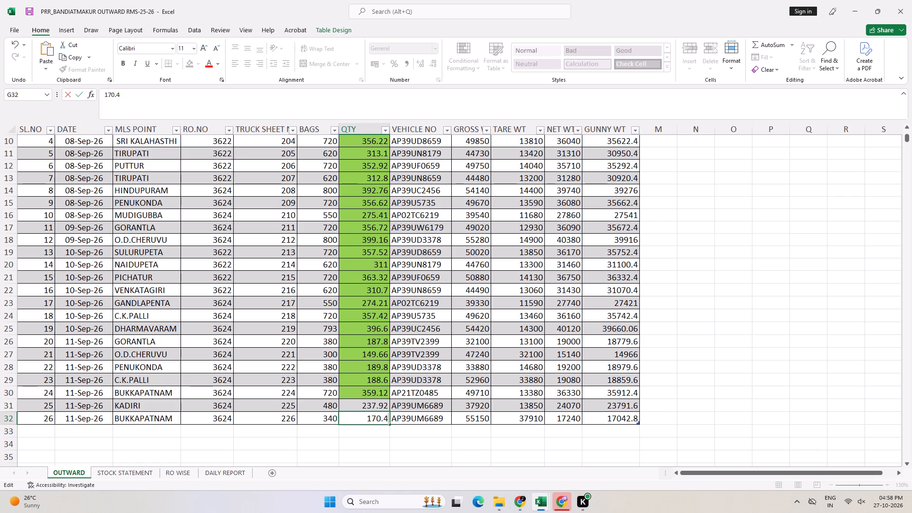
key(3)
key(Return)
Compare the unmarked quantities in OUTWARD rows 31 and 32 with the unmarked quantities in the truck sheet export.
key(Up)
key(Up)
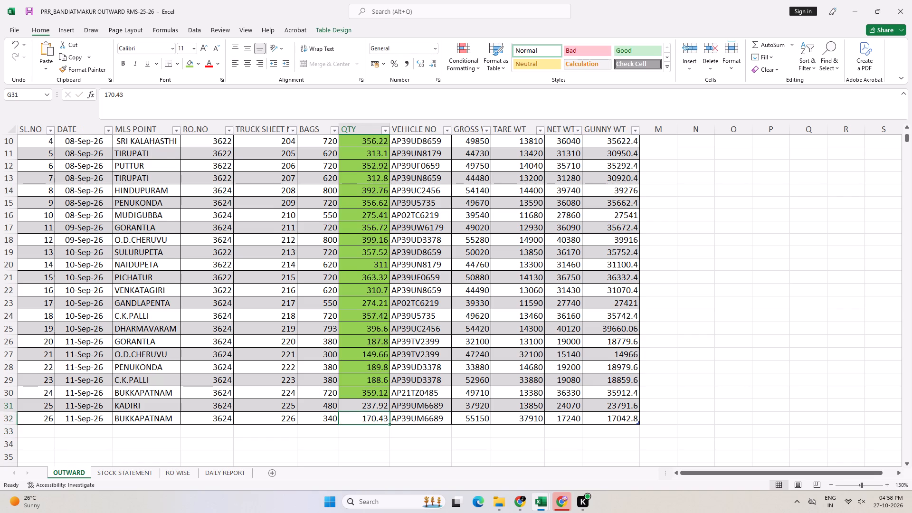
key(alt+Tab)
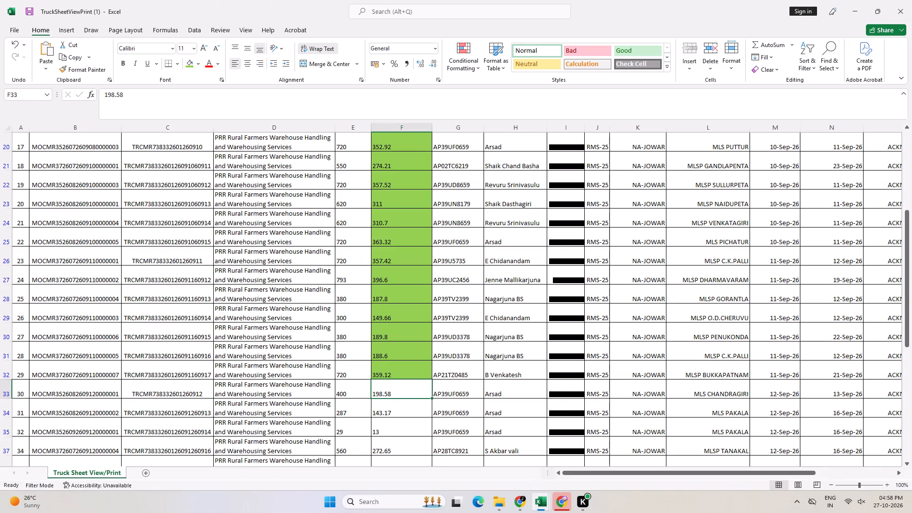
key(shift+Down)
key(shift+Down)
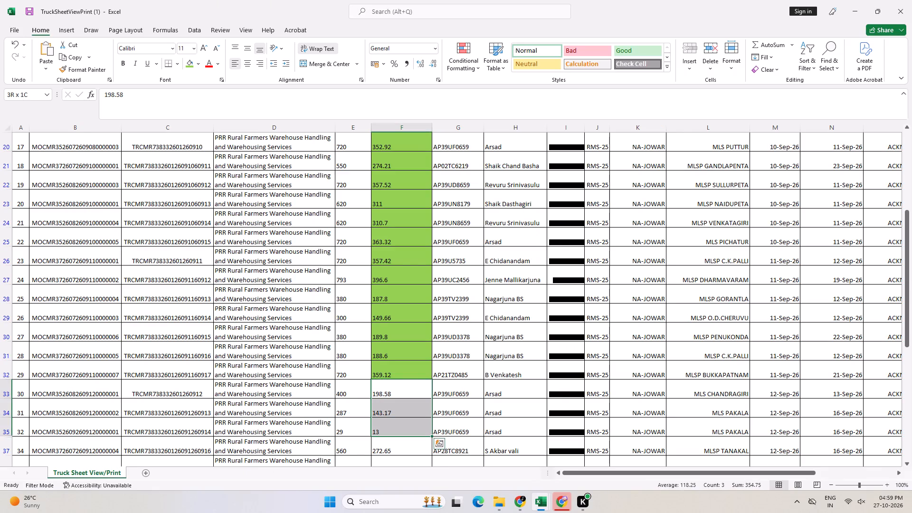
key(alt+Tab)
key(shift+Down)
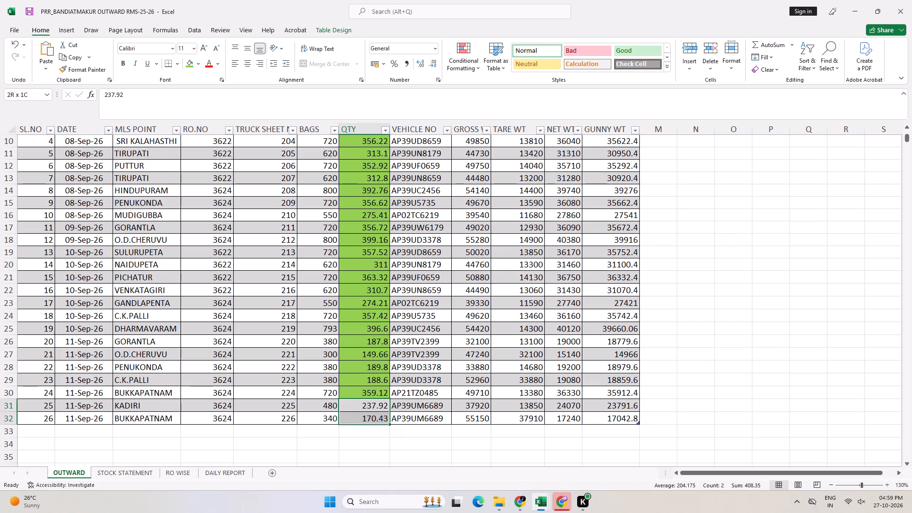
key(alt+Tab)
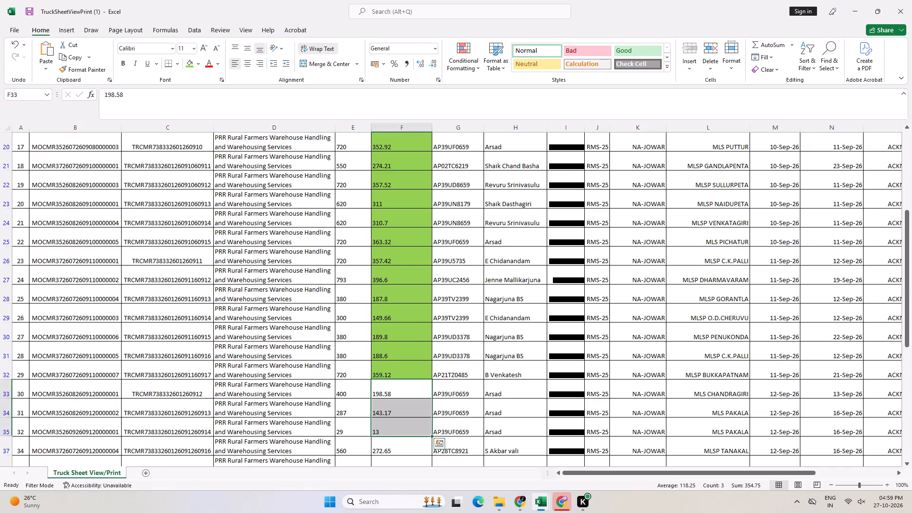
scroll(445, 434, down, 3)
scroll(432, 355, up, 1)
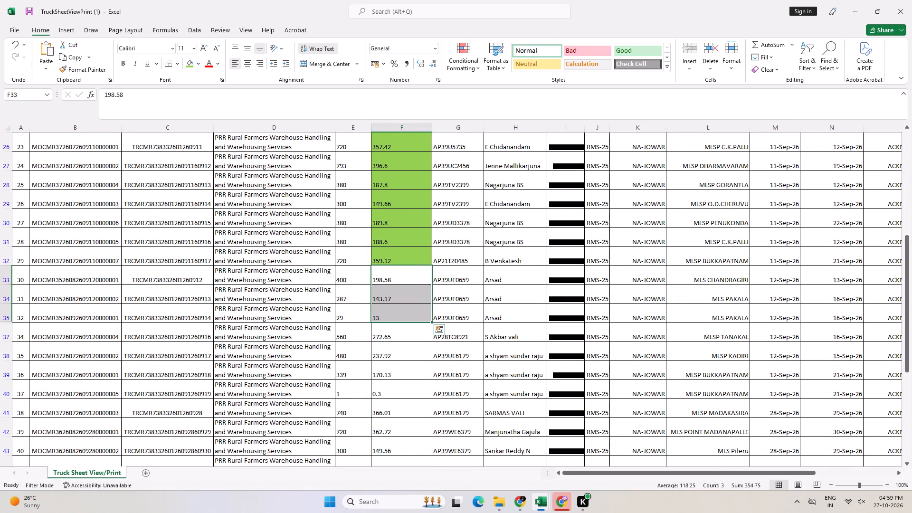
click(399, 281)
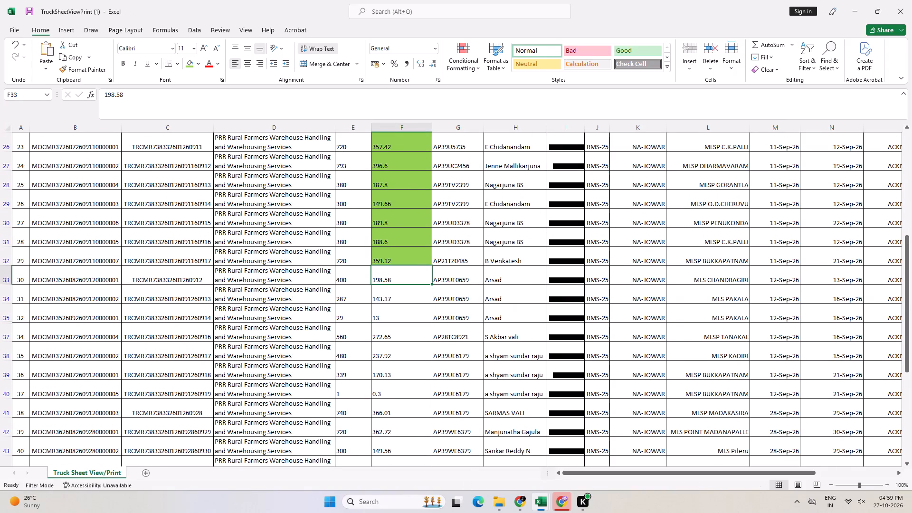
key(alt+Tab)
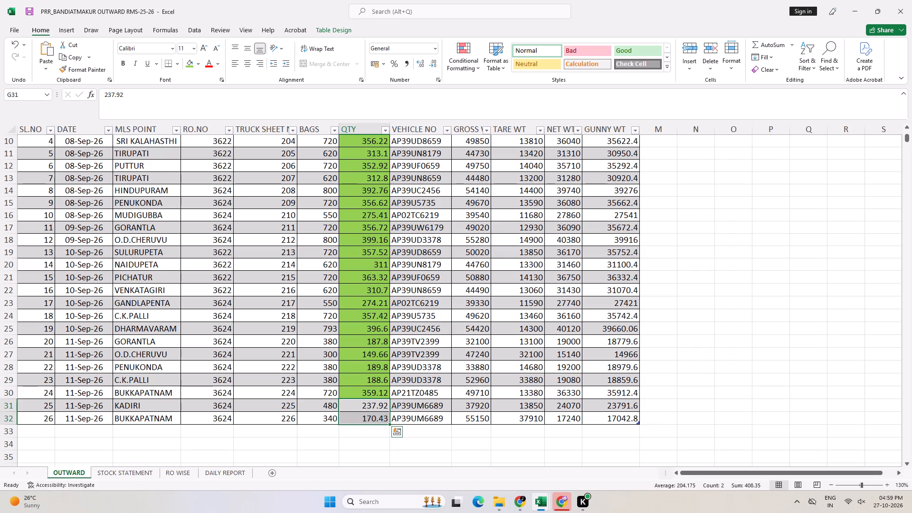
key(alt+Tab)
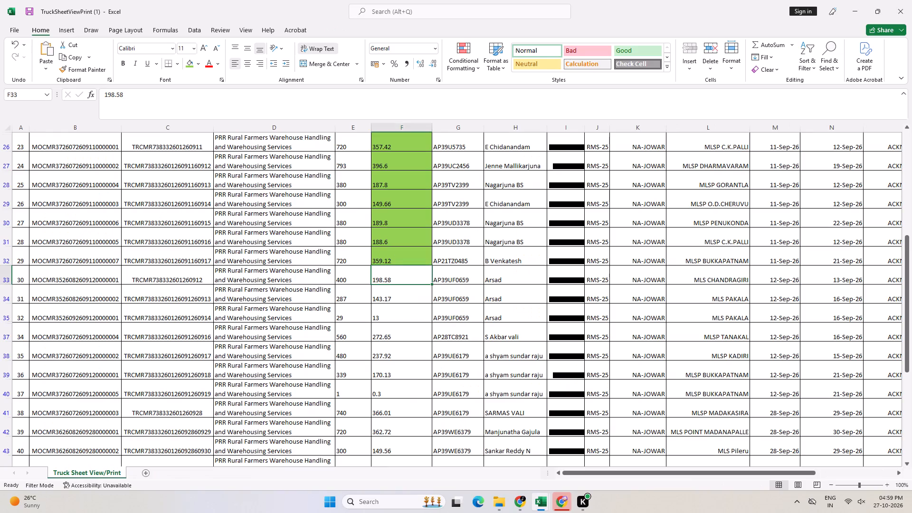
Fill the KADIRI quantity 237.92 green in both the truck sheet export and OUTWARD row 31.
click(385, 353)
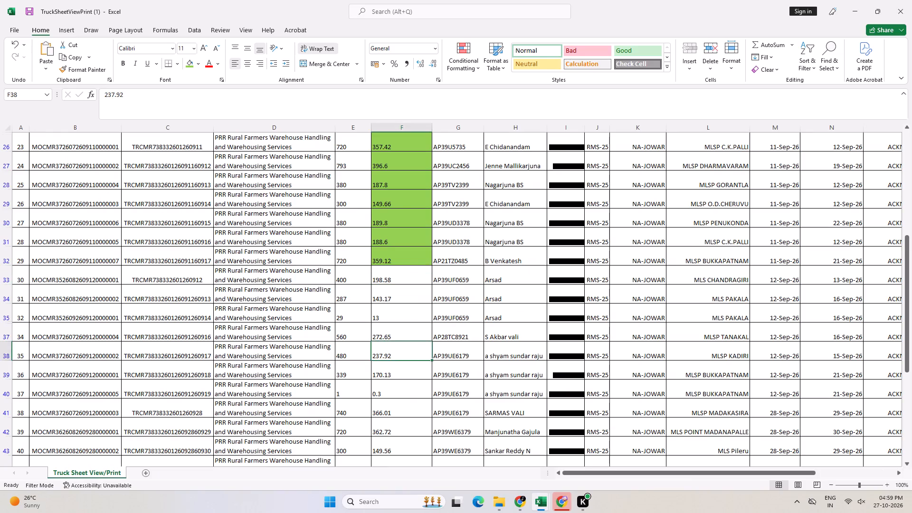
key(alt+Tab)
click(373, 402)
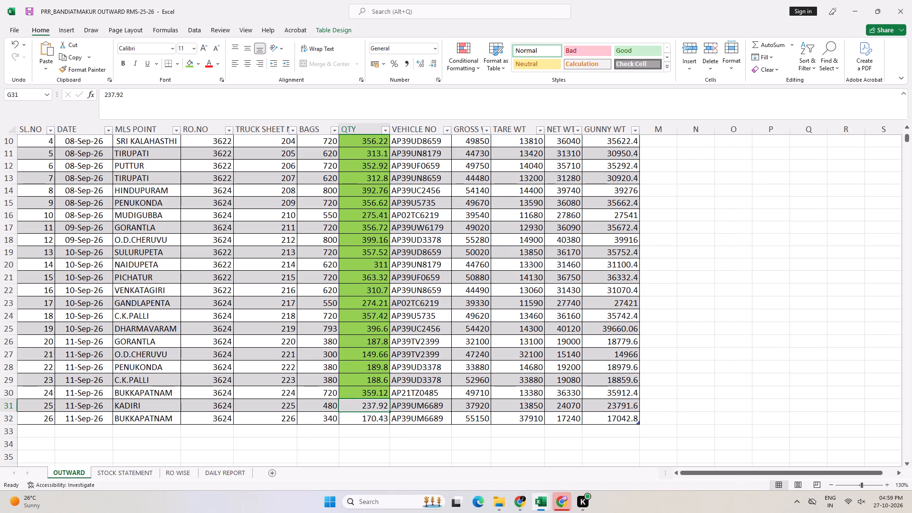
key(alt+Tab)
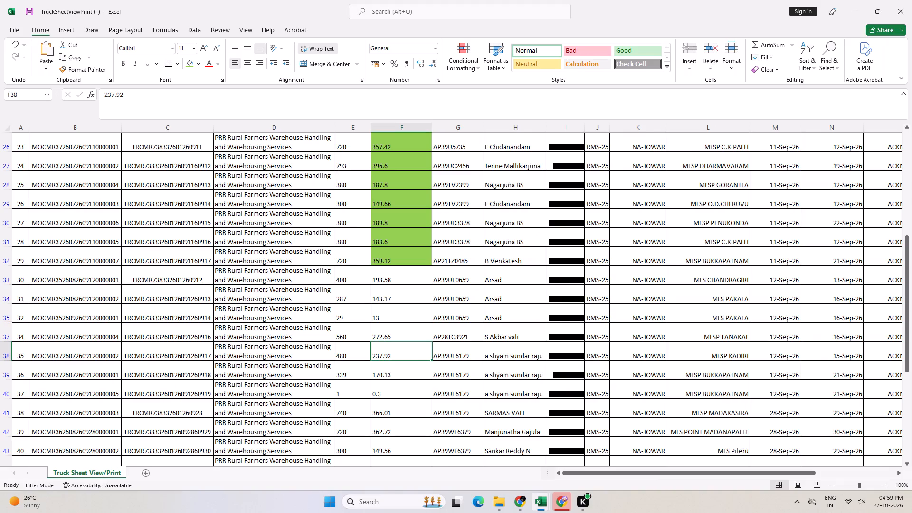
click(188, 62)
key(alt+Tab)
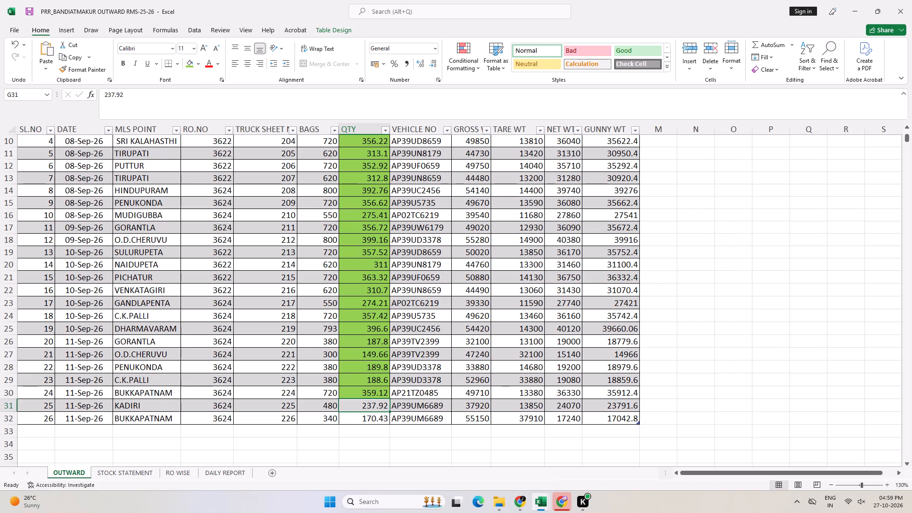
click(187, 64)
key(alt+Tab)
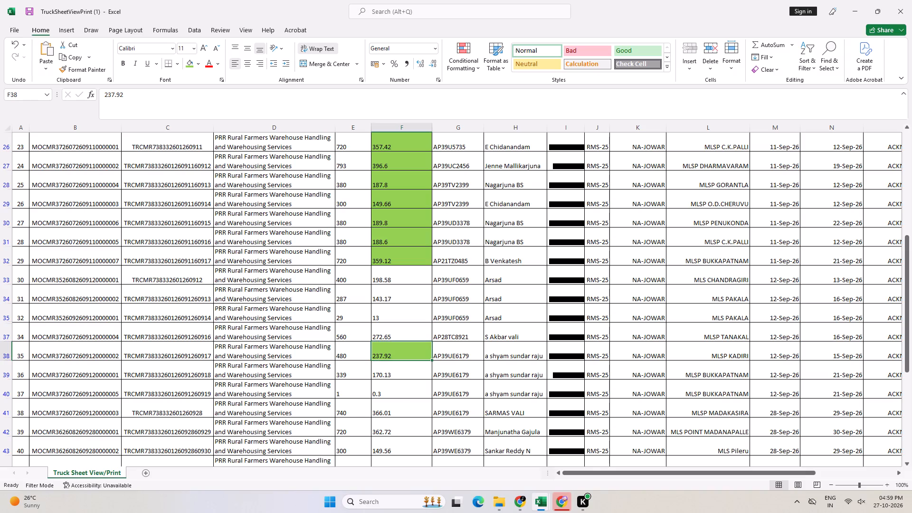
Fill the BUKKAPATNAM quantities green: 170.13 and 0.3 in the truck sheet export, and 170.43 in OUTWARD row 32.
key(alt+Tab)
click(371, 418)
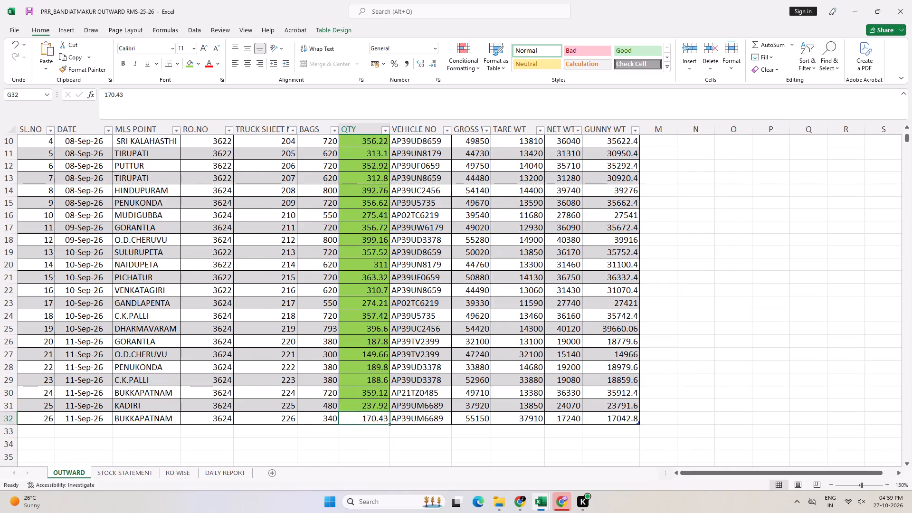
key(alt+Tab)
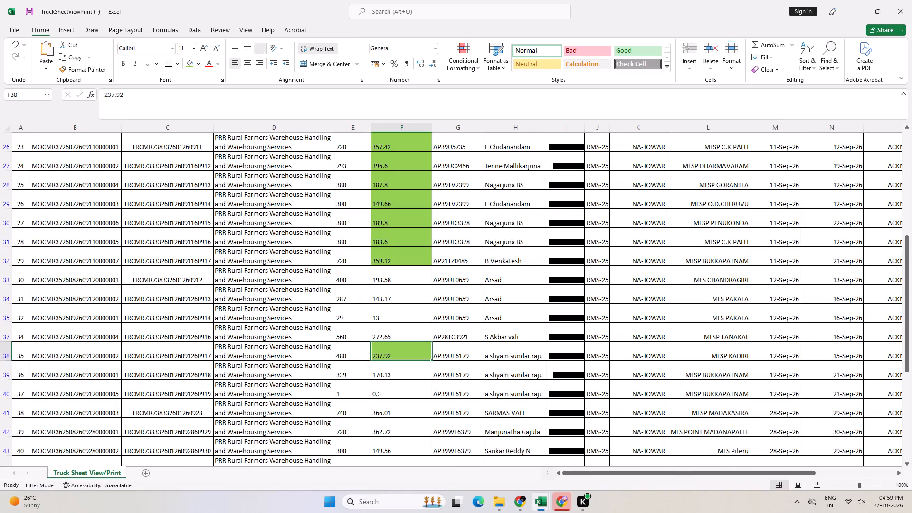
drag(389, 374, 391, 385)
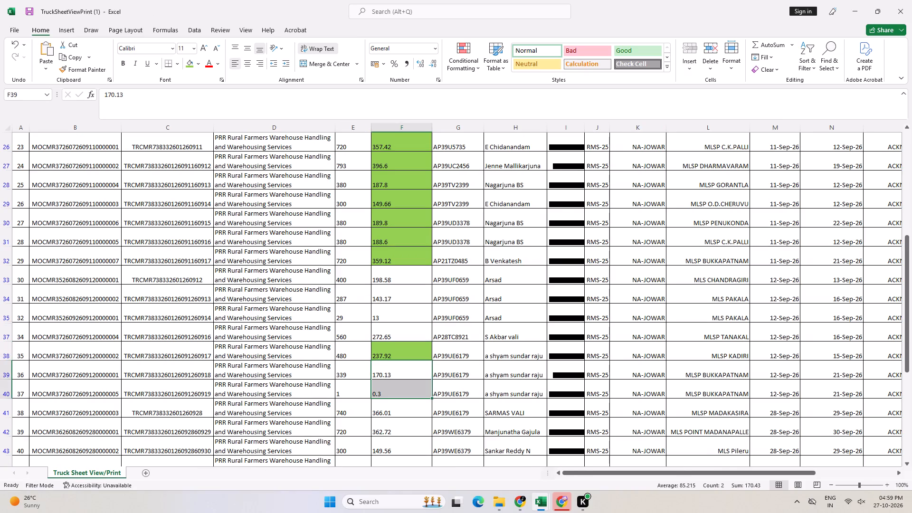
key(alt+Tab)
key(alt+Tab)
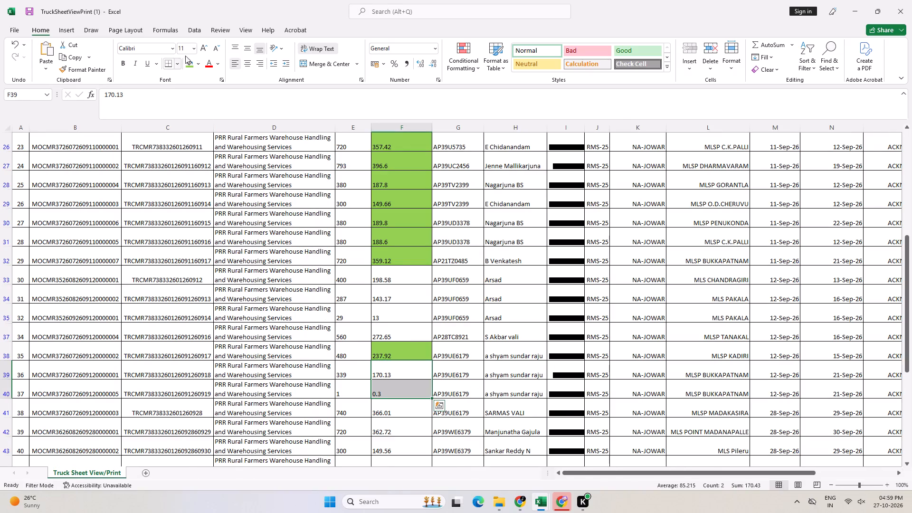
click(192, 66)
click(617, 370)
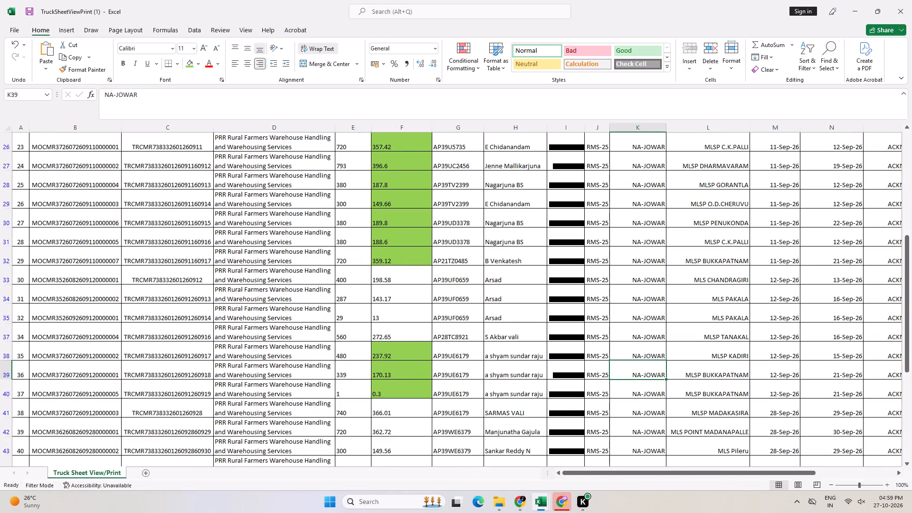
key(alt+Tab)
click(188, 67)
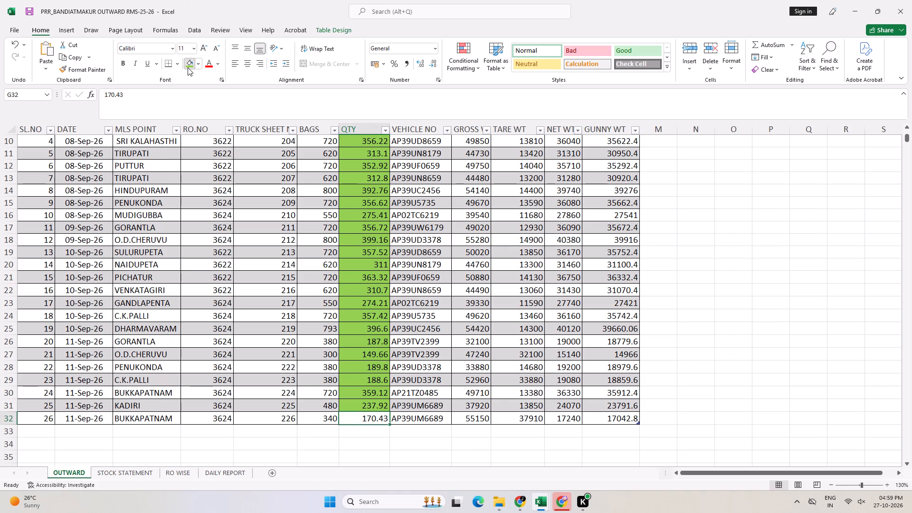
click(483, 411)
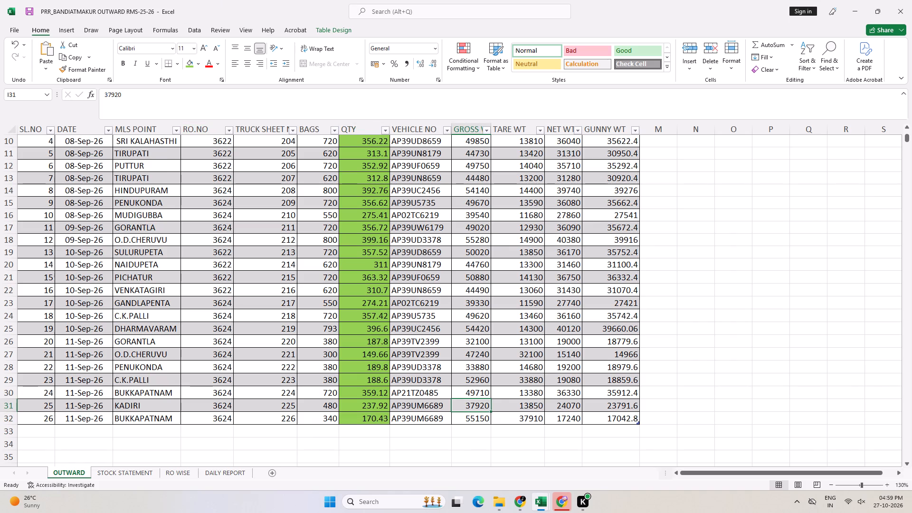
Start OUTWARD row 33 with serial number 27 and save the workbook.
click(51, 430)
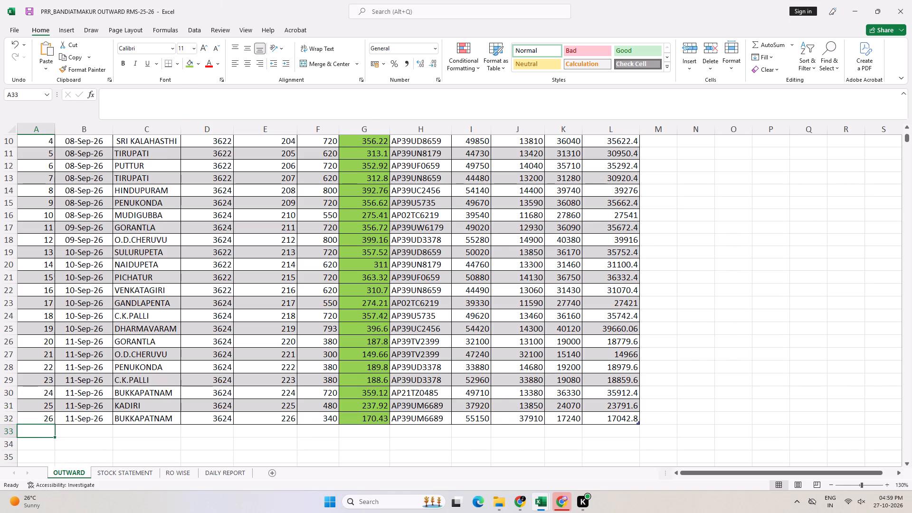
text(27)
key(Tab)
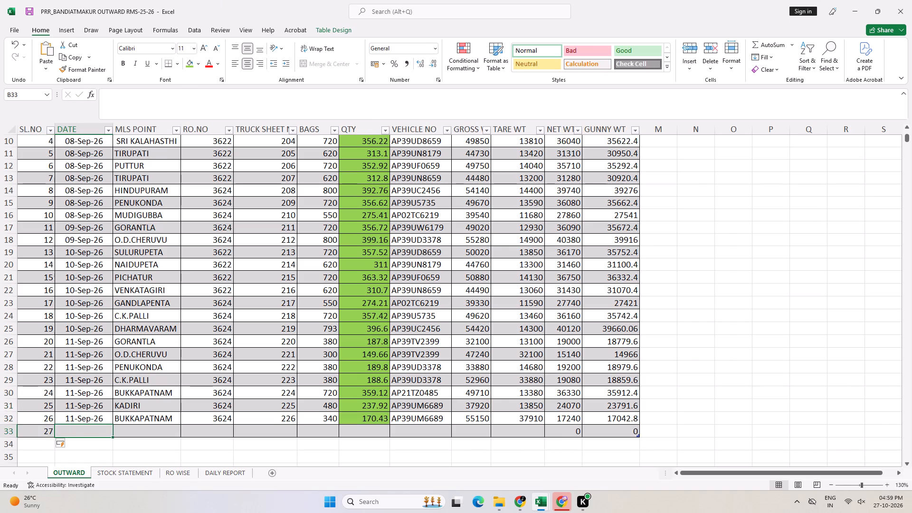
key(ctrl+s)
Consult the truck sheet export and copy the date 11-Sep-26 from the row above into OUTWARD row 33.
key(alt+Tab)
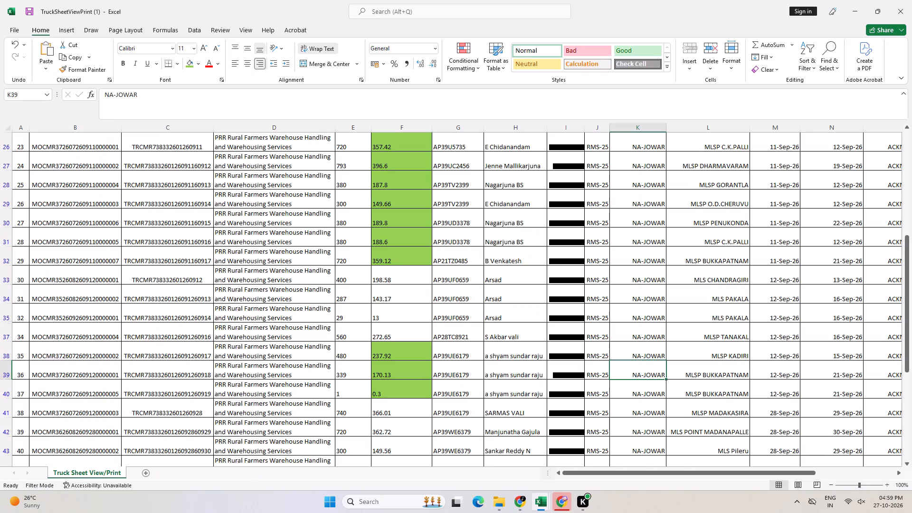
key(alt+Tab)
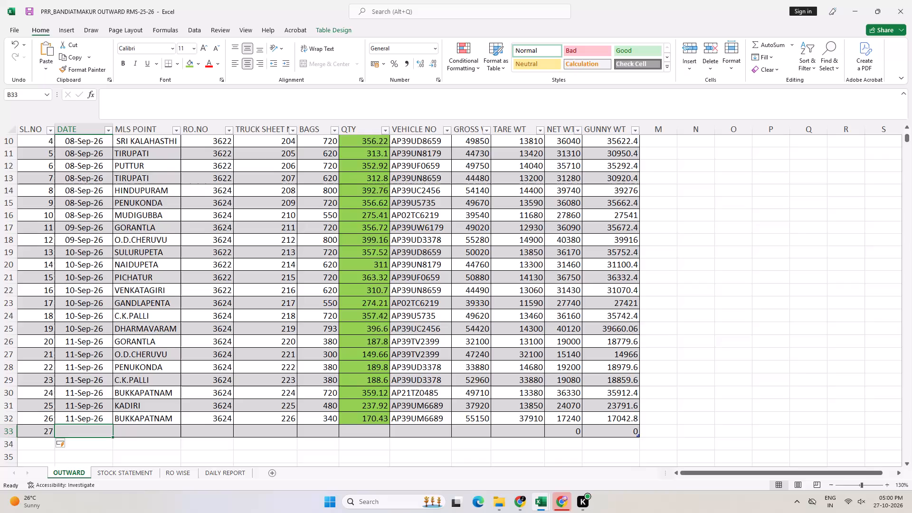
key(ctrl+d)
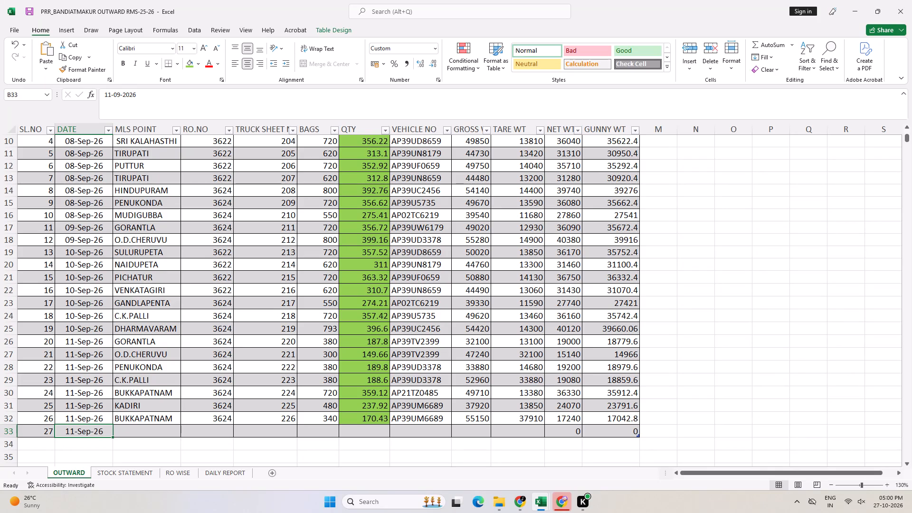
Set the date to 12-Sep-26 in OUTWARD rows 31 to 33, serial numbers 25 to 27.
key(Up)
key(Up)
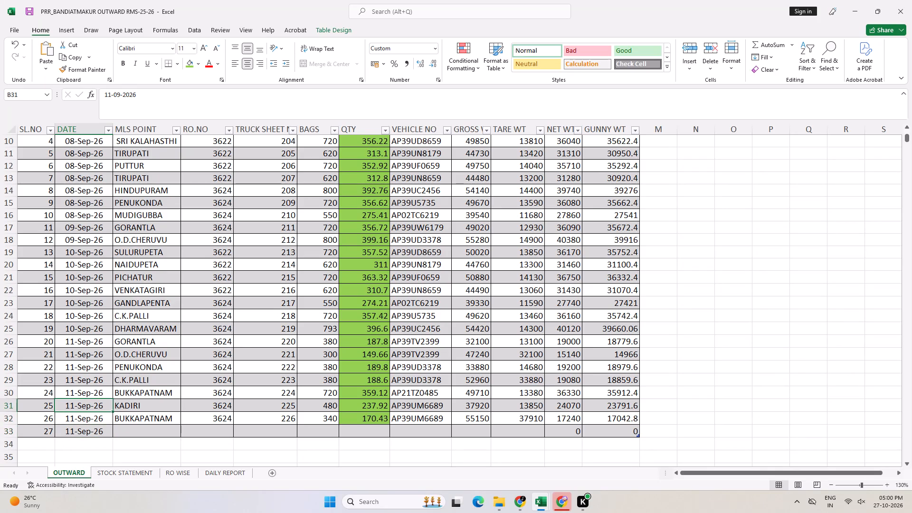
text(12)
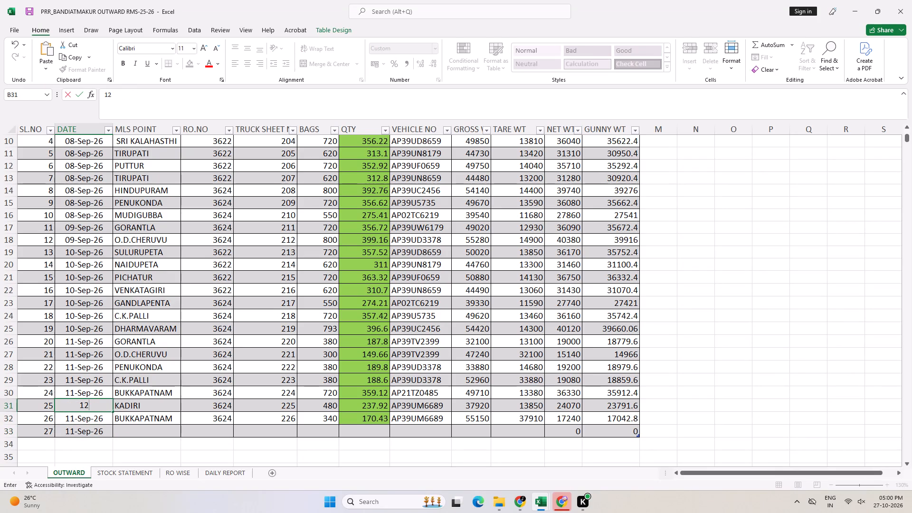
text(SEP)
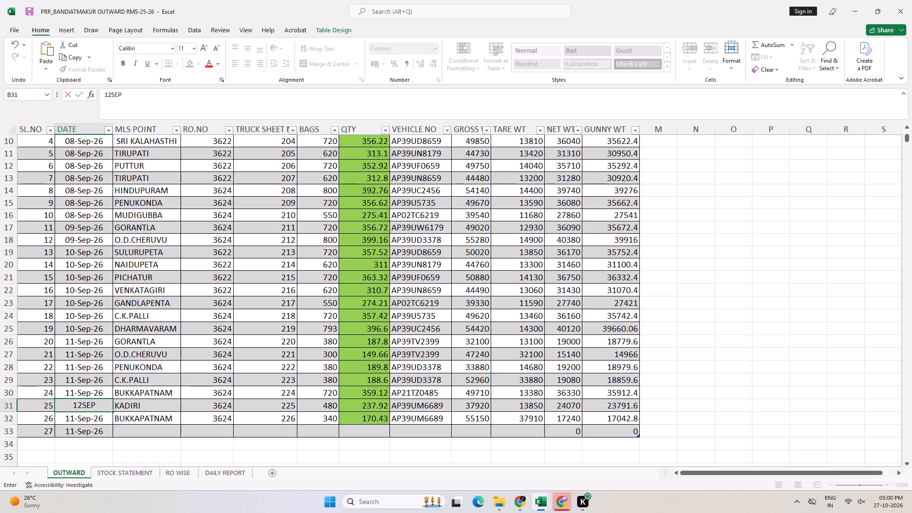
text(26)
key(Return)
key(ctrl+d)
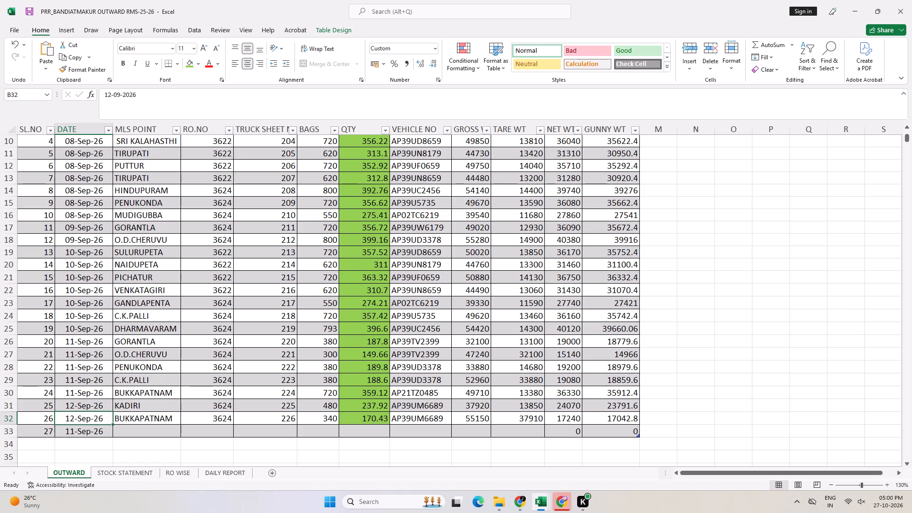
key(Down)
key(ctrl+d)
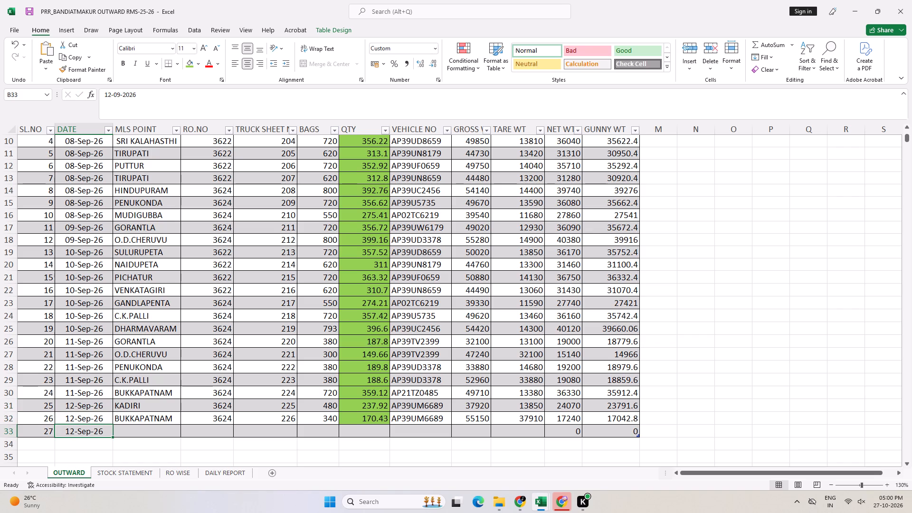
Enter MLS point CHANDRAGIRI and RO number 3622 in OUTWARD row 33.
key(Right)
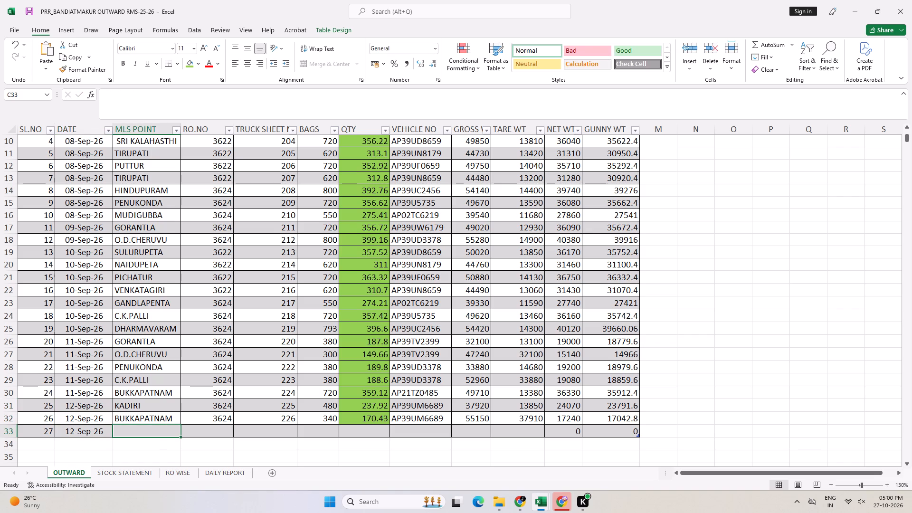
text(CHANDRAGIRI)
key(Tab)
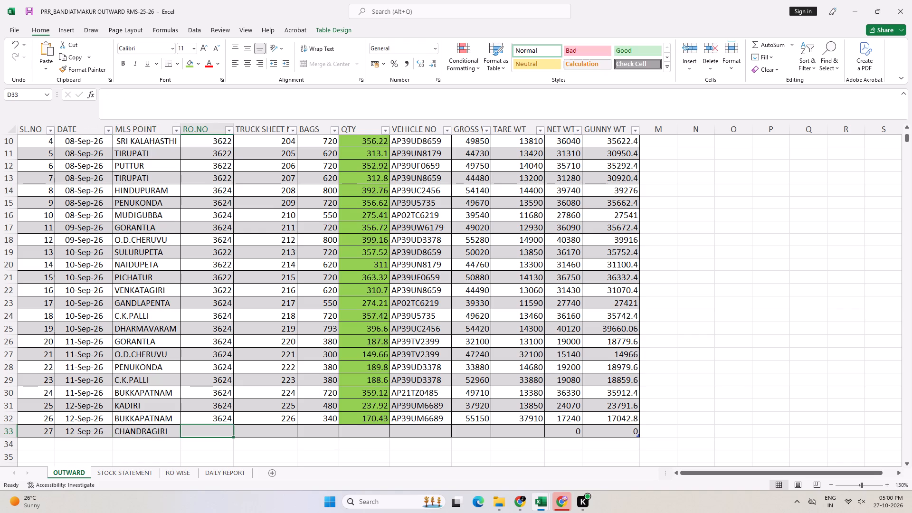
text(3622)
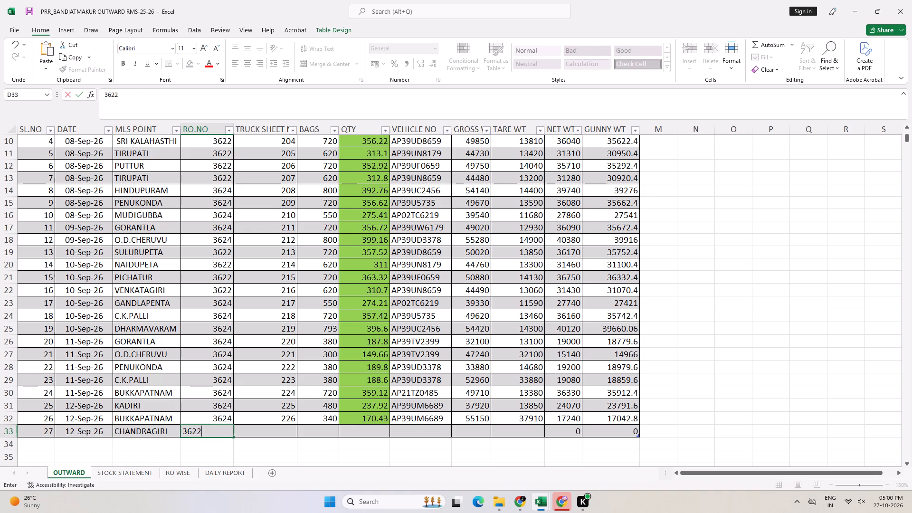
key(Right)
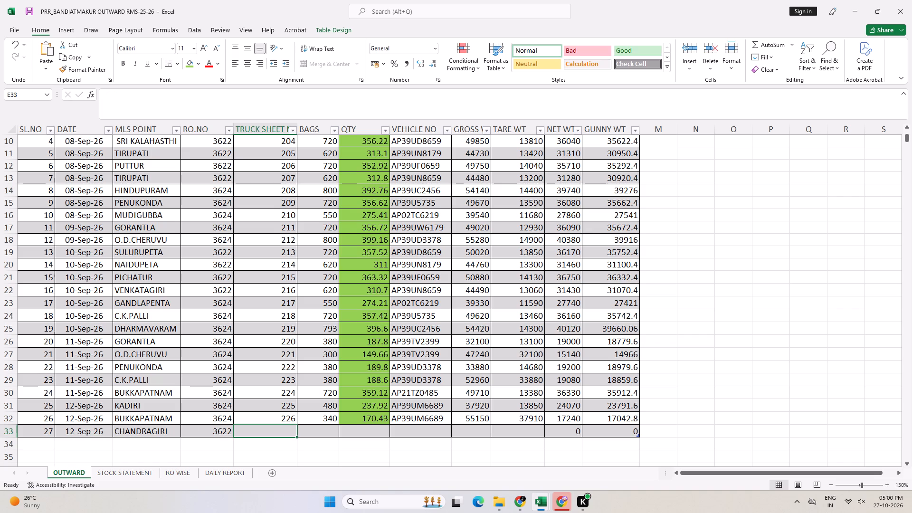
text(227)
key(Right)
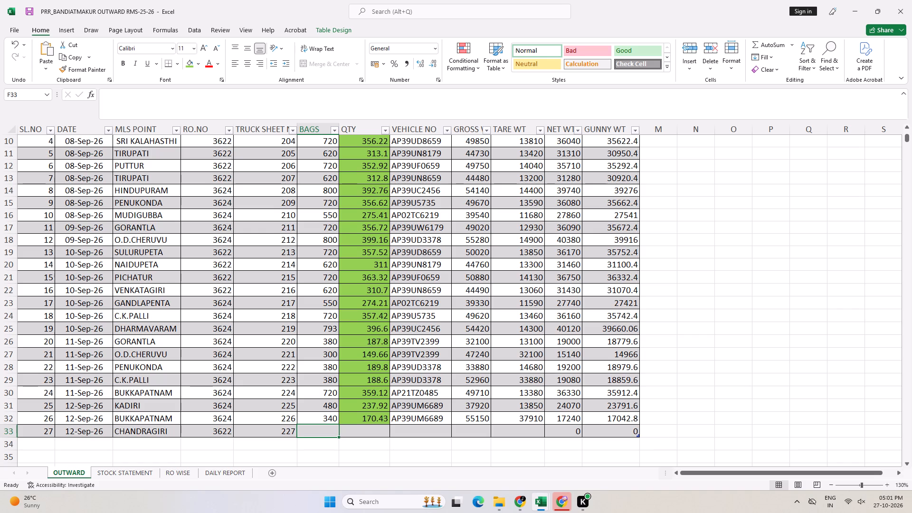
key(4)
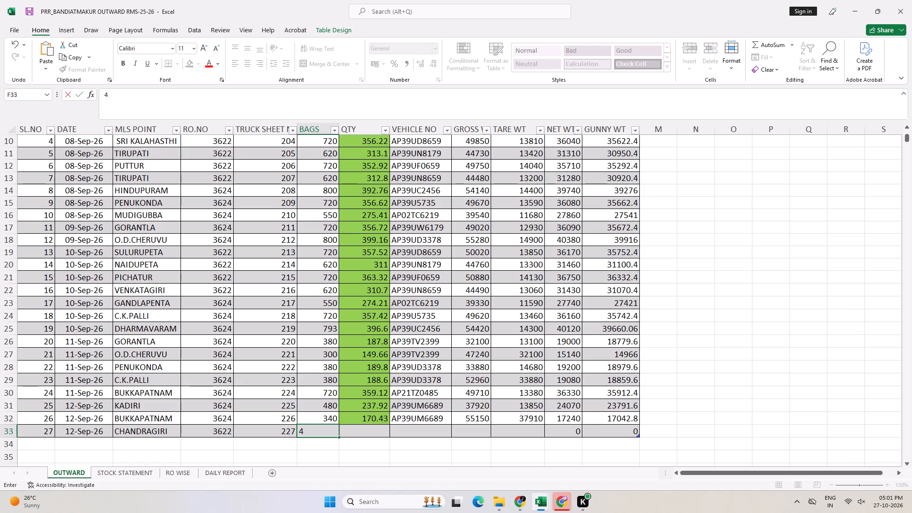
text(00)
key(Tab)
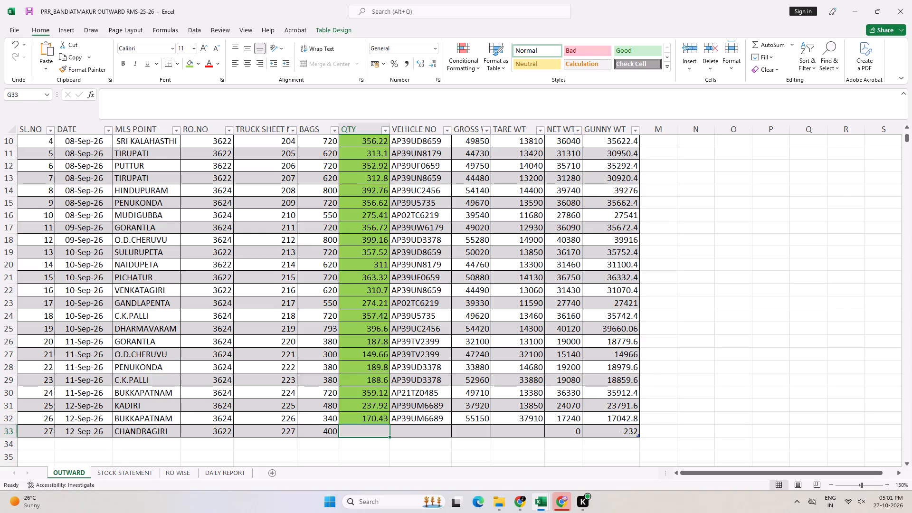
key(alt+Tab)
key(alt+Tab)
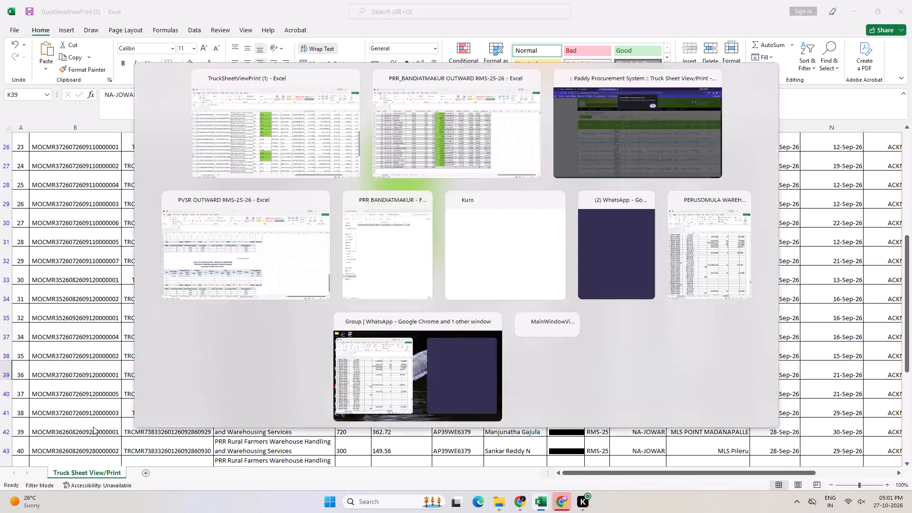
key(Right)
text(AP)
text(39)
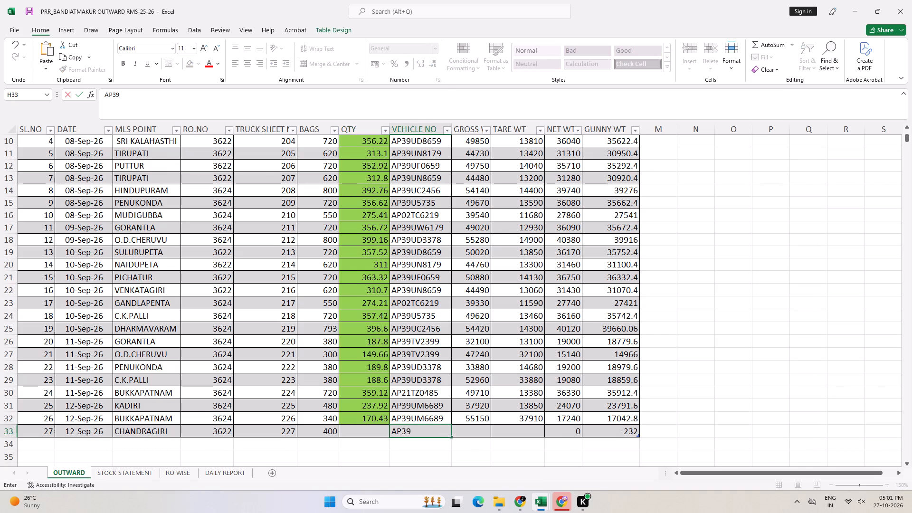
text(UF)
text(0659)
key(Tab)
Consult the truck sheet export, then enter gross weight 34240, tare weight 14150 and quantity 198.58 in OUTWARD row 33.
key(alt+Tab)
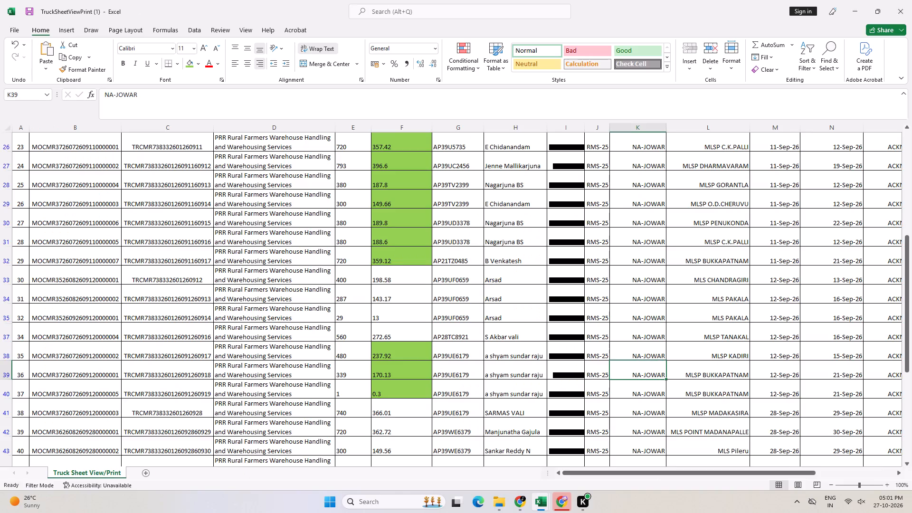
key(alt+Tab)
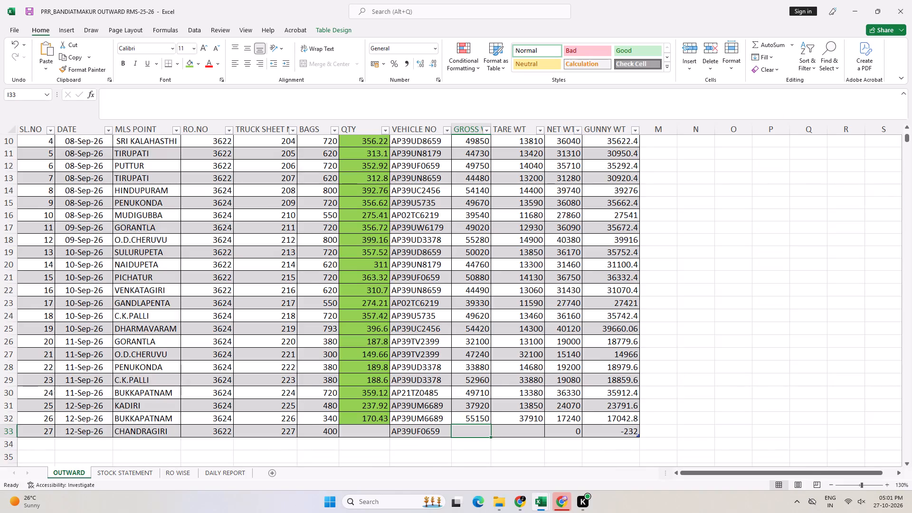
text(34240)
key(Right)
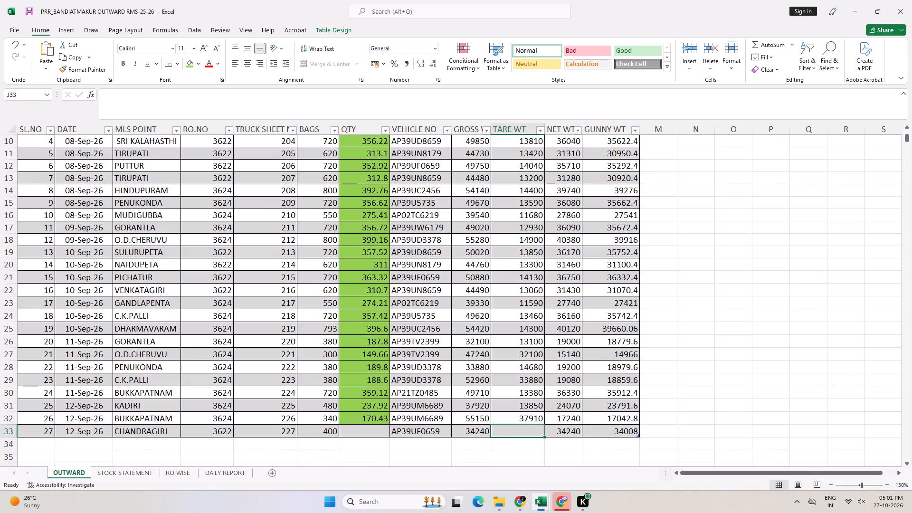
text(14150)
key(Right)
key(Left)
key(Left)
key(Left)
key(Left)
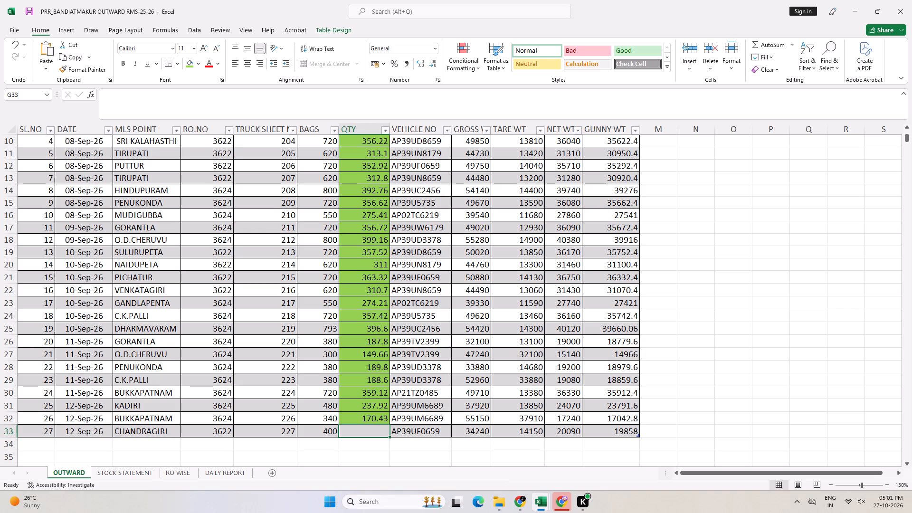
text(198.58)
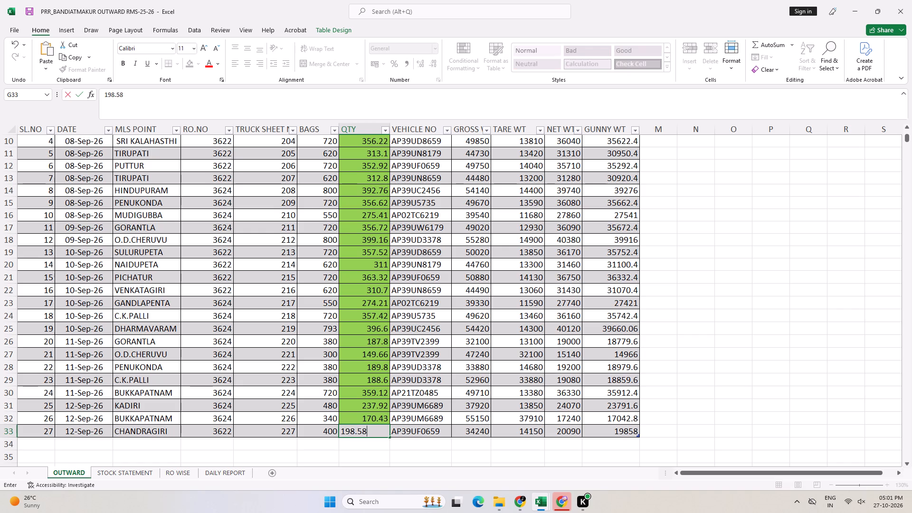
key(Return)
Start OUTWARD row 34 with serial number 28, the date 12-Sep-26 copied from above, MLS point PAKALA and RO number 3622.
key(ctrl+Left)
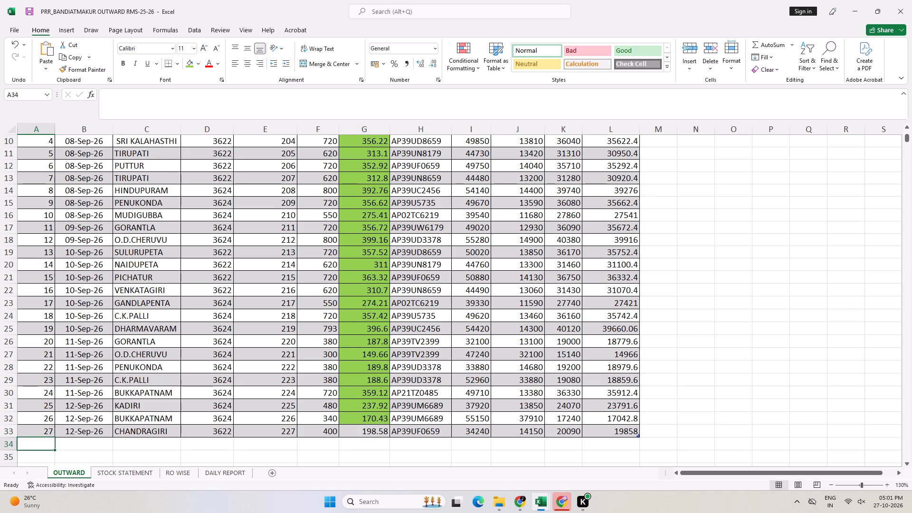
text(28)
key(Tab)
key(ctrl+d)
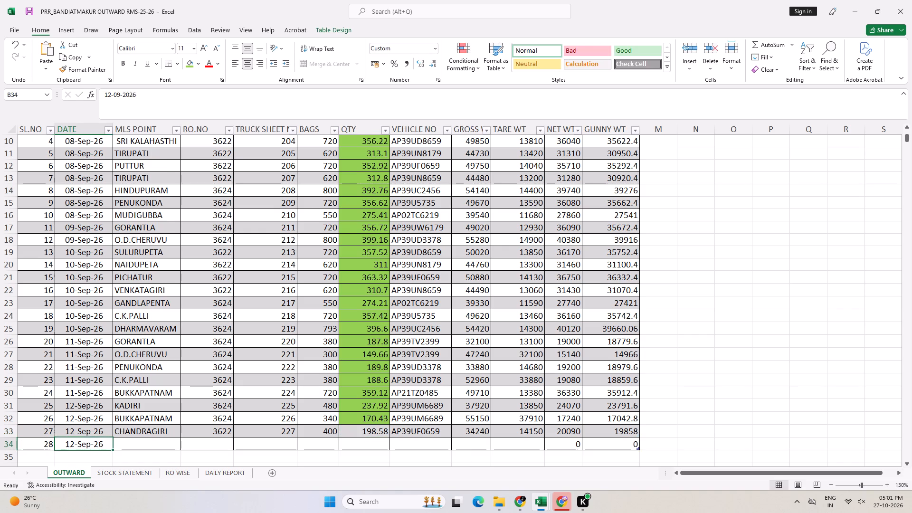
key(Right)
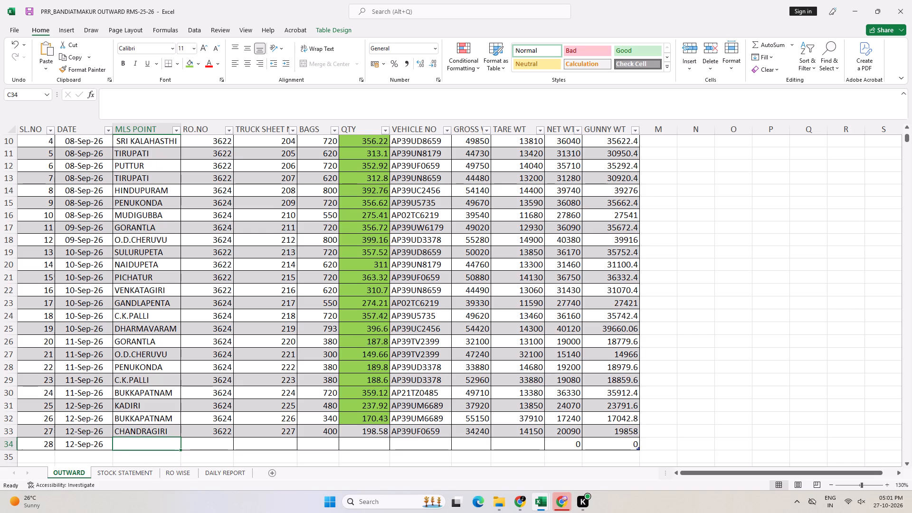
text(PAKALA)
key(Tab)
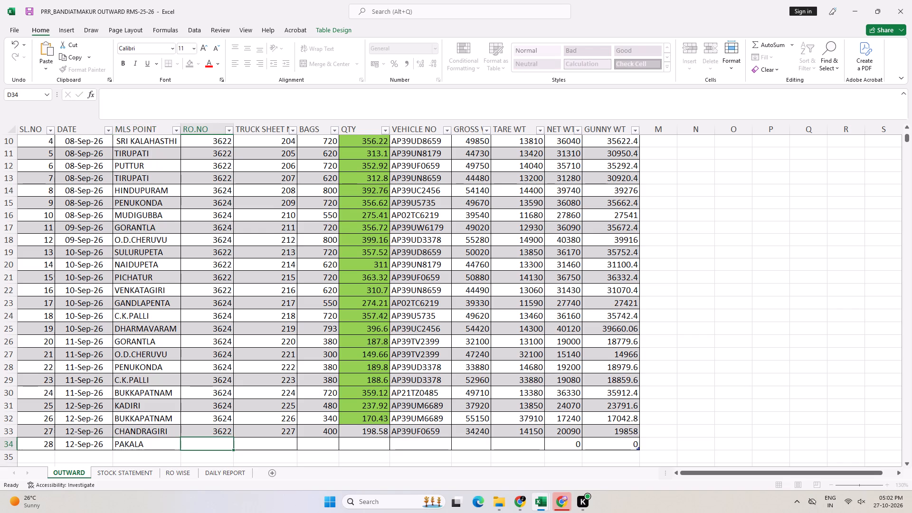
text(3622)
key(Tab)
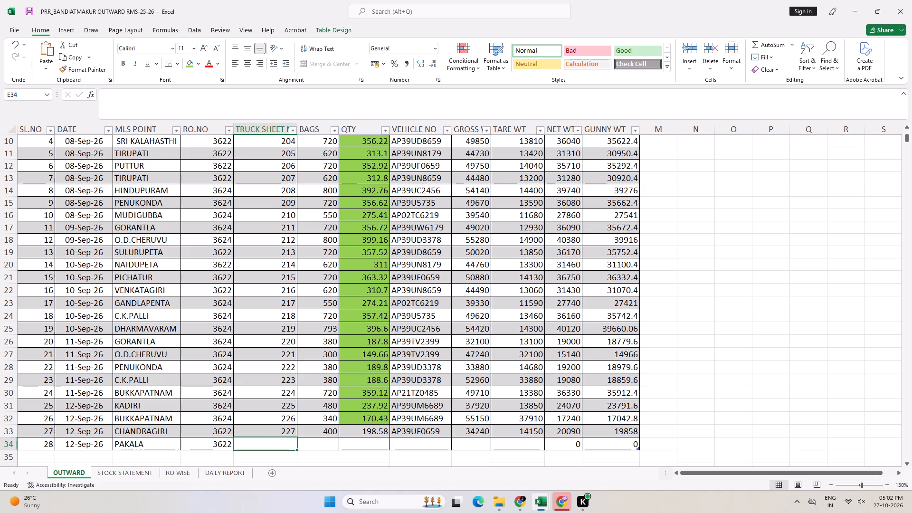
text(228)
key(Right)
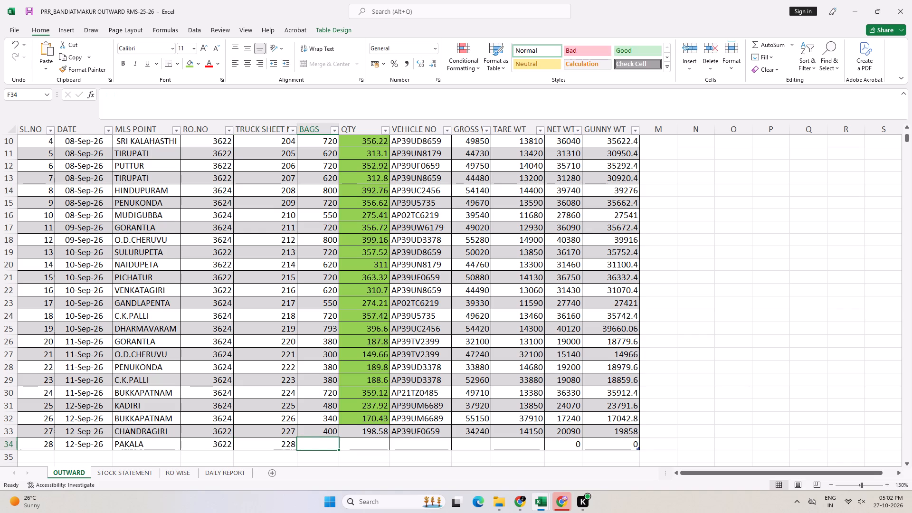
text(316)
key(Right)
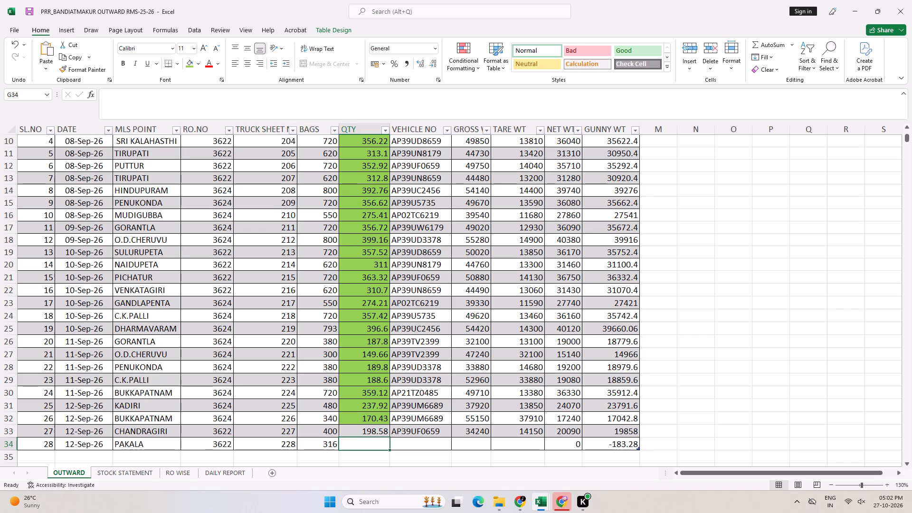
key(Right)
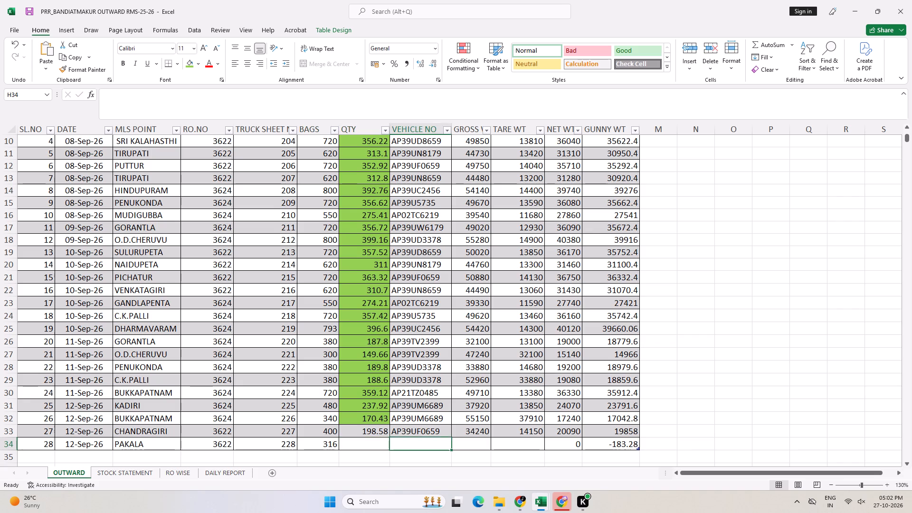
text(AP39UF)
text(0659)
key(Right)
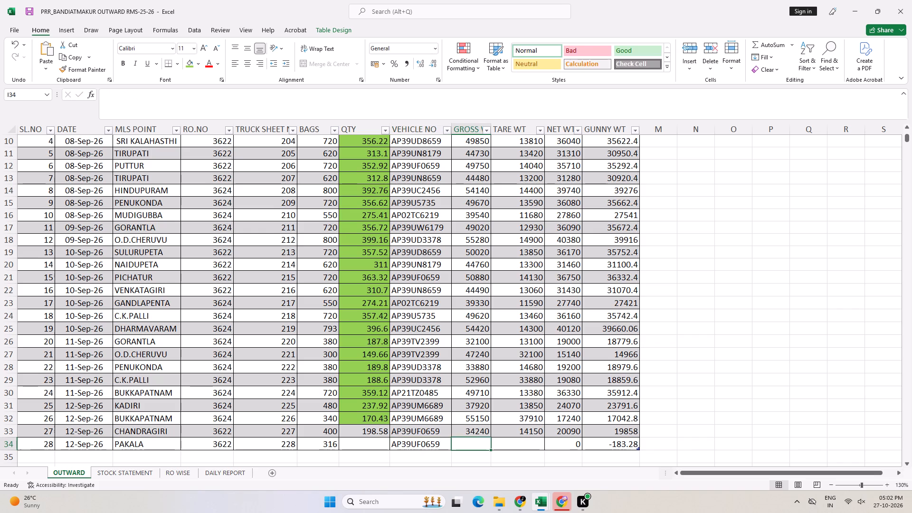
Enter gross weight 50040, tare weight 34240 and quantity 156.17 in OUTWARD row 34.
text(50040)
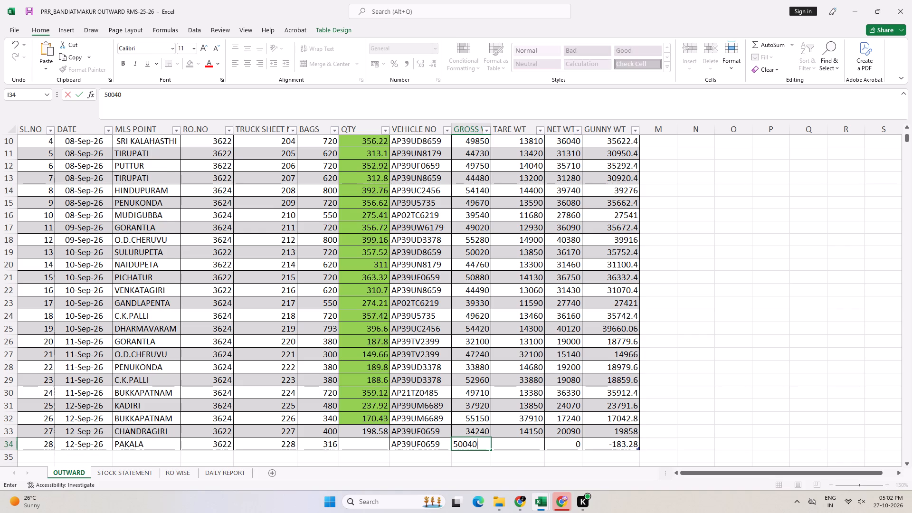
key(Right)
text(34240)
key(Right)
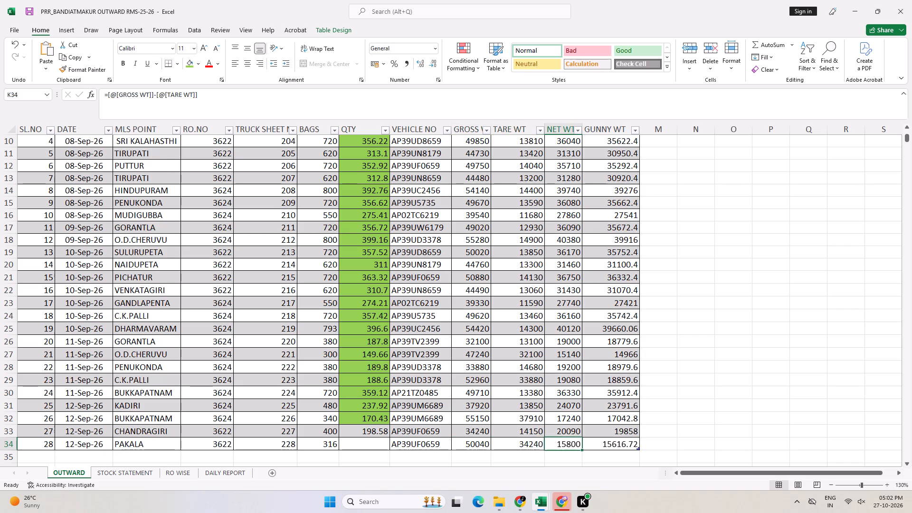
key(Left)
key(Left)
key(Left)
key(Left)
text(156.)
text(17)
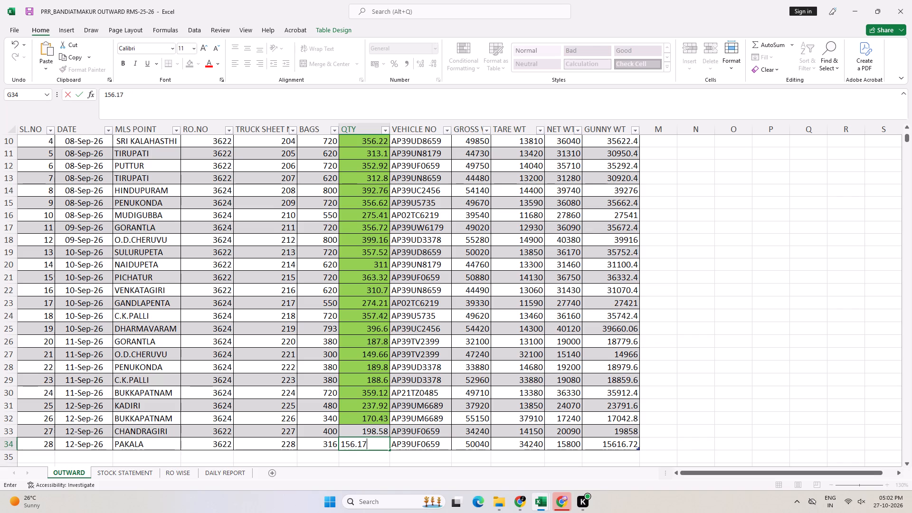
key(Right)
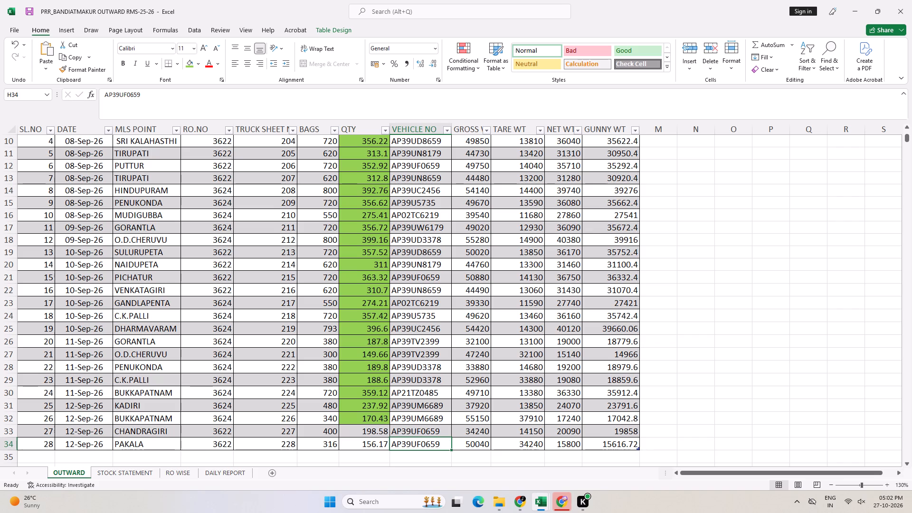
key(Left)
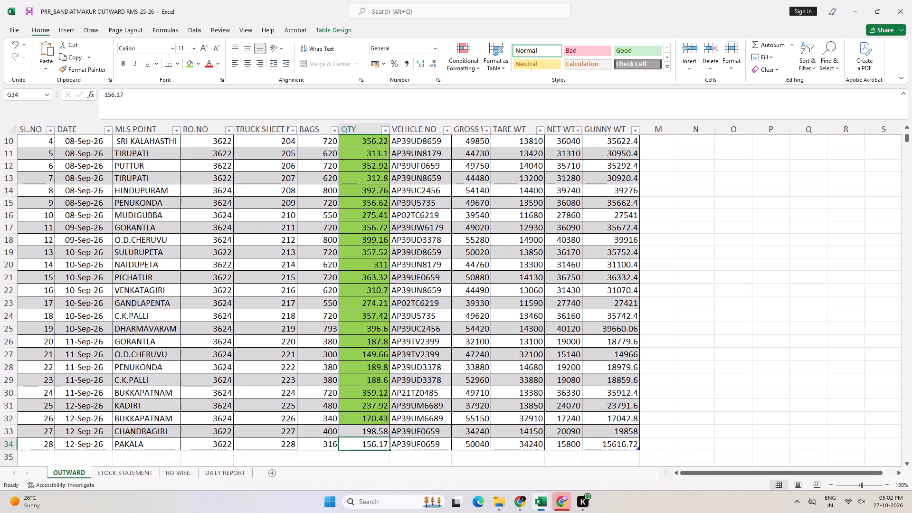
Fill the CHANDRAGIRI quantity 198.58 green in both the truck sheet export and OUTWARD row 33.
click(365, 436)
click(361, 429)
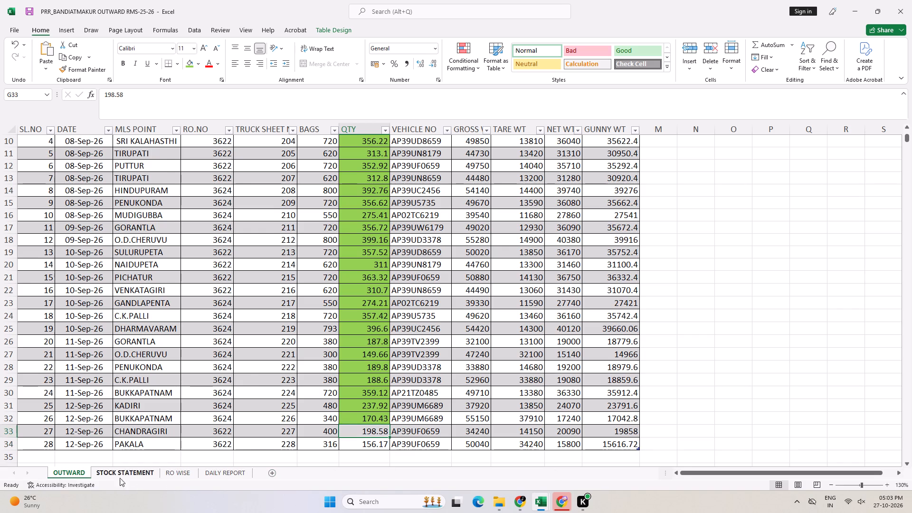
key(alt+Tab)
click(399, 279)
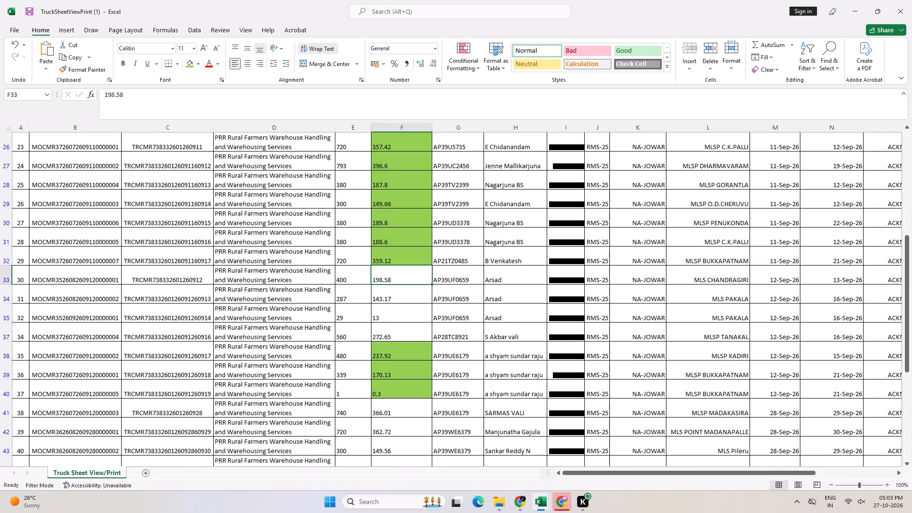
click(189, 58)
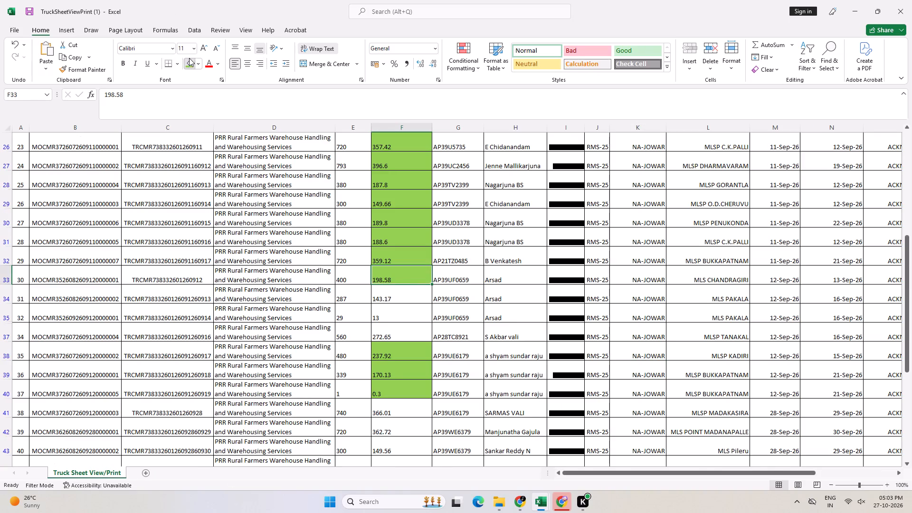
key(alt+Tab)
click(193, 62)
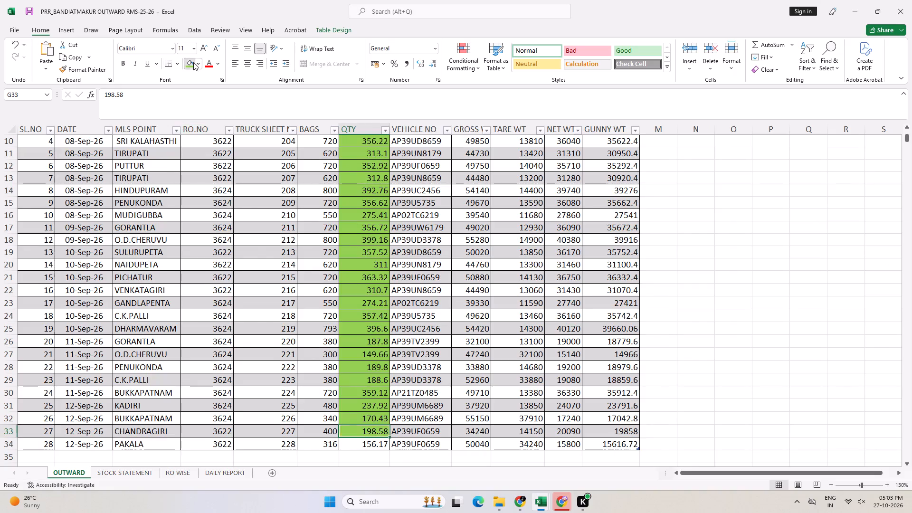
Fill the PAKALA quantities green: 156.17 in OUTWARD row 34 and the matching 143.17 and 13 in the truck sheet export.
key(alt+Tab)
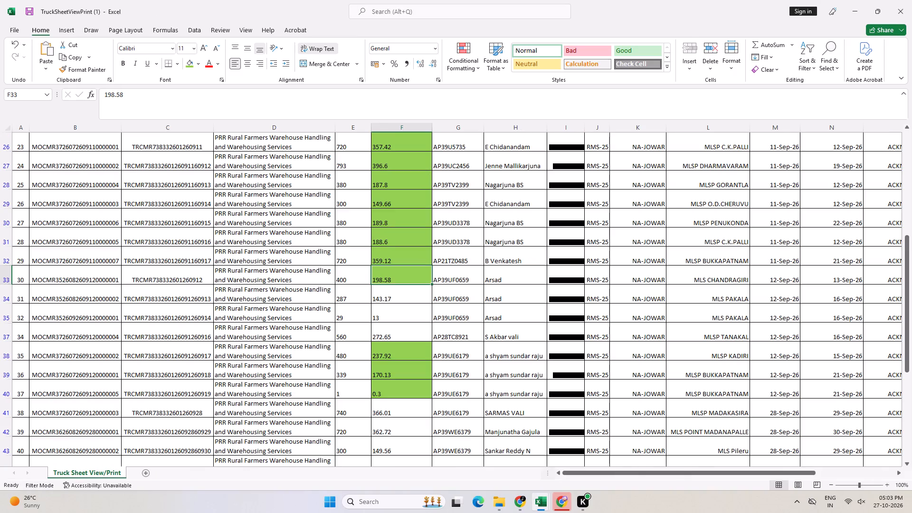
drag(407, 294, 403, 309)
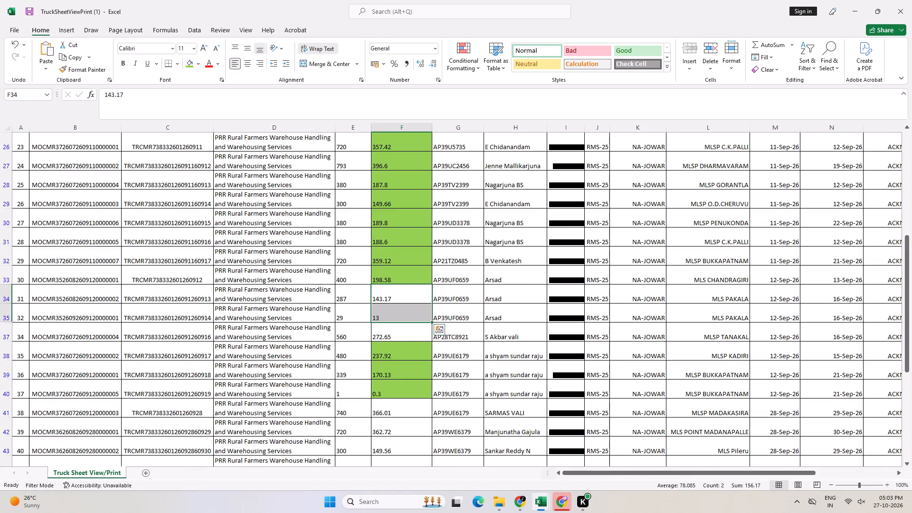
key(alt+Tab)
click(194, 66)
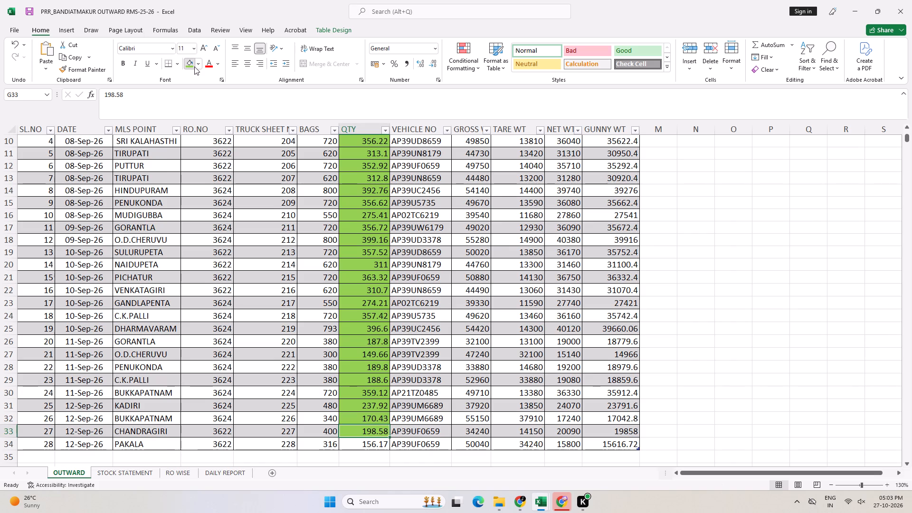
click(364, 438)
click(361, 444)
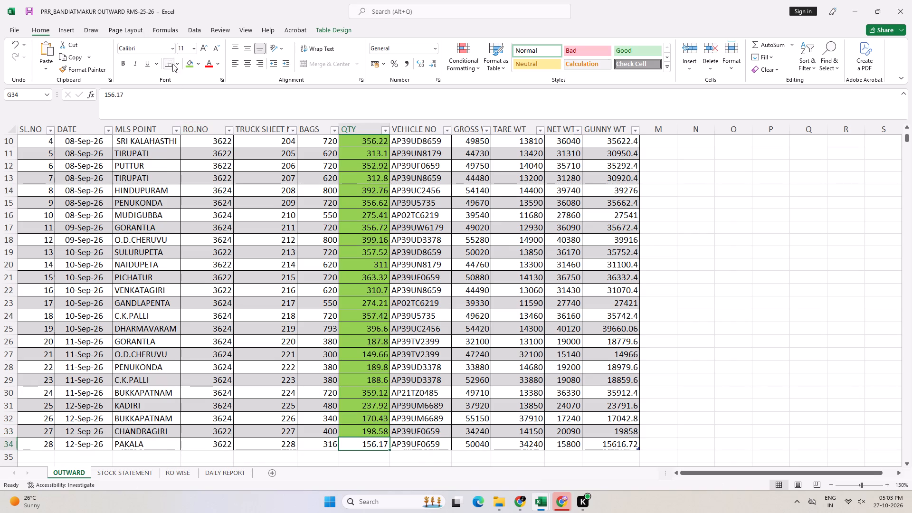
click(191, 66)
key(alt+Tab)
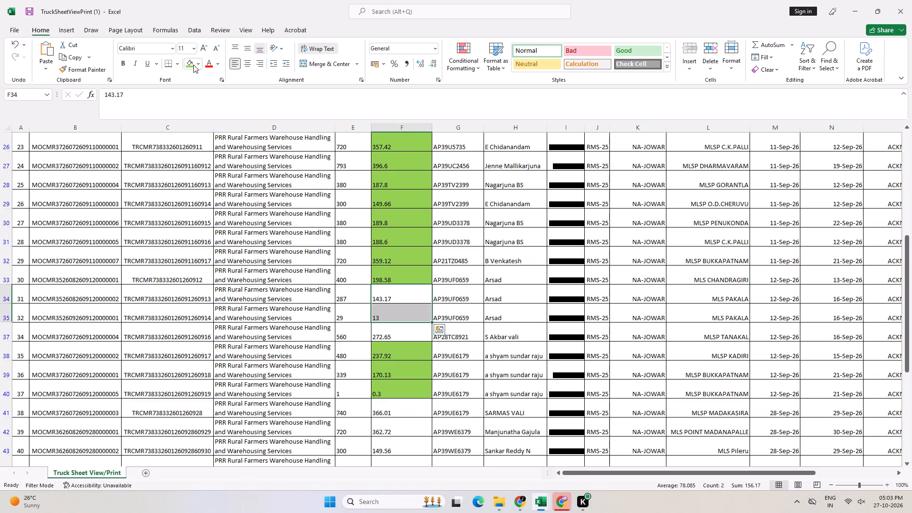
click(190, 65)
Start a new dispatch row in OUTWARD row 35 with serial number 29.
click(404, 337)
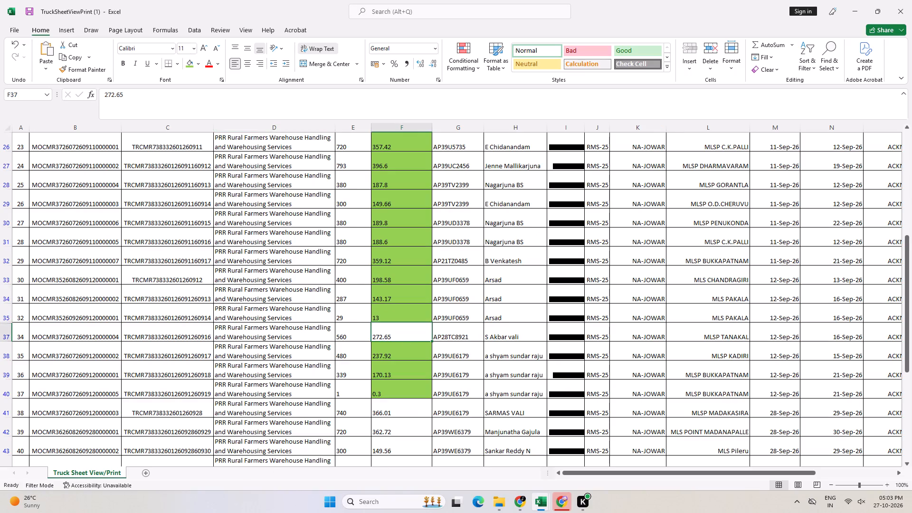
key(alt+Tab)
click(190, 460)
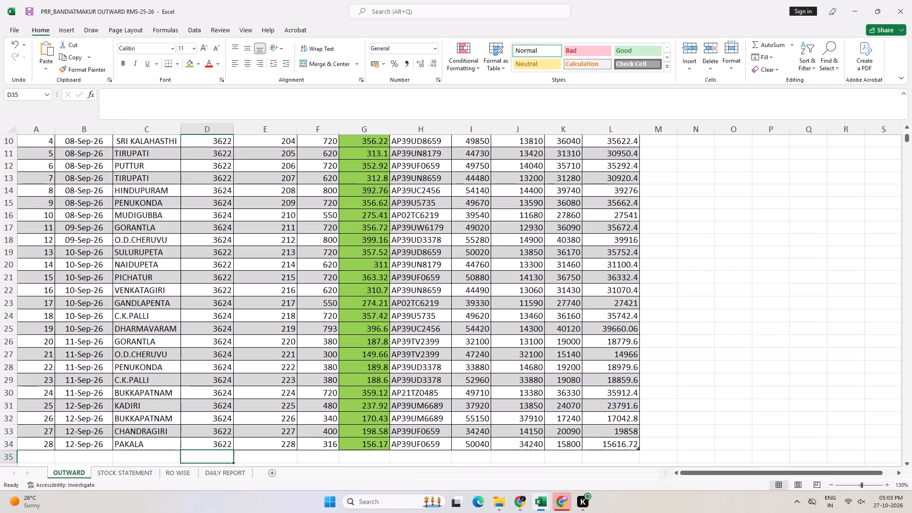
key(Down)
key(Down)
key(Down)
key(Up)
key(Up)
key(Up)
key(ctrl+Left)
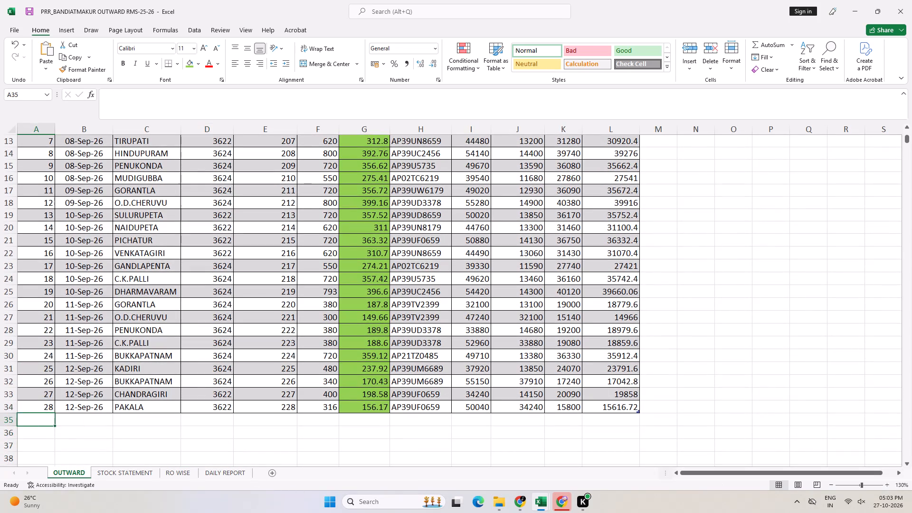
text(29)
key(Tab)
Enter truck sheet number 229 and date 12-Sep-26 in OUTWARD row 35, checking the truck sheet export first.
key(alt+Tab)
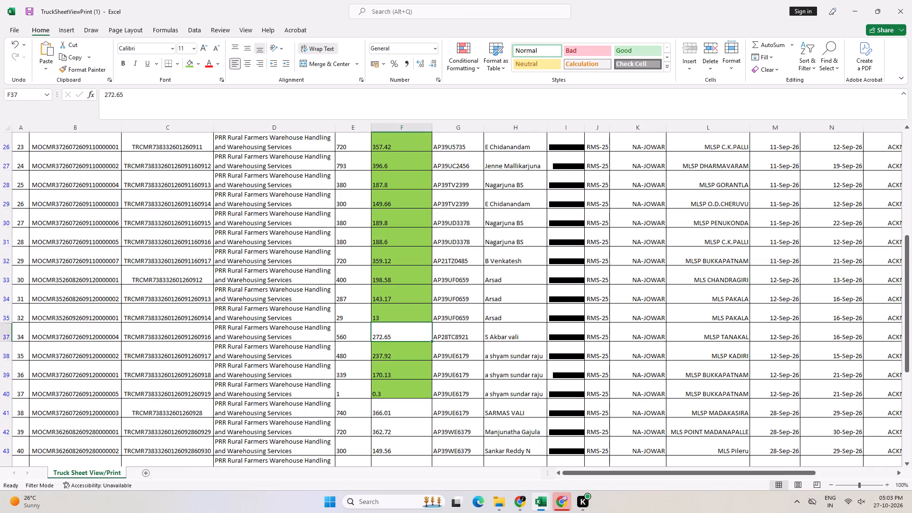
key(alt+Tab)
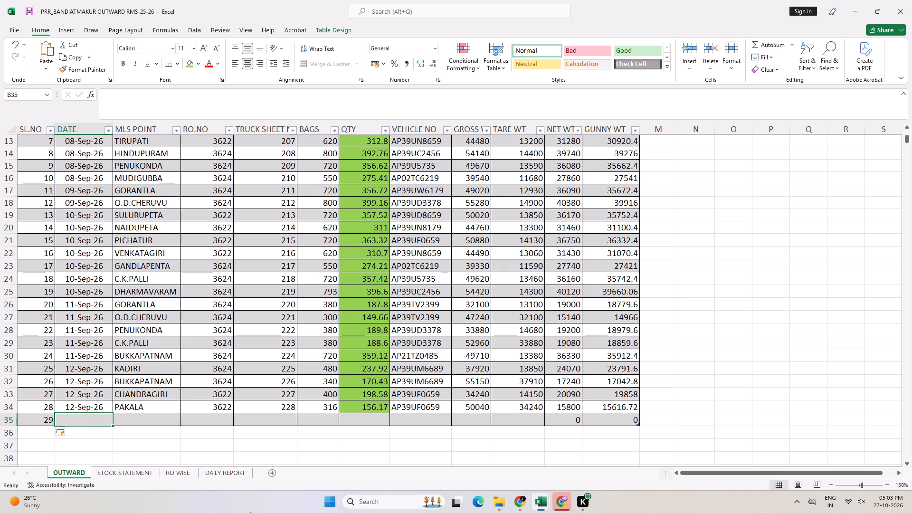
click(279, 423)
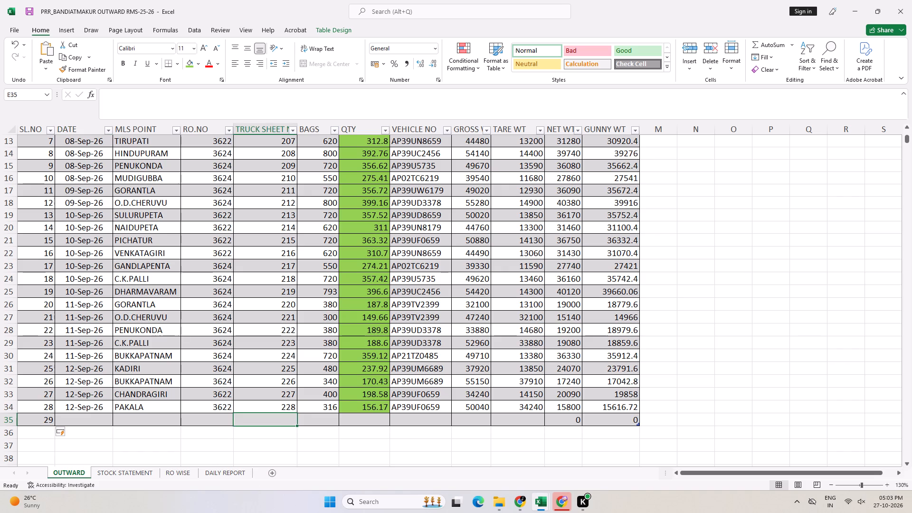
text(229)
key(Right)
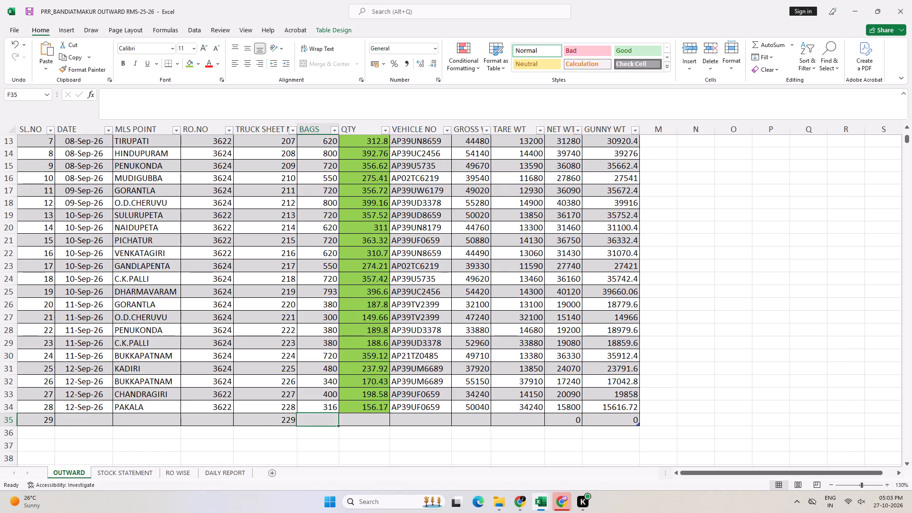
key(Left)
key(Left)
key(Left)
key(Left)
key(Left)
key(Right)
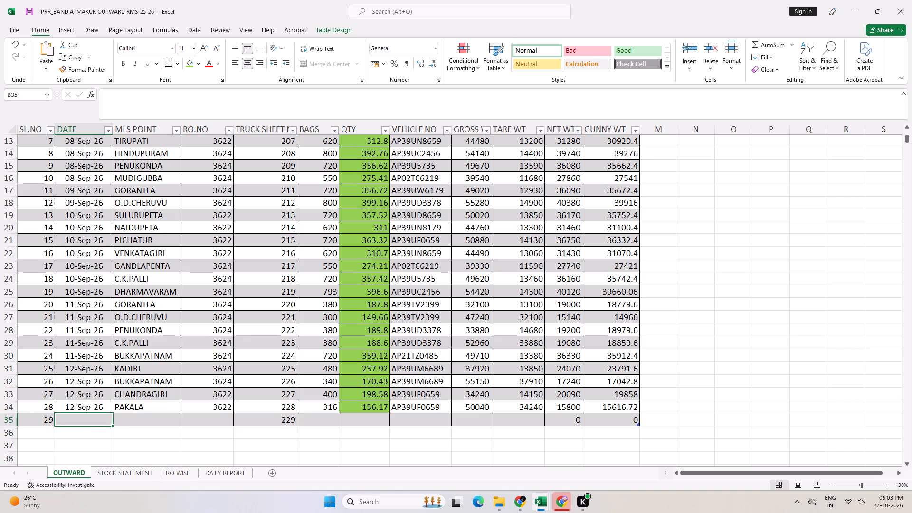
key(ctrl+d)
Start OUTWARD row 36 with serial number 30, date 12-Sep-26, RO number 3624 and truck sheet number 230.
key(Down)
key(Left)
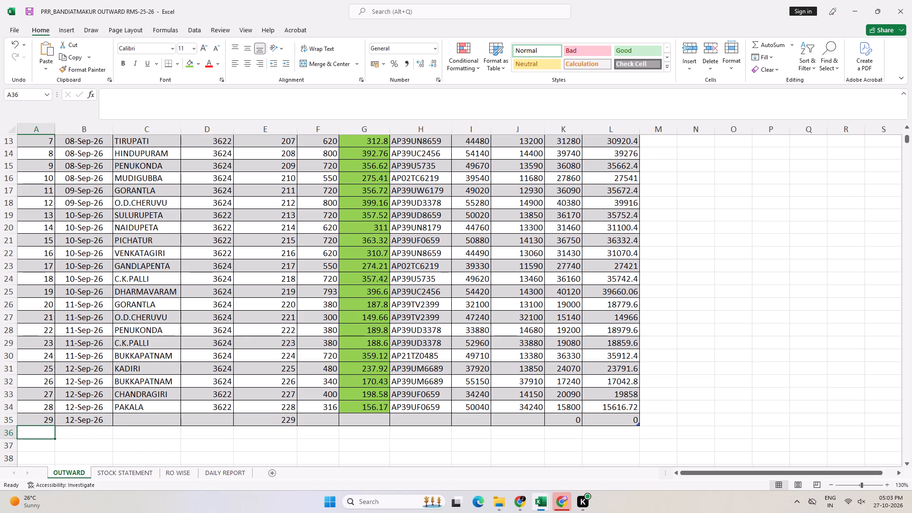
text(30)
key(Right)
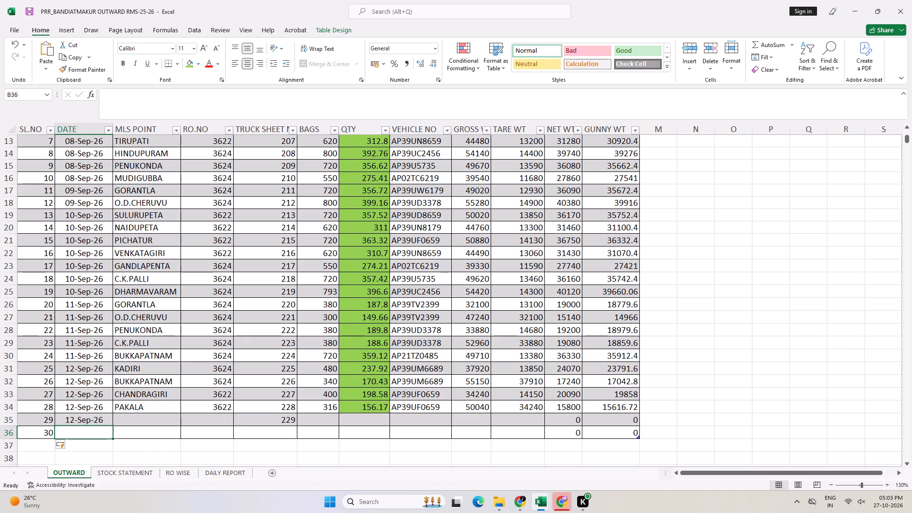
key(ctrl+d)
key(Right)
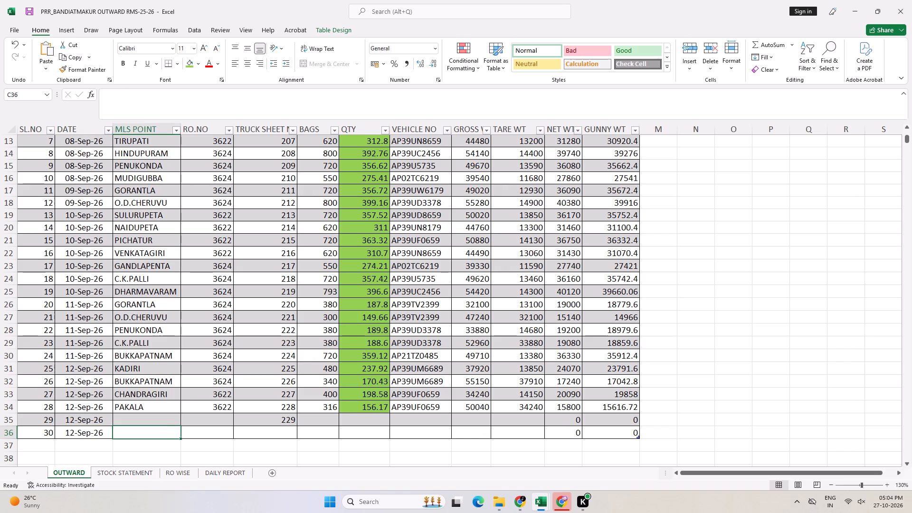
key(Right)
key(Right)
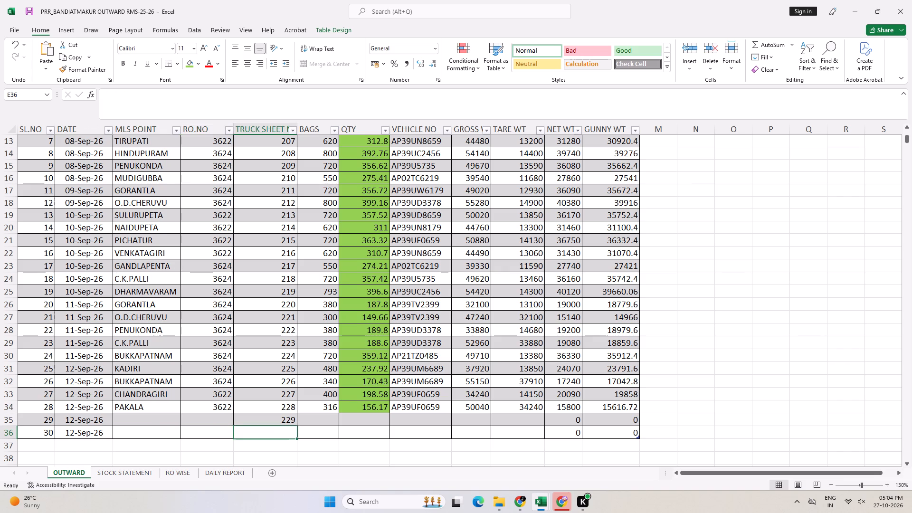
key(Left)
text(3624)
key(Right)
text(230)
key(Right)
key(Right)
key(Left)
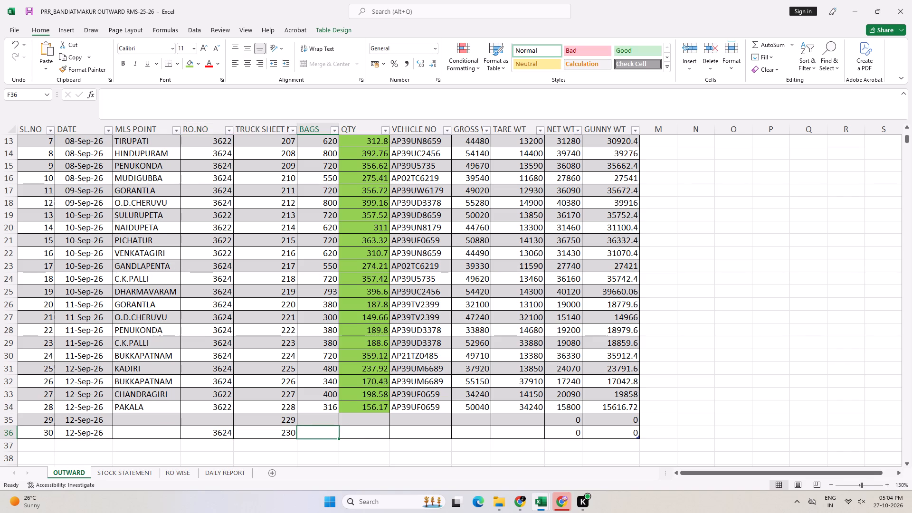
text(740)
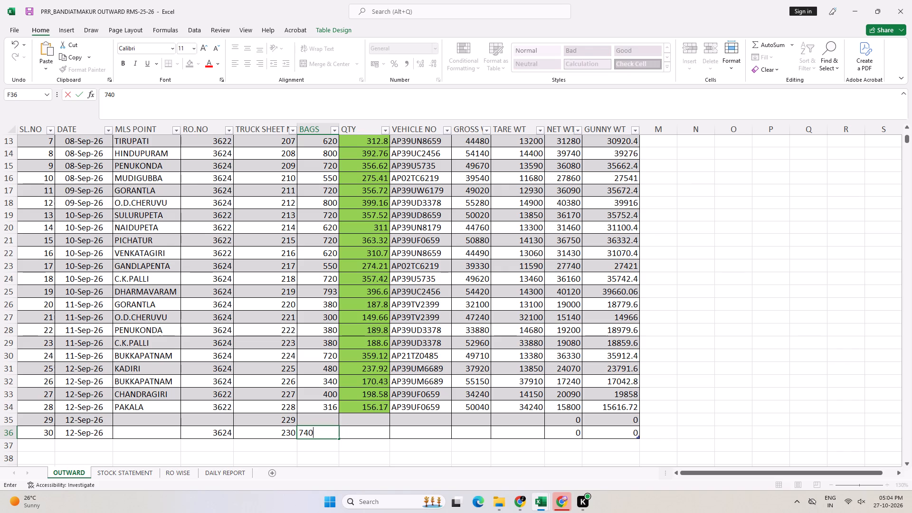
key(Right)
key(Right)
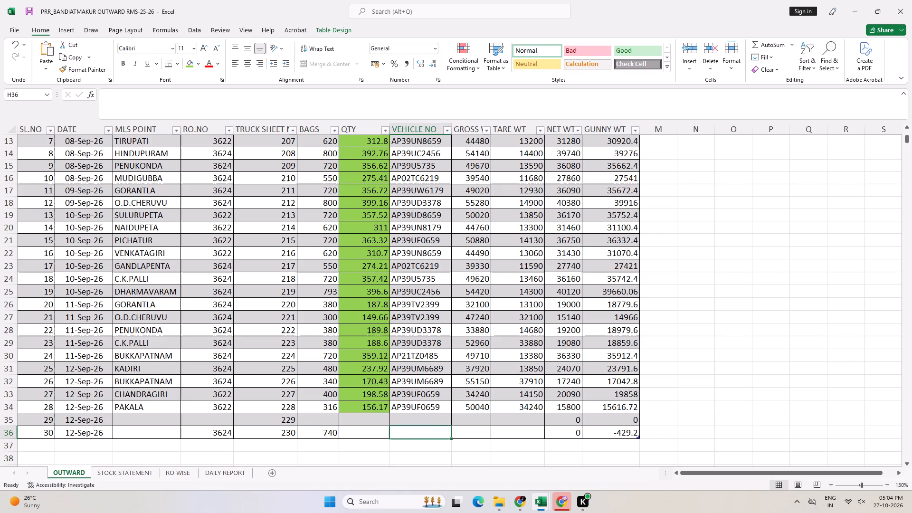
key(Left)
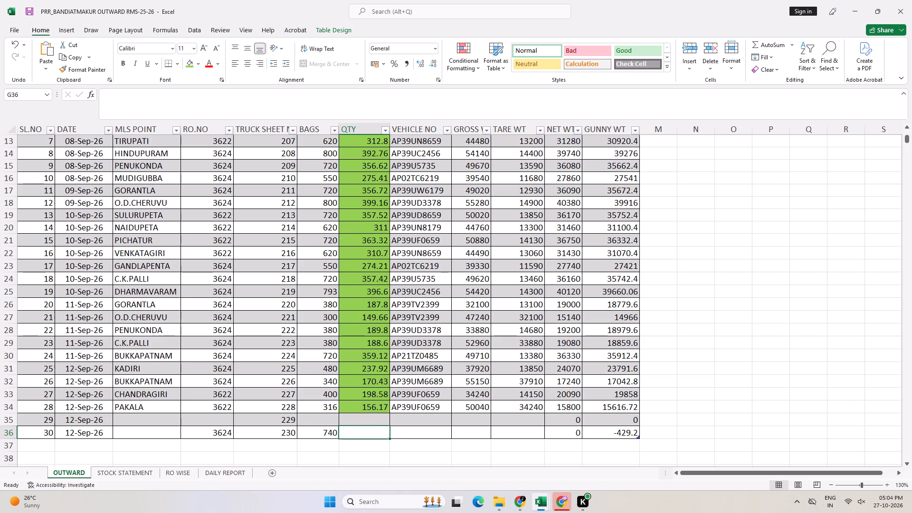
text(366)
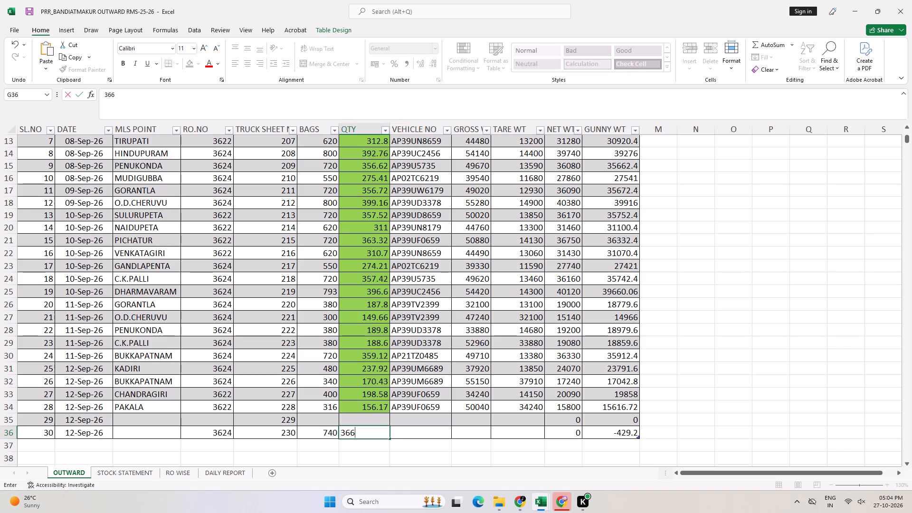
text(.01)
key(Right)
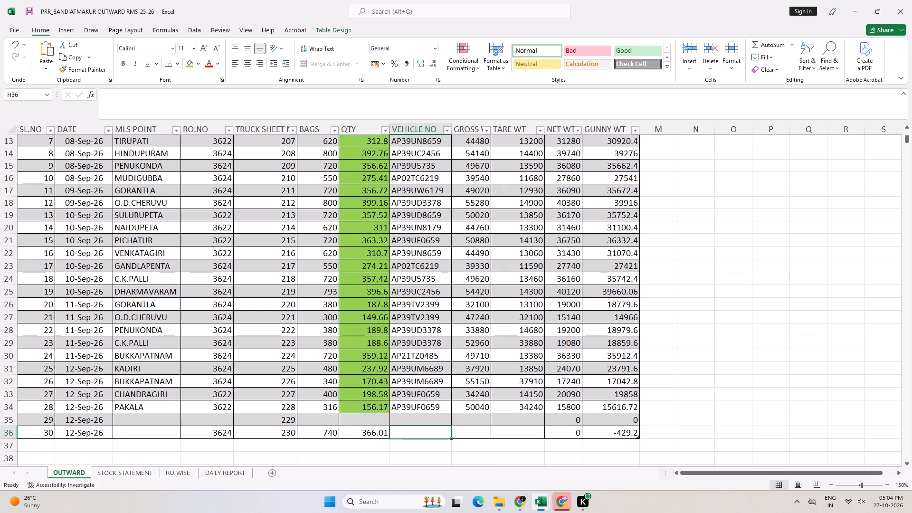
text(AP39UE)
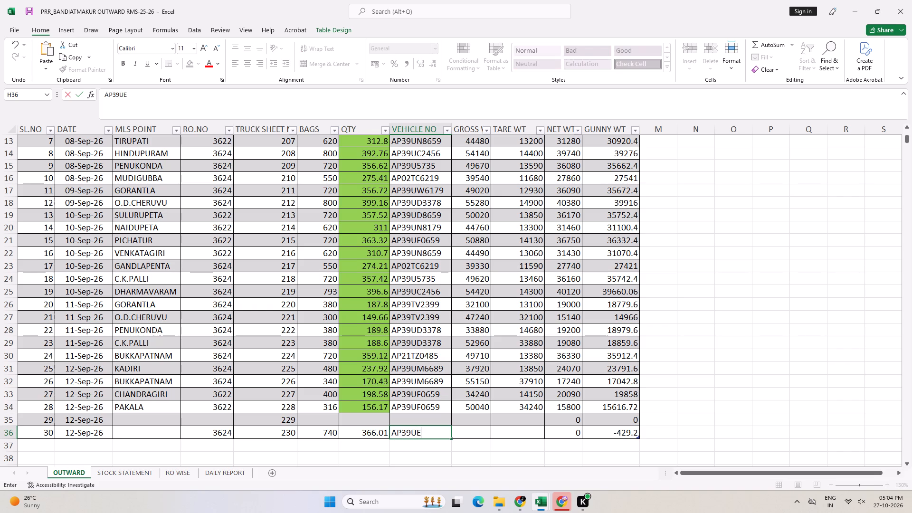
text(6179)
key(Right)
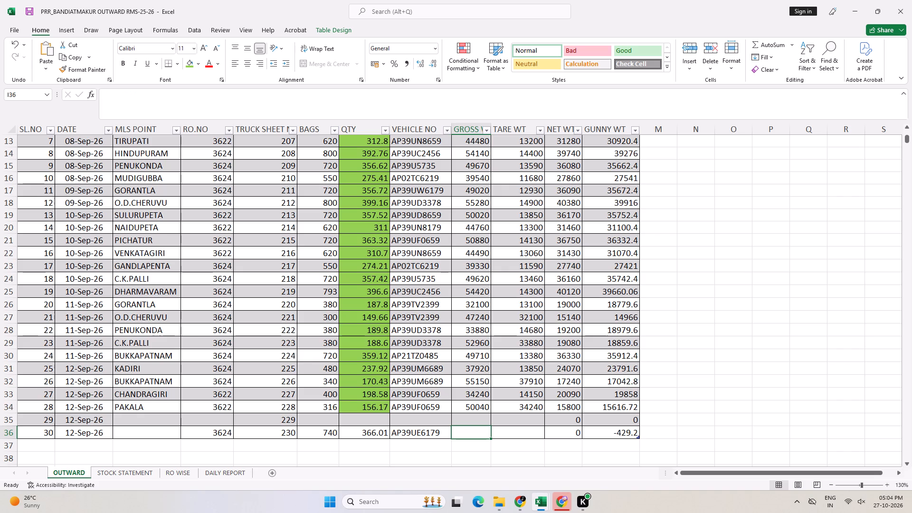
Enter gross weight 49760, tare weight 12730 and MLS point MADAKASIRA in OUTWARD row 36.
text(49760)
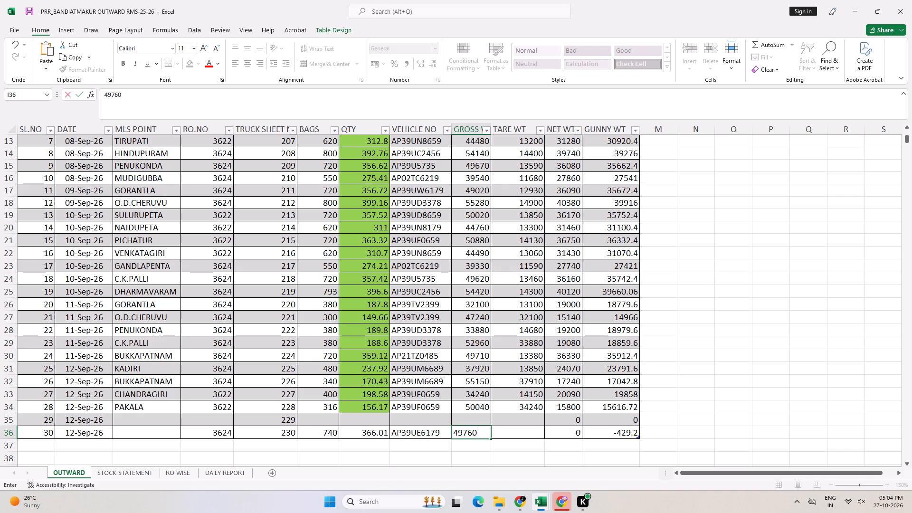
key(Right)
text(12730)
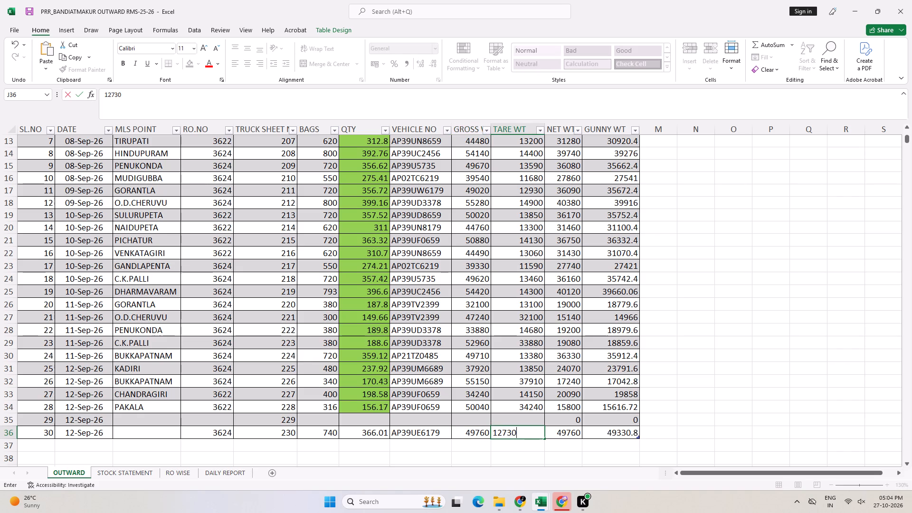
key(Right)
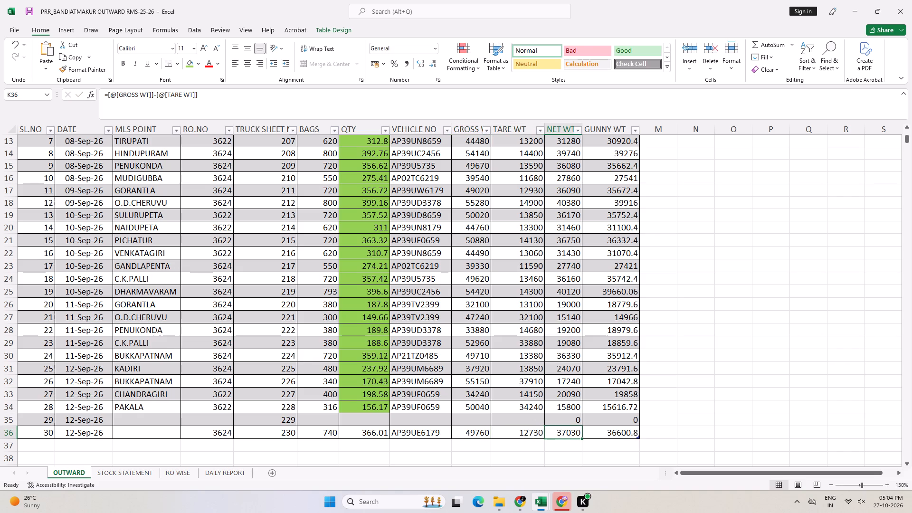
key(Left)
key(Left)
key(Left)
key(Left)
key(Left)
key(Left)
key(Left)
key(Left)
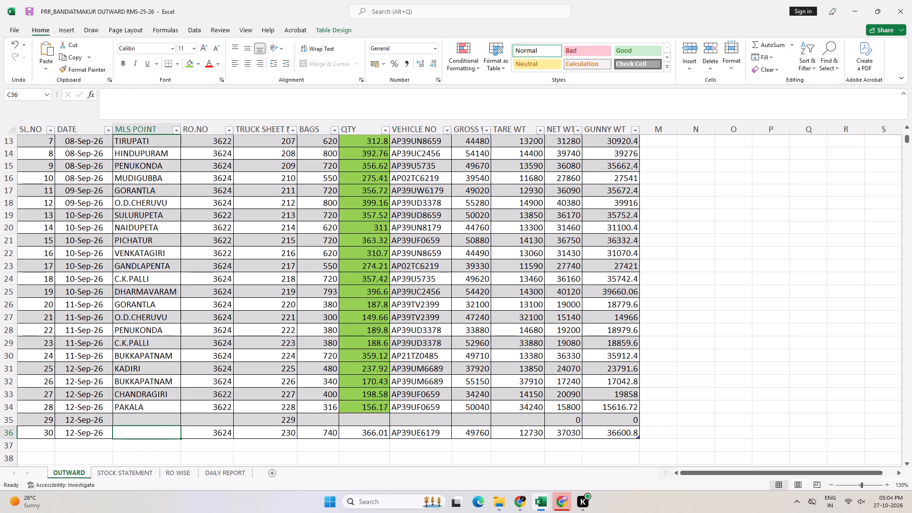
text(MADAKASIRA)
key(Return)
Start a new dispatch row in OUTWARD row 37 with serial number 31.
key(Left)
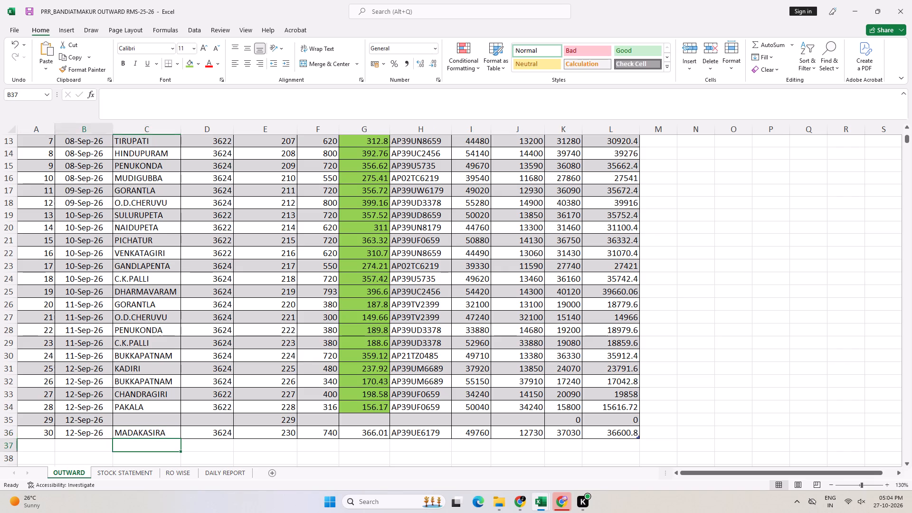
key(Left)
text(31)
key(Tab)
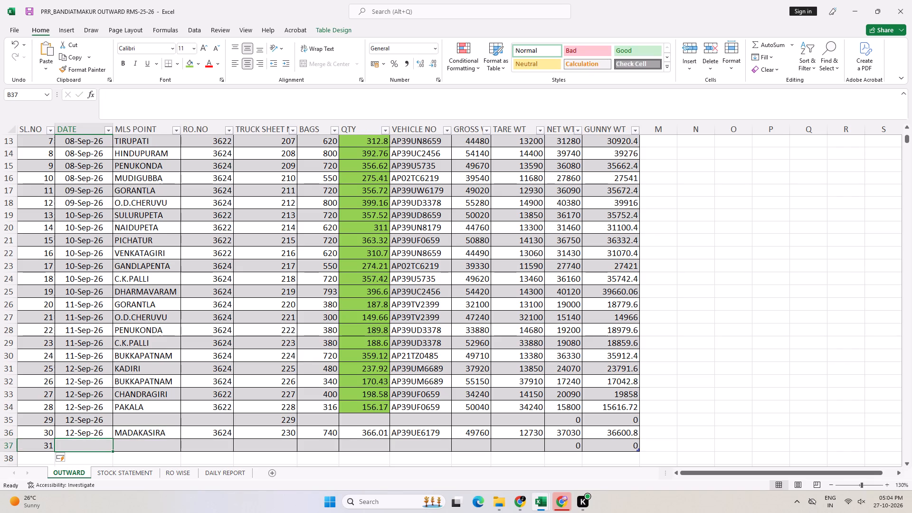
Fill the MADAKASIRA quantity 366.01 green in the truck sheet export.
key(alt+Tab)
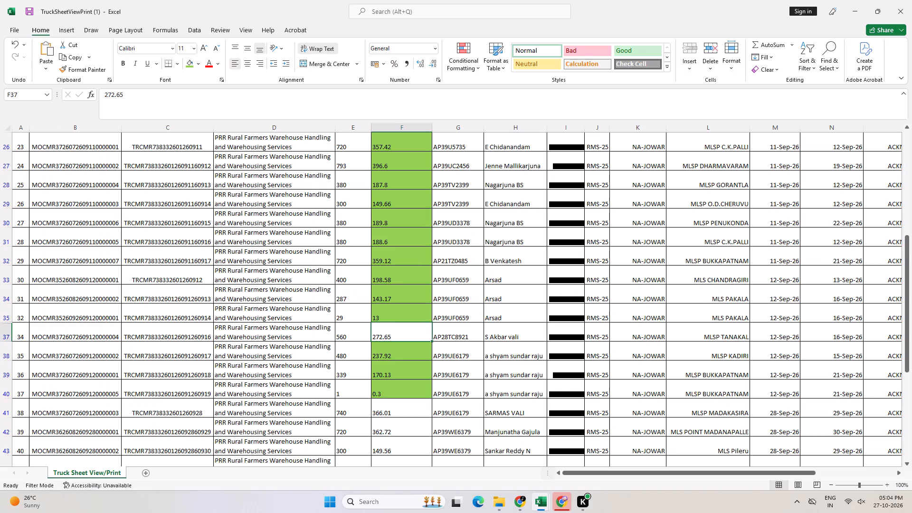
click(390, 399)
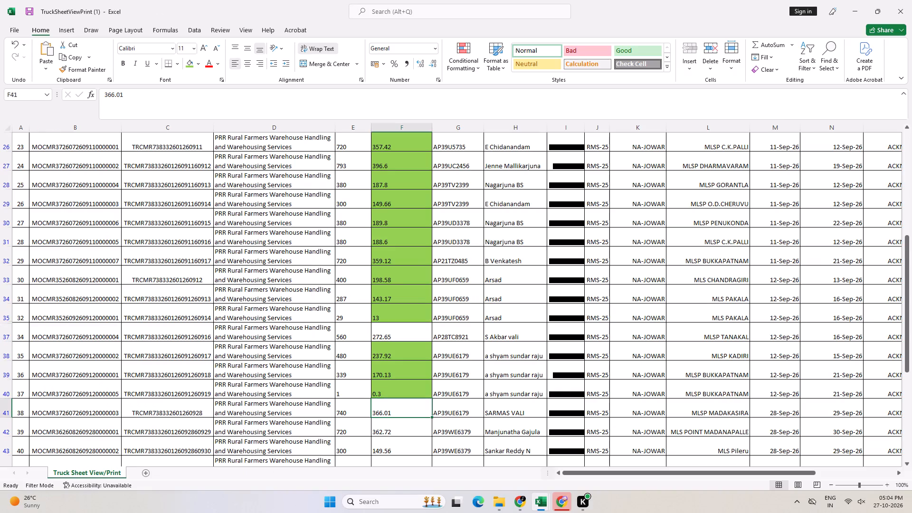
click(191, 66)
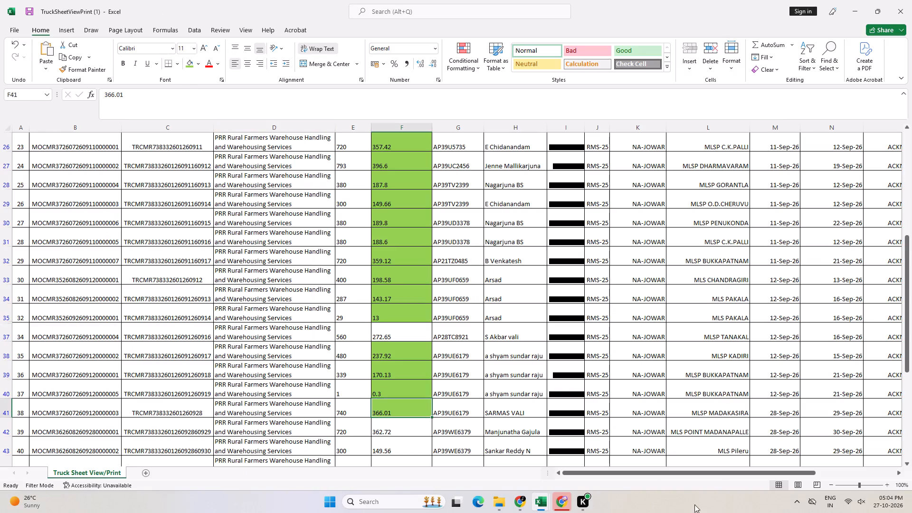
Copy the date 12-Sep-26 down into OUTWARD row 37 and check the truck sheet export for the next dispatch.
key(alt+Tab)
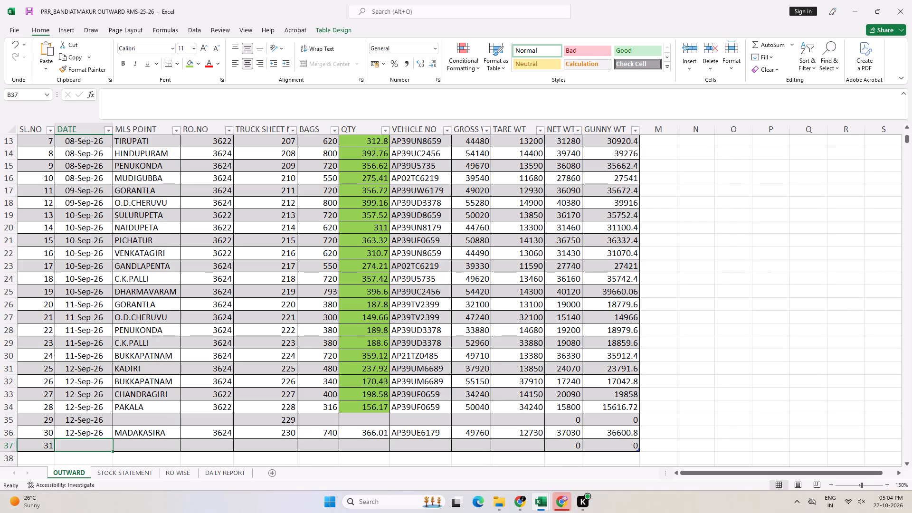
key(ctrl+d)
key(Right)
key(alt+Tab)
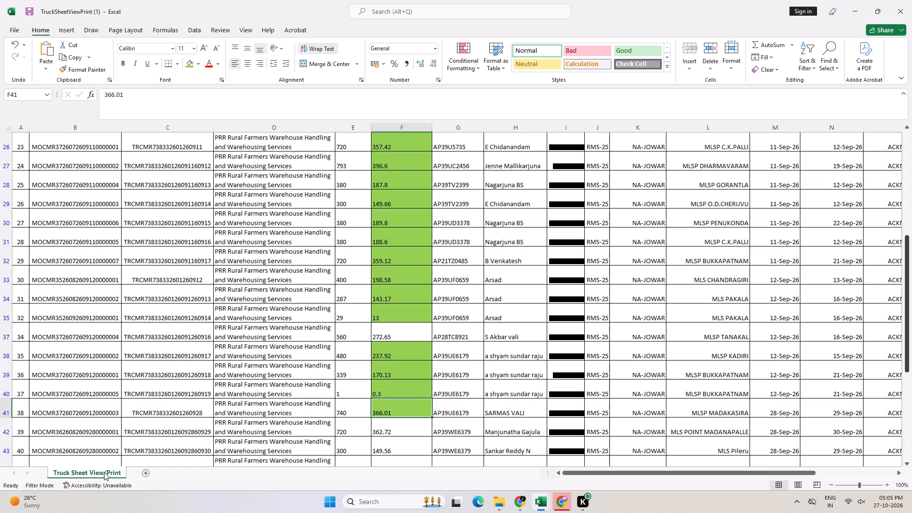
key(alt+Tab)
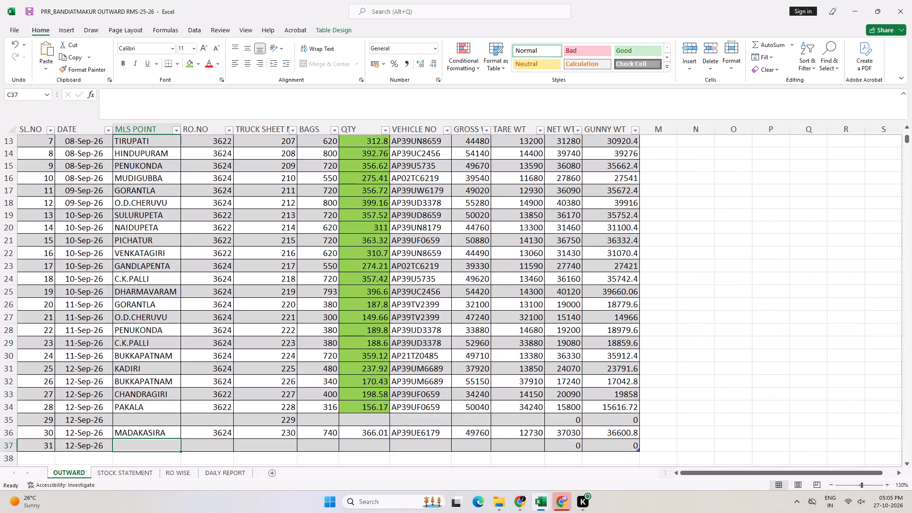
Fill the MADAKASIRA quantity 366.01 in OUTWARD row 36 green.
click(368, 434)
click(190, 62)
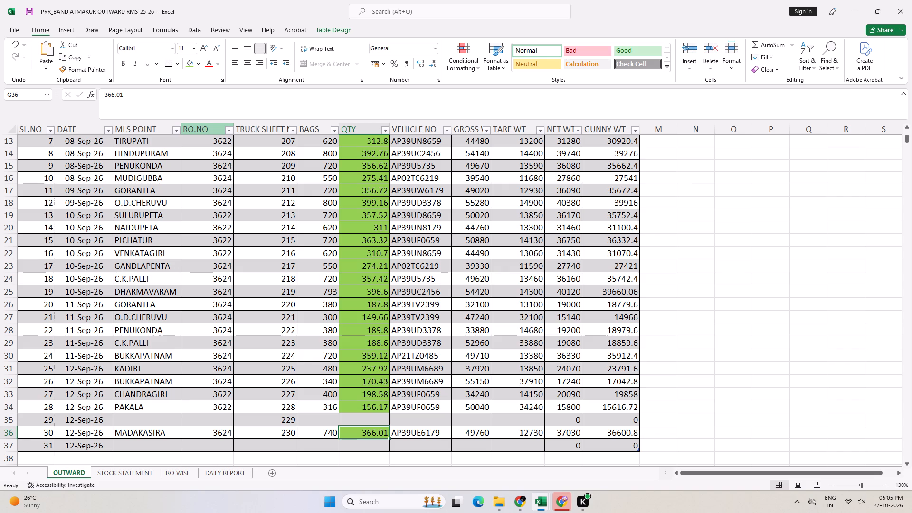
Enter quantity 272.65 and MLS point TANAKAL in OUTWARD row 35.
click(372, 421)
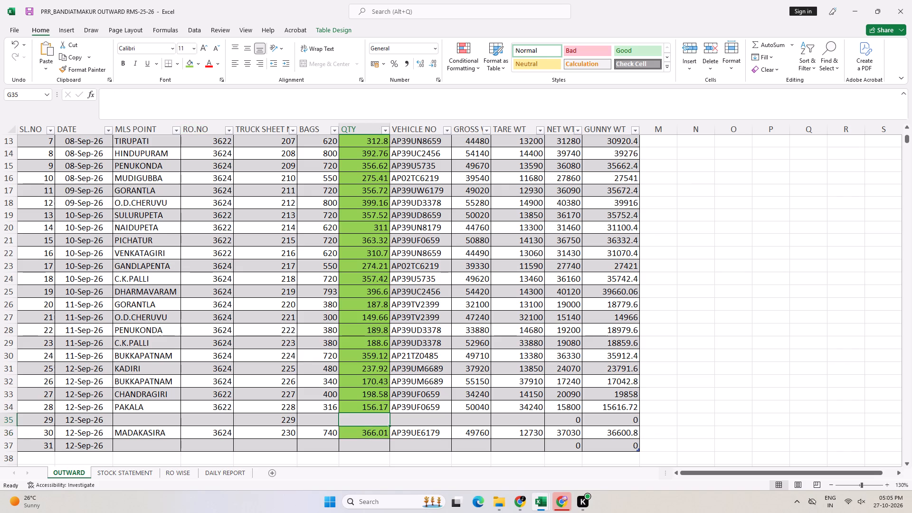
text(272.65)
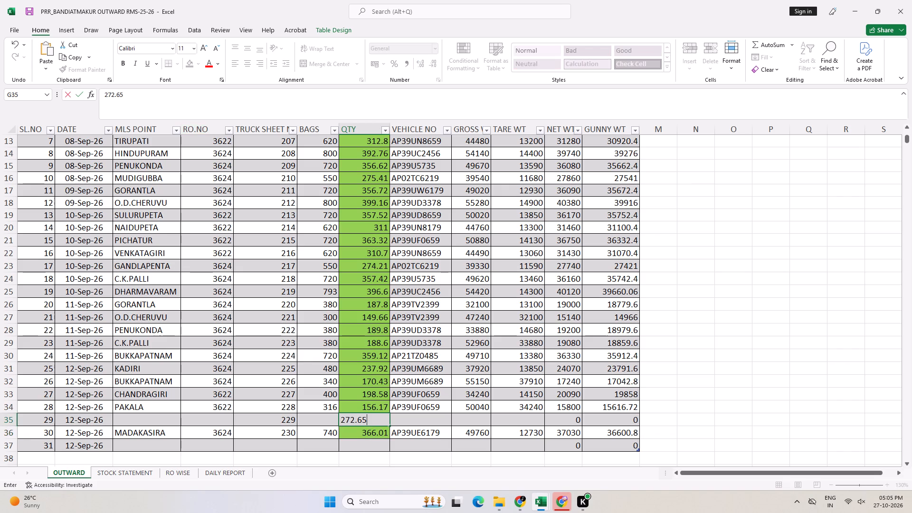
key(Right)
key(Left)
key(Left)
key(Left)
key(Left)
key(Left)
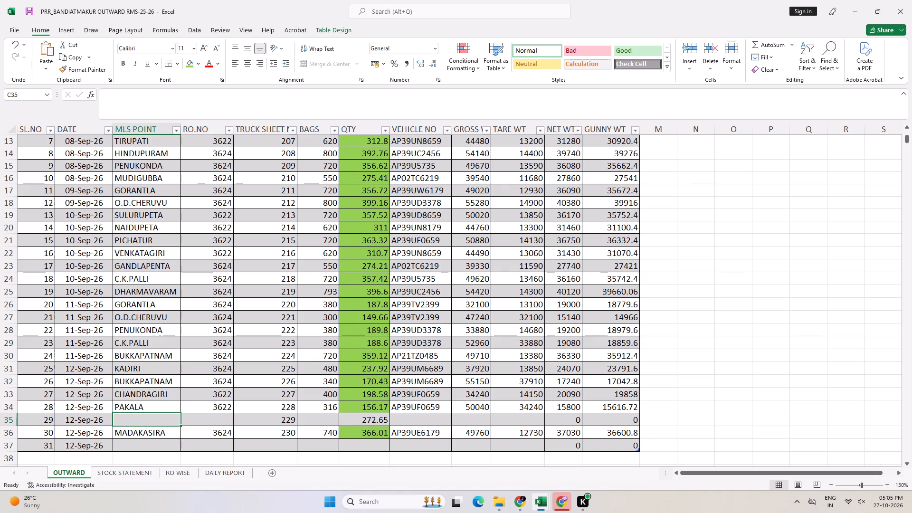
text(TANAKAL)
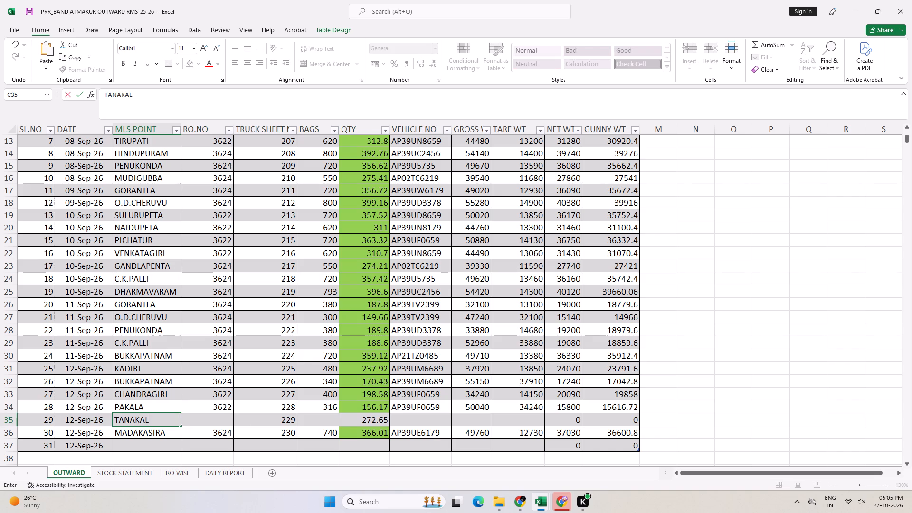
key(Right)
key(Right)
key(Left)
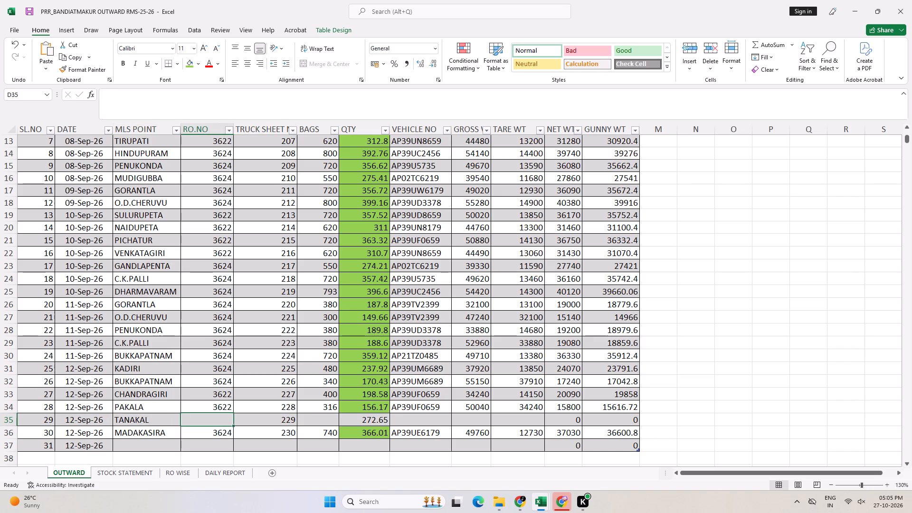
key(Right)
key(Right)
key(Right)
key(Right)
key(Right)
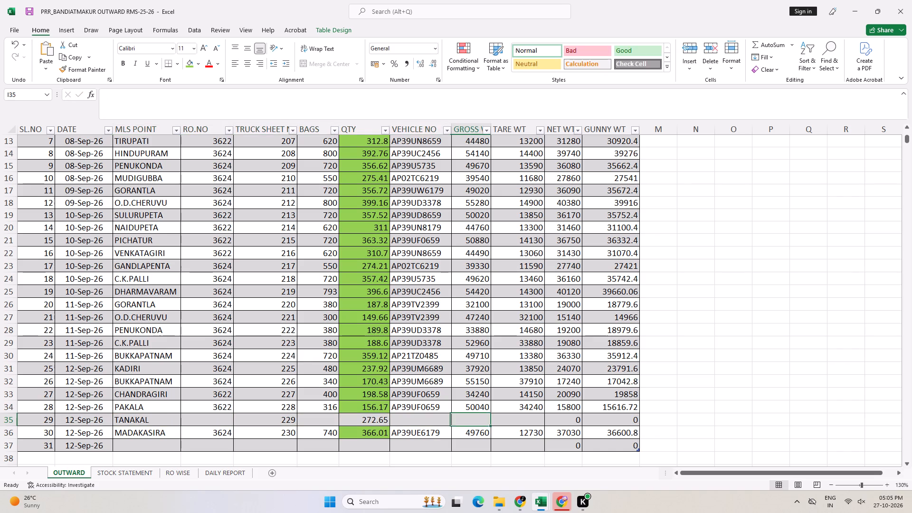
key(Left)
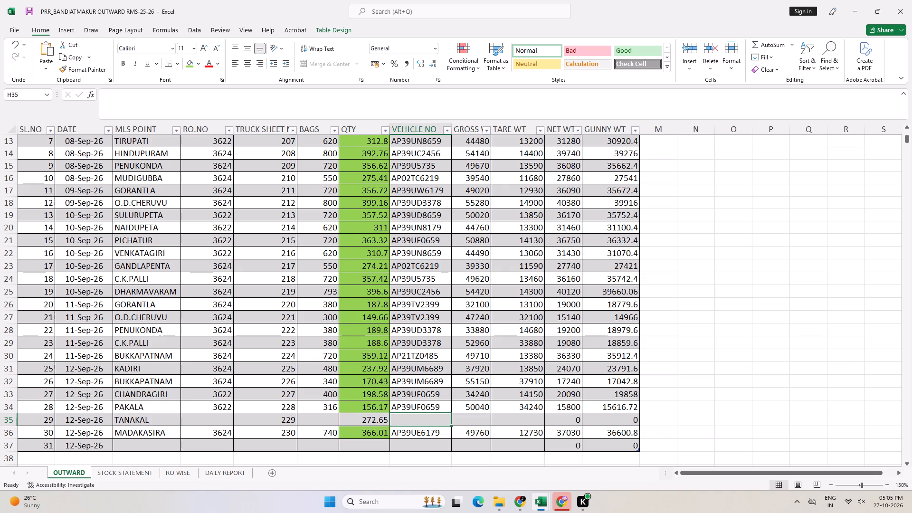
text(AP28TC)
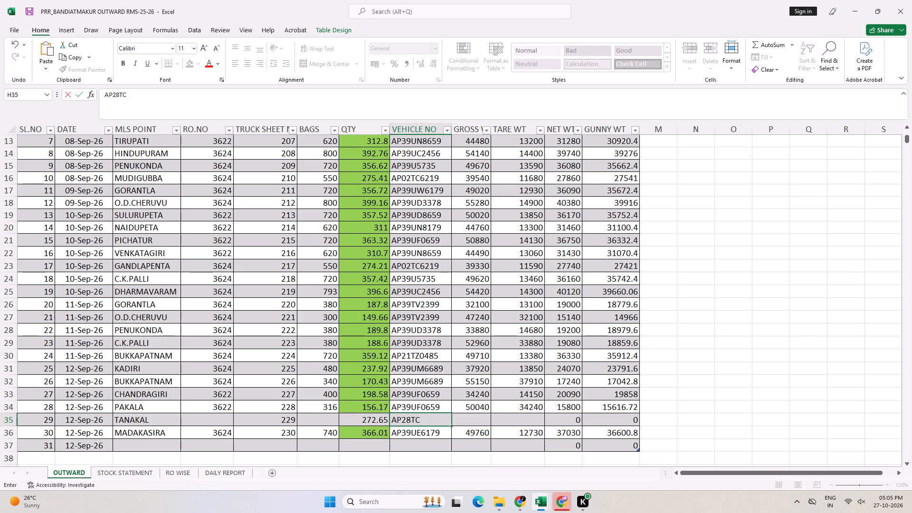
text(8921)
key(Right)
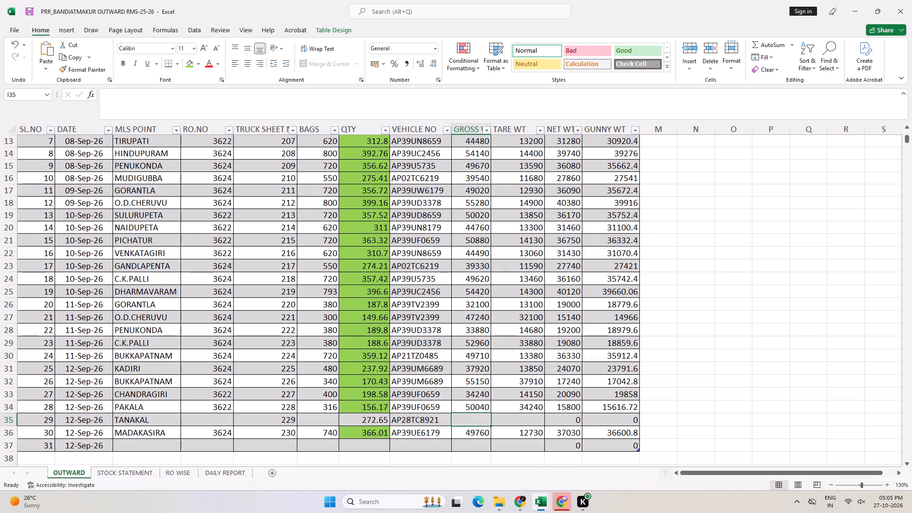
Switch to the truck sheet export and fill the TANAKAL quantity 272.65 green.
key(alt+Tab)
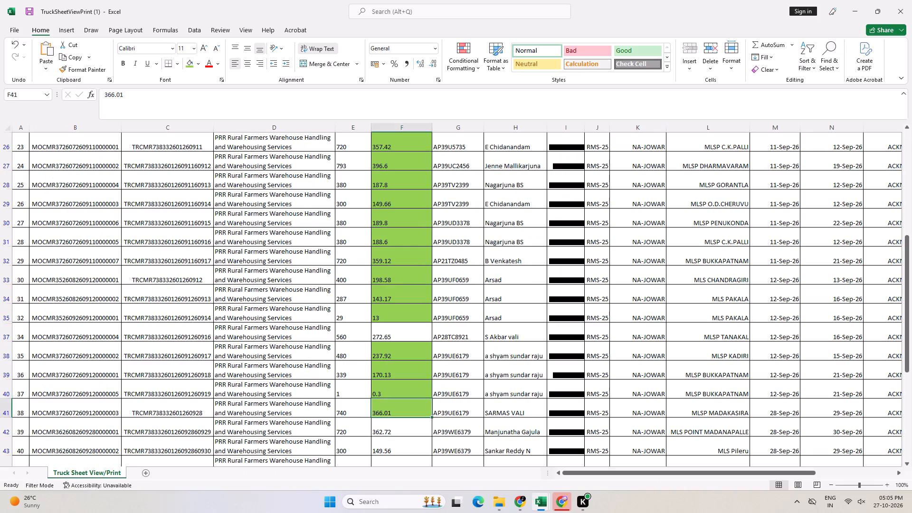
click(410, 336)
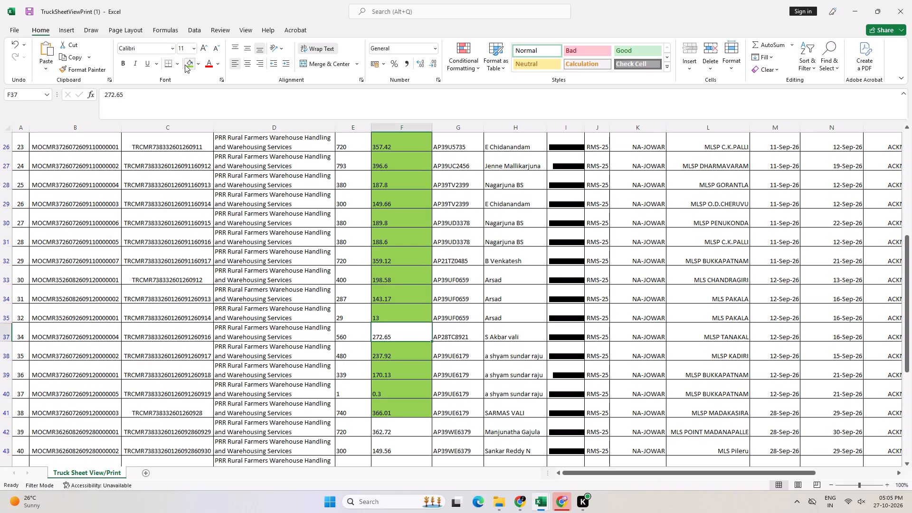
click(185, 65)
Return to the OUTWARD sheet and fill the TANAKAL quantity in row 35 green.
key(alt+Tab)
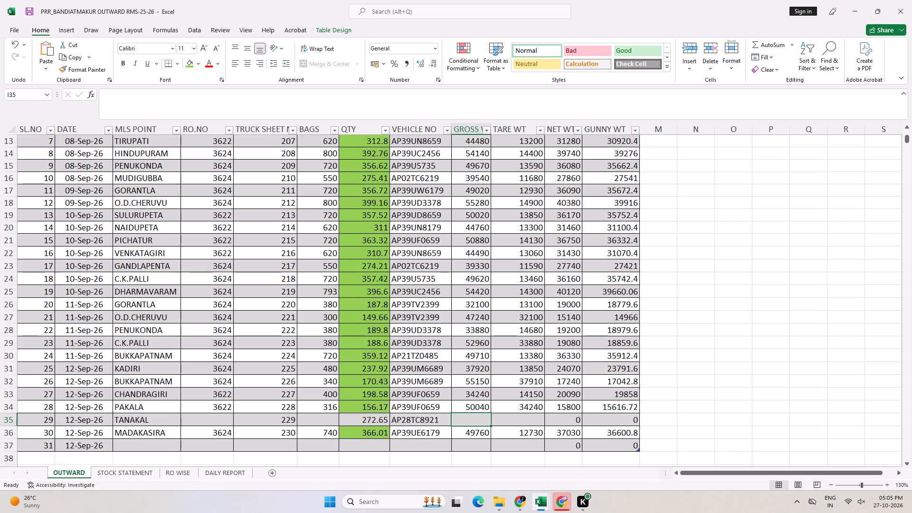
click(384, 429)
click(380, 414)
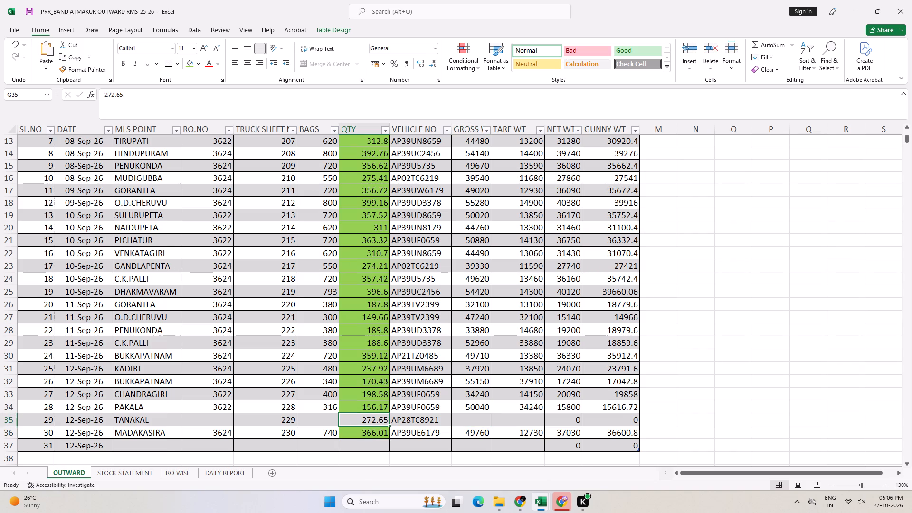
click(189, 63)
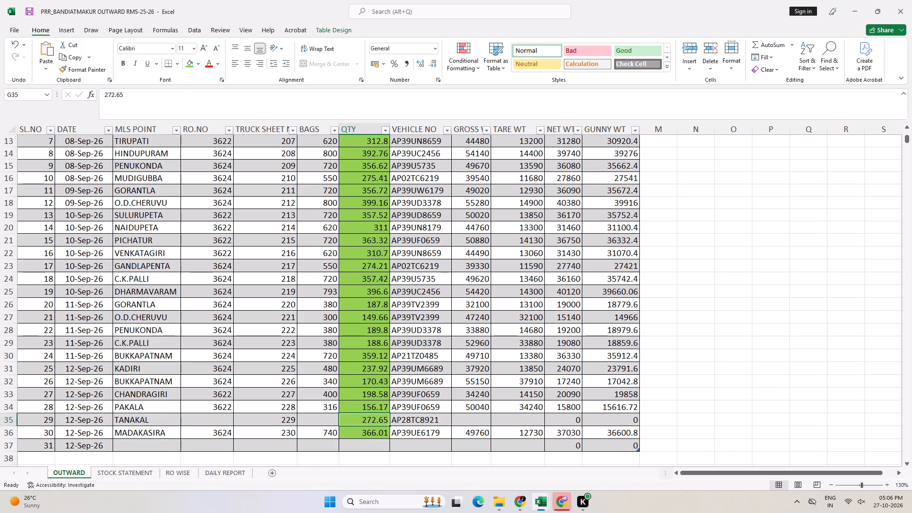
Resume the new dispatch in OUTWARD row 37 at its empty MLS point cell.
click(142, 444)
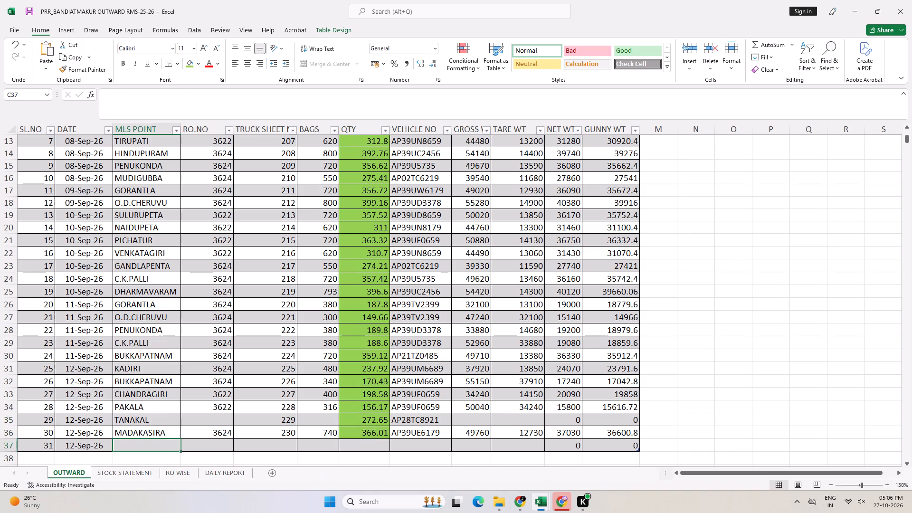
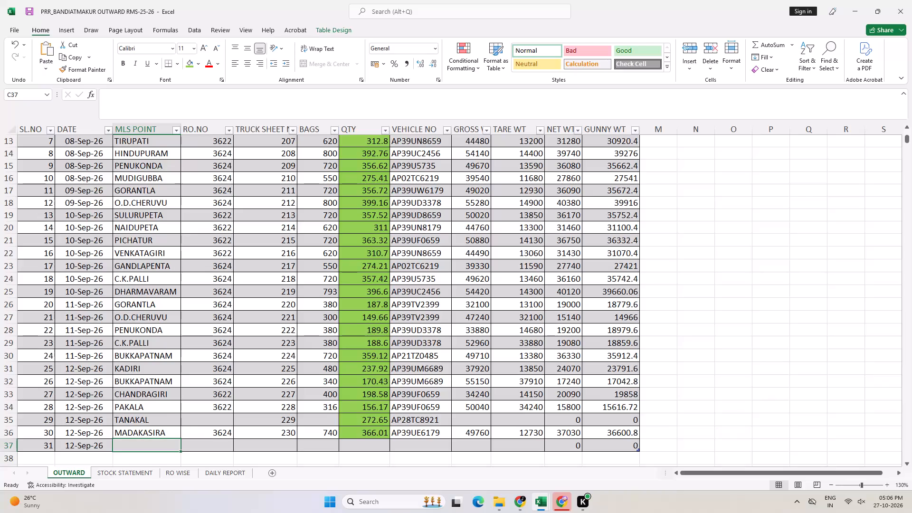
Enter the row 37 dispatch: MLS point MADANAPALLI, RO number 3637, truck sheet 231, 720 bags and quantity 362.72.
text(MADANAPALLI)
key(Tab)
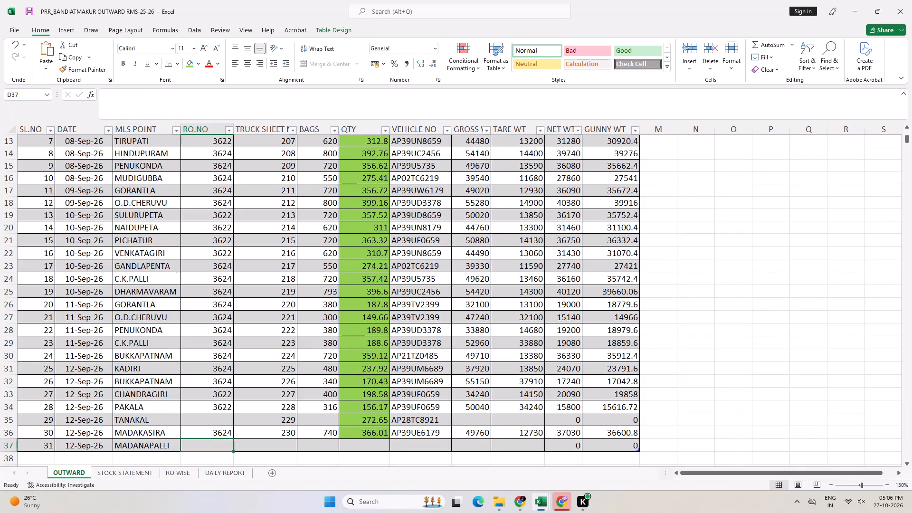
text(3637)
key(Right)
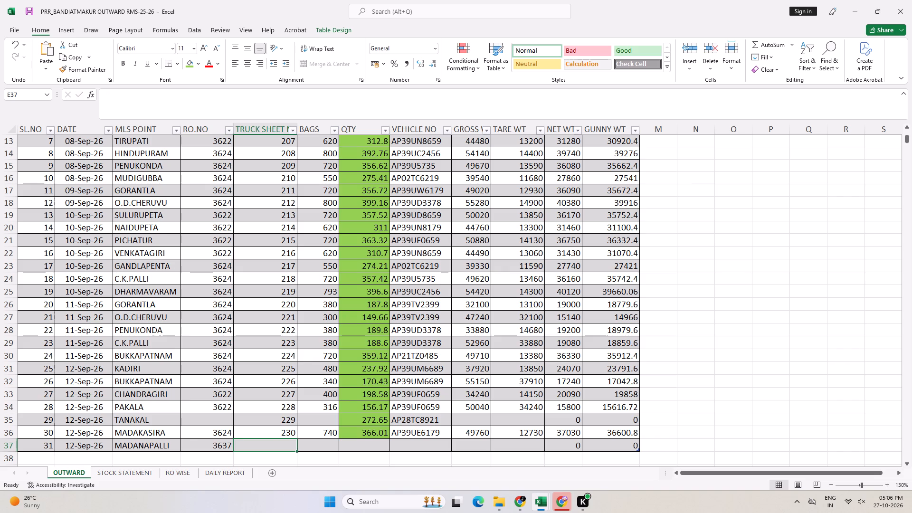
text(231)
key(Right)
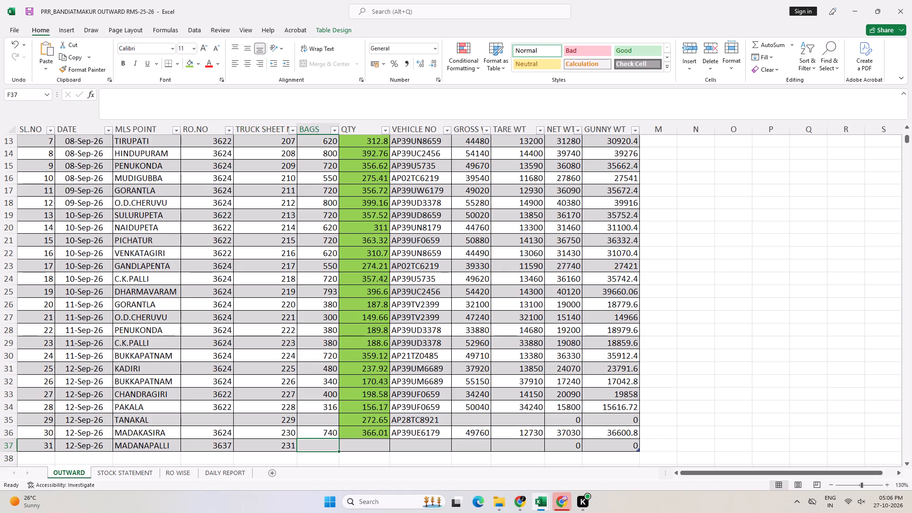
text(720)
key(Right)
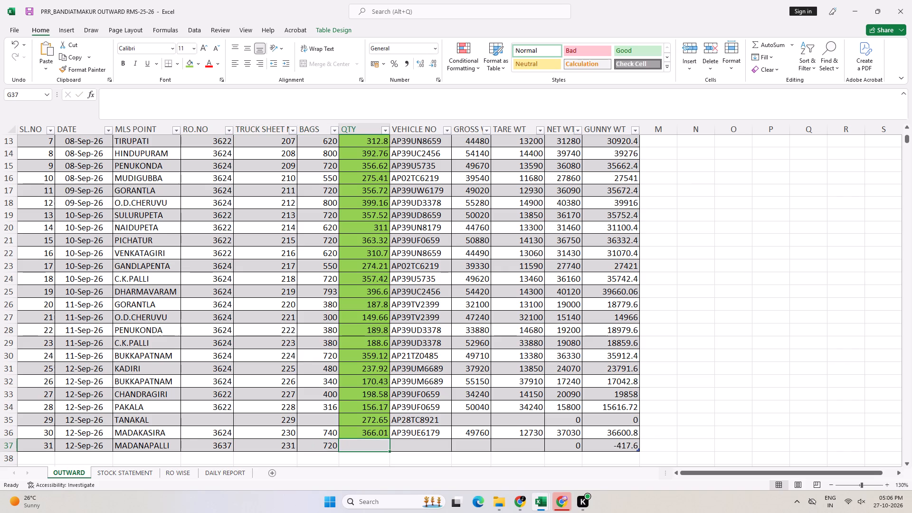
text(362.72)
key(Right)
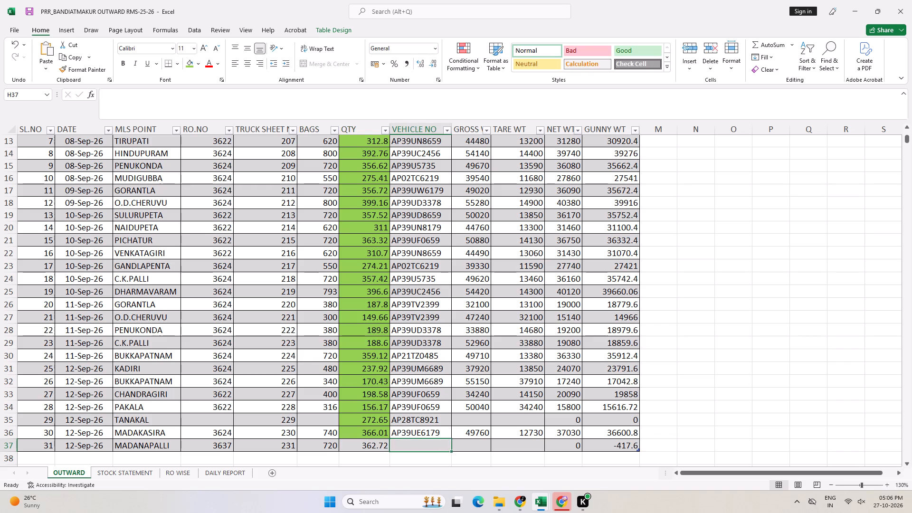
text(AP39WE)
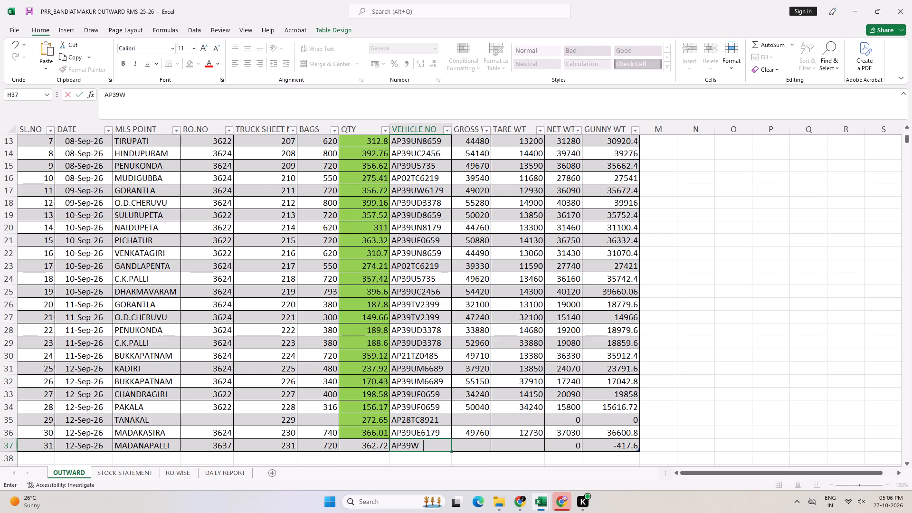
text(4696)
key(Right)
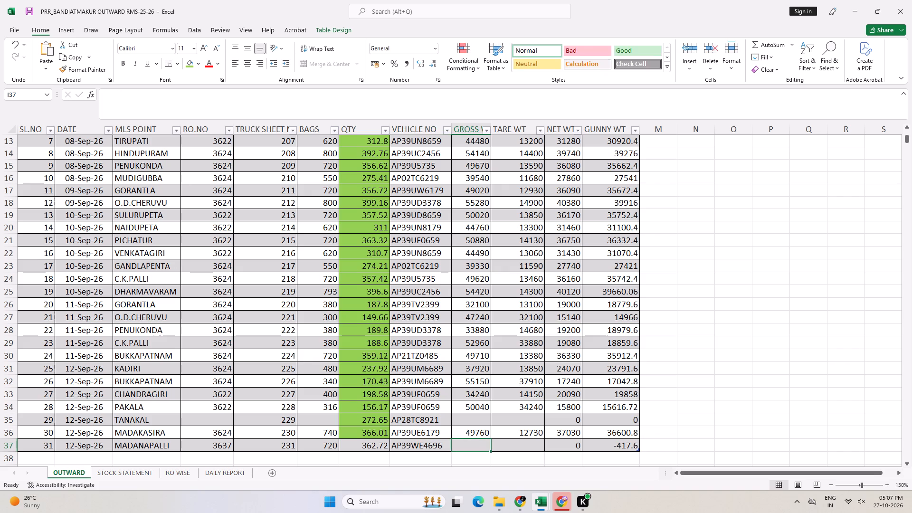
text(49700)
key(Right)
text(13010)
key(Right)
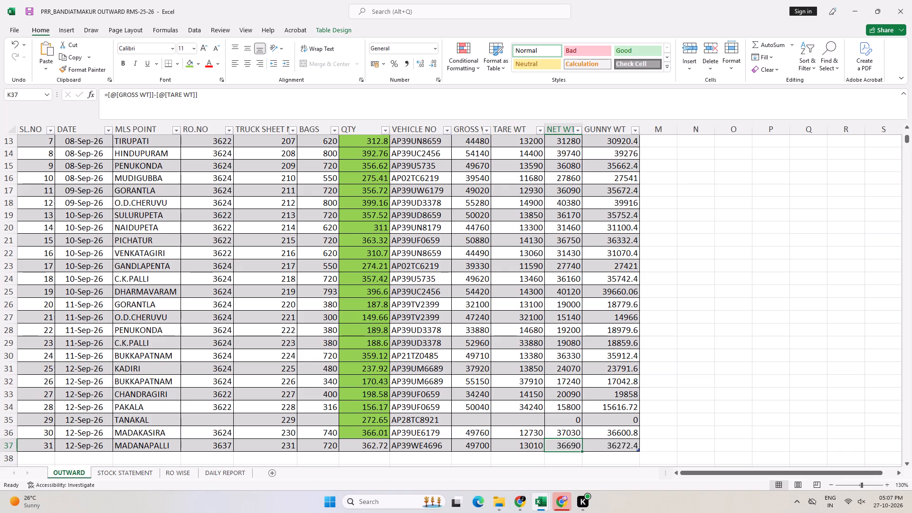
Start a new dispatch in row 38 with serial number 32 and the date copied from the row above.
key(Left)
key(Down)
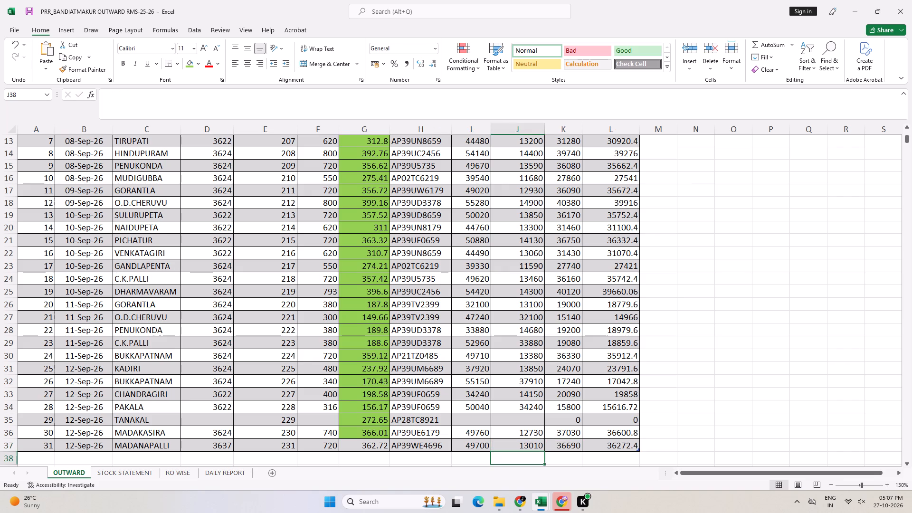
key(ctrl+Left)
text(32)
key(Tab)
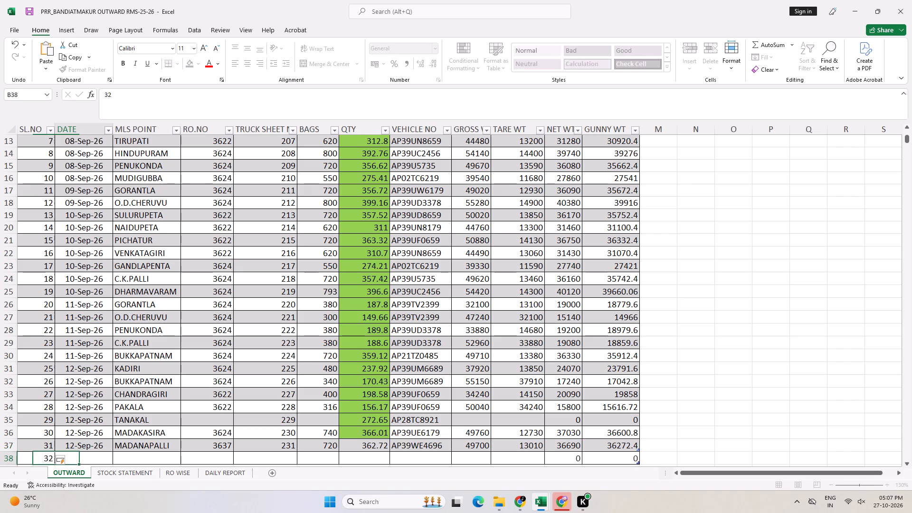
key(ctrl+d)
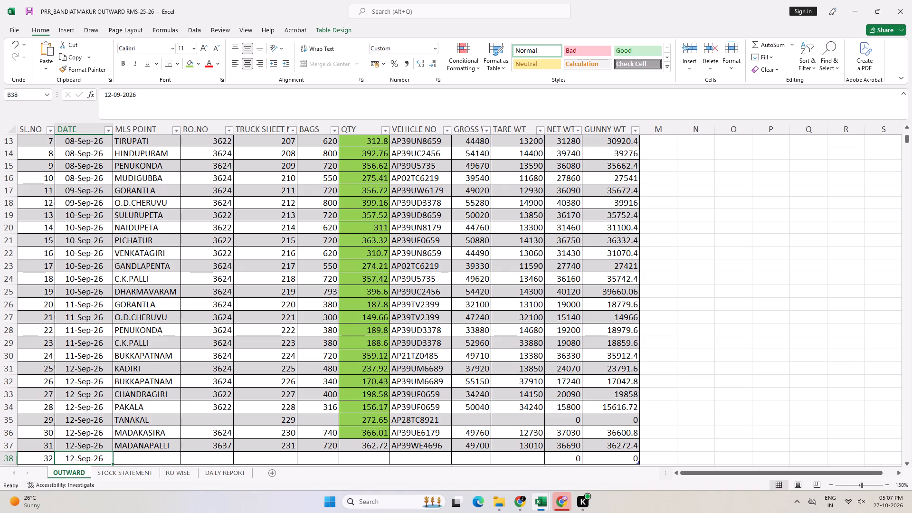
Change the MADANAPALLI date in row 37 to 28-Sep-26 and copy it into row 38.
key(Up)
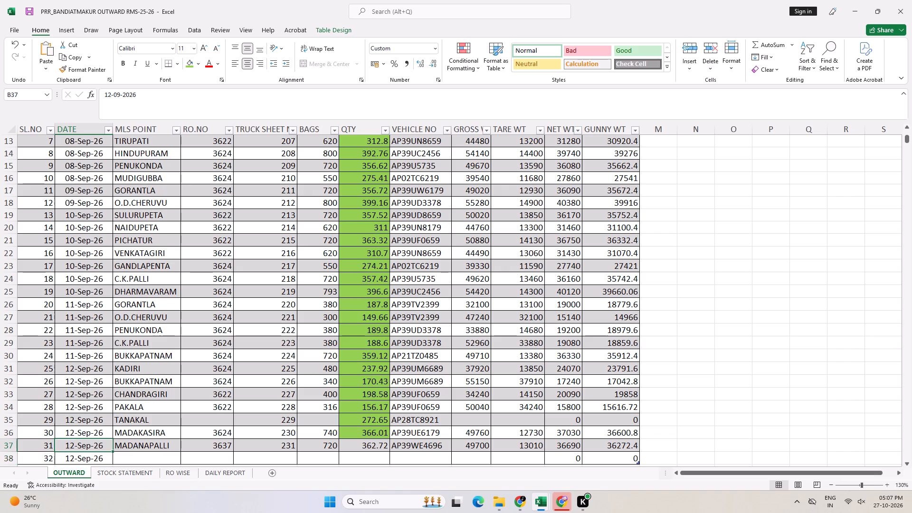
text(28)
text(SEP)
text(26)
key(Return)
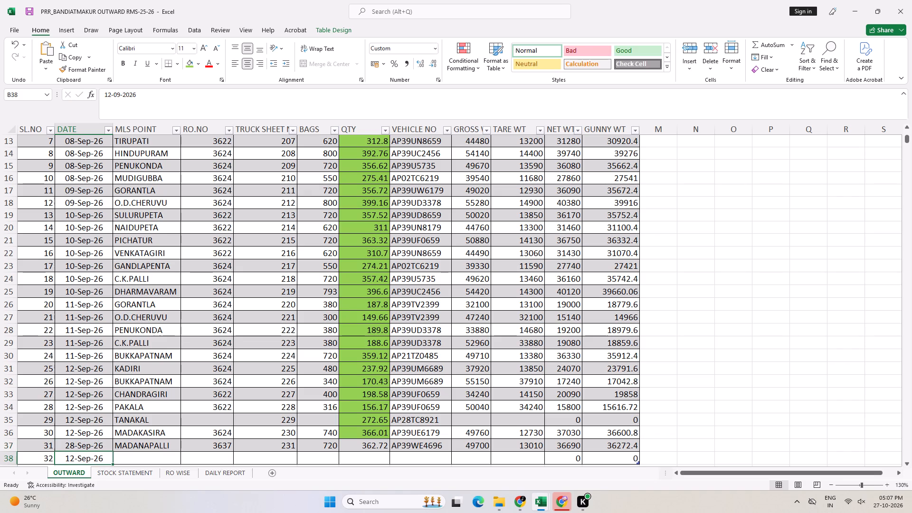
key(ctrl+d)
Save the outward workbook.
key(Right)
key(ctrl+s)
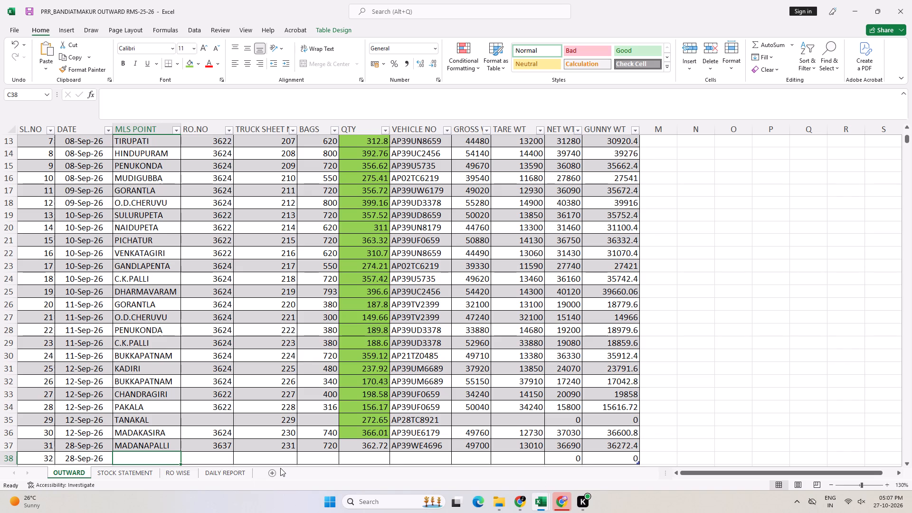
click(286, 454)
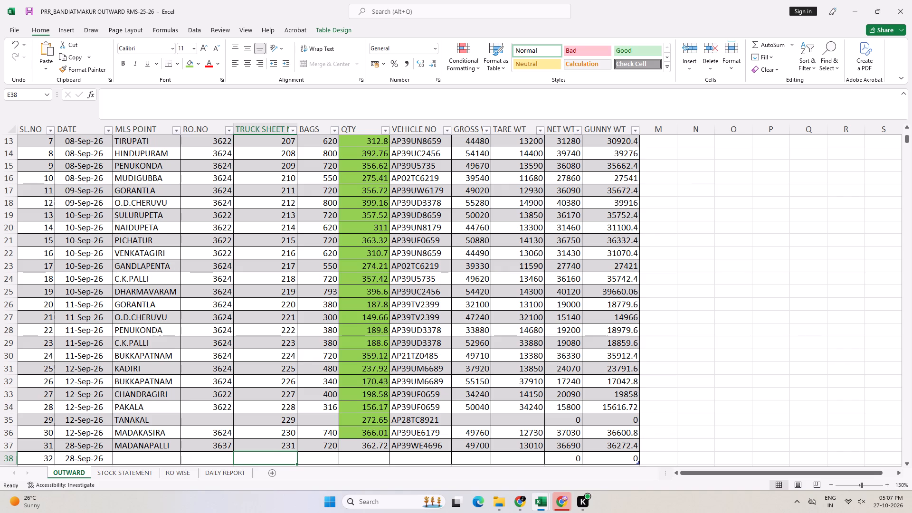
key(Left)
key(Left)
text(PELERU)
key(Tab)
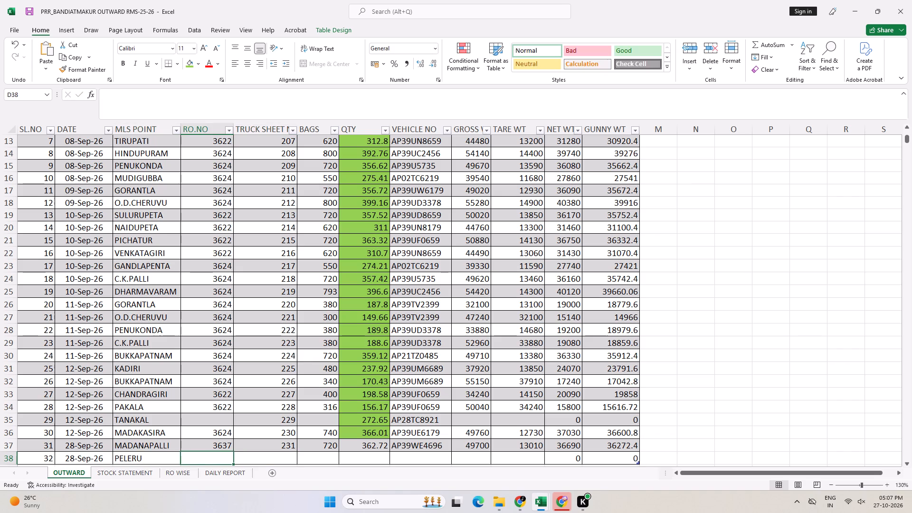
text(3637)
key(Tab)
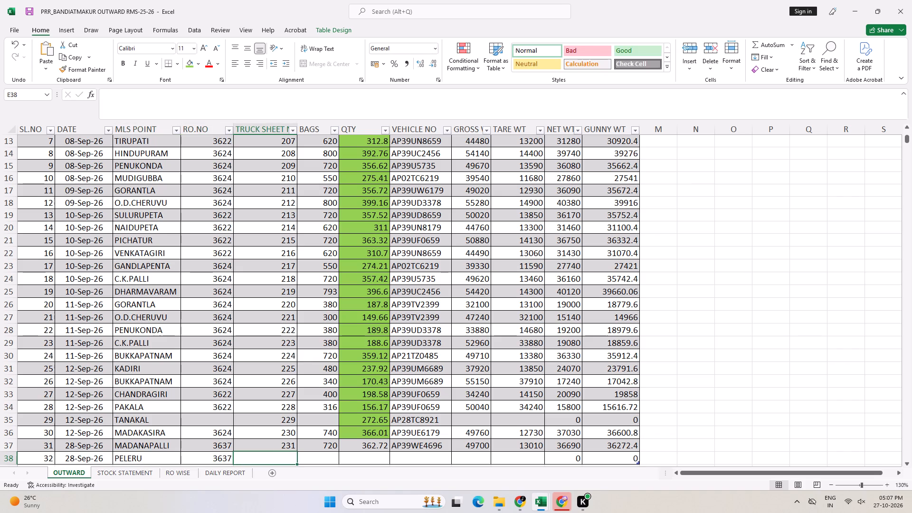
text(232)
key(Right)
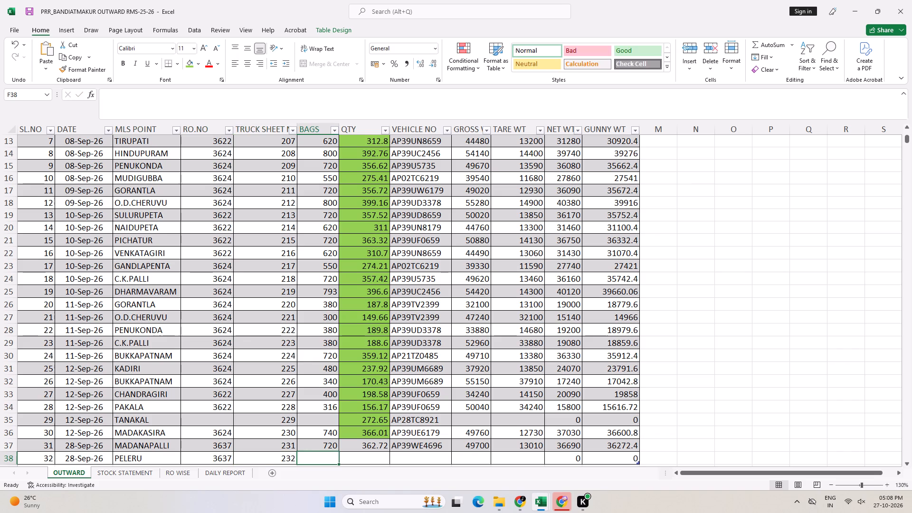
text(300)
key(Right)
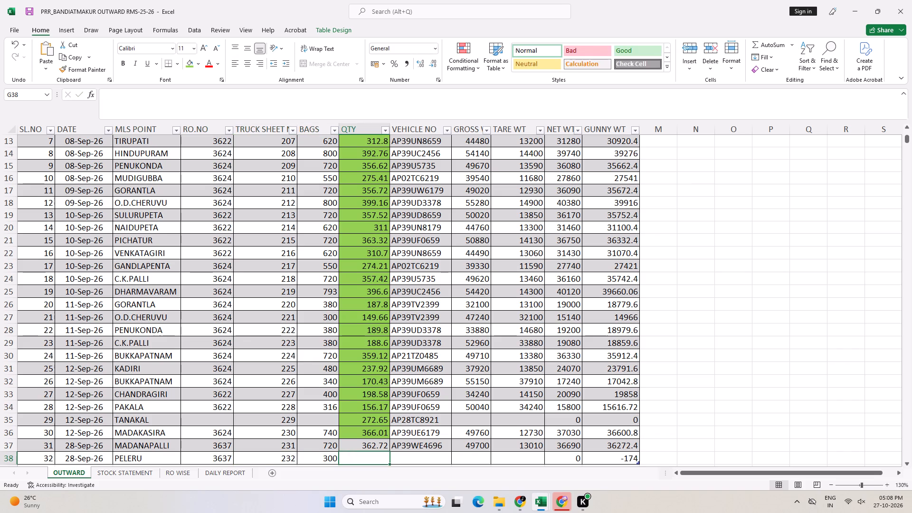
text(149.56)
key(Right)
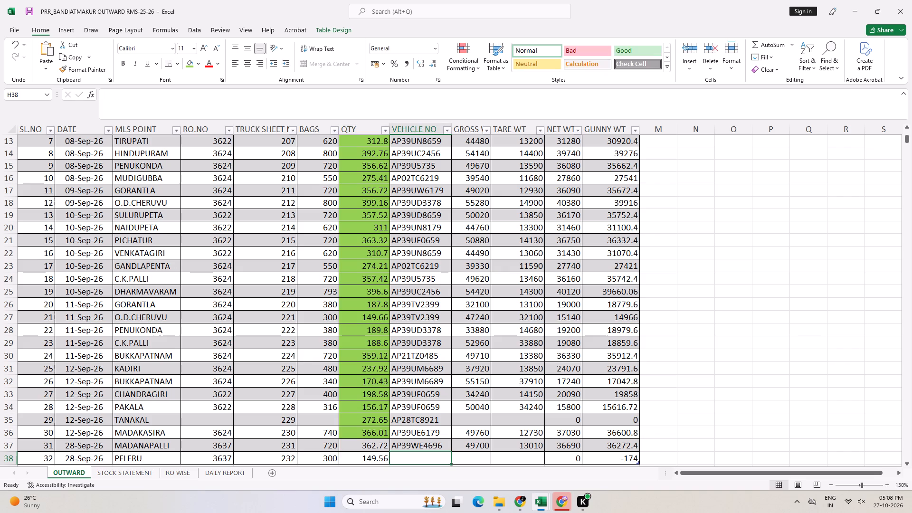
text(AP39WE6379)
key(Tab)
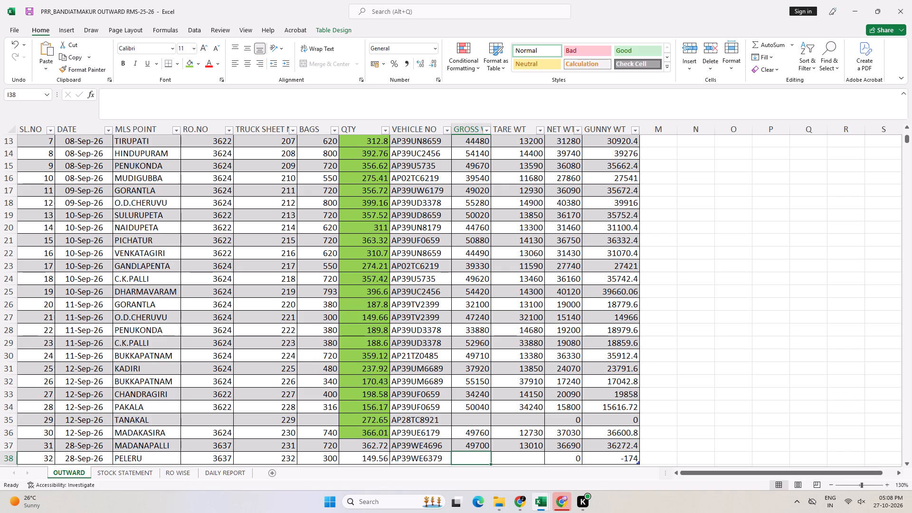
Start a new dispatch in row 39 with serial number 33 and the date 28-Sep-26 copied from the row above.
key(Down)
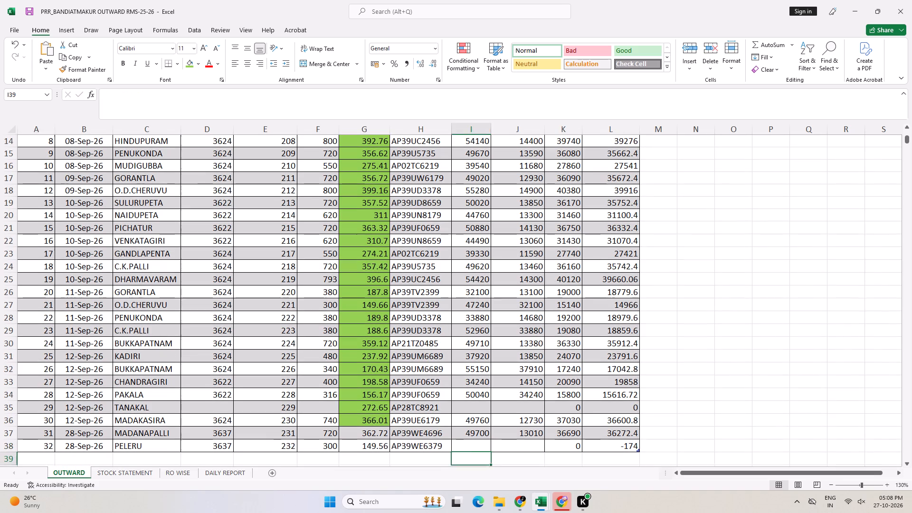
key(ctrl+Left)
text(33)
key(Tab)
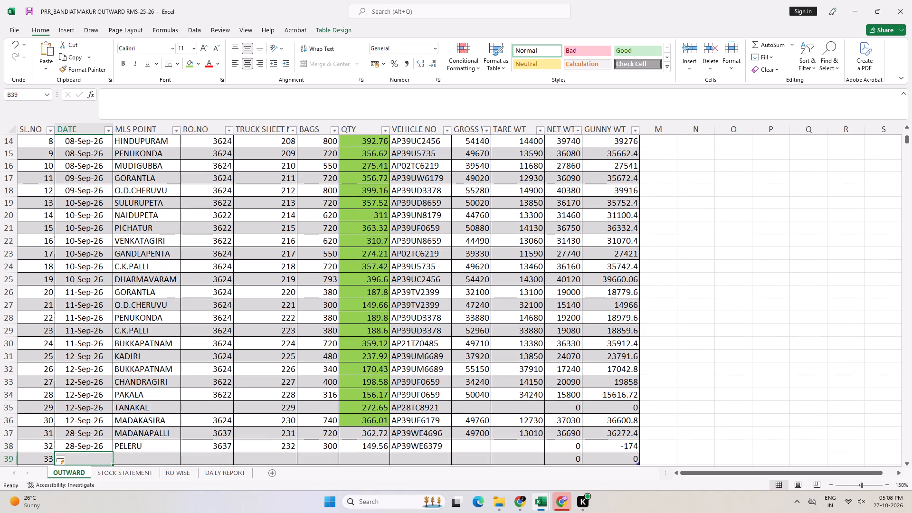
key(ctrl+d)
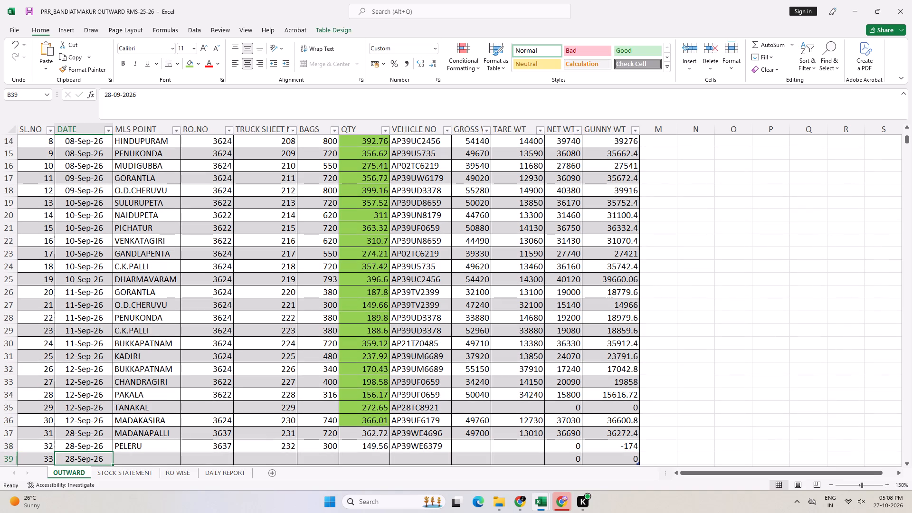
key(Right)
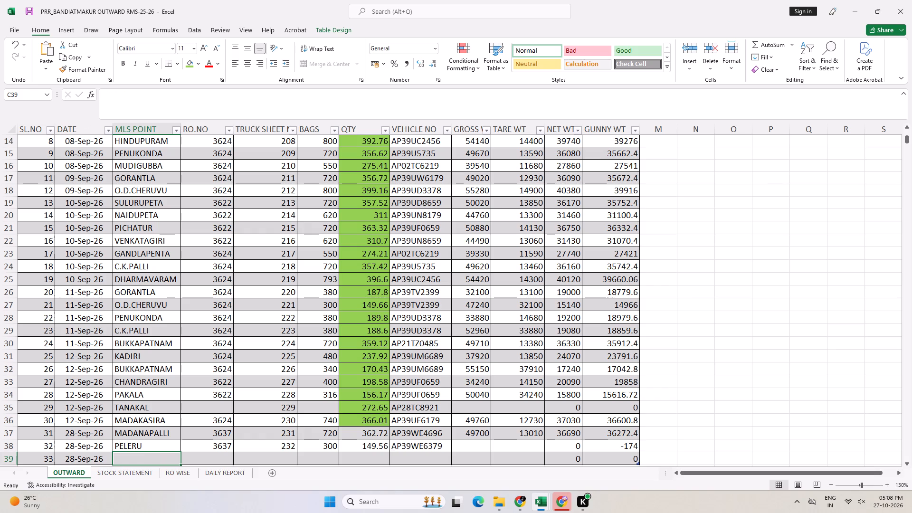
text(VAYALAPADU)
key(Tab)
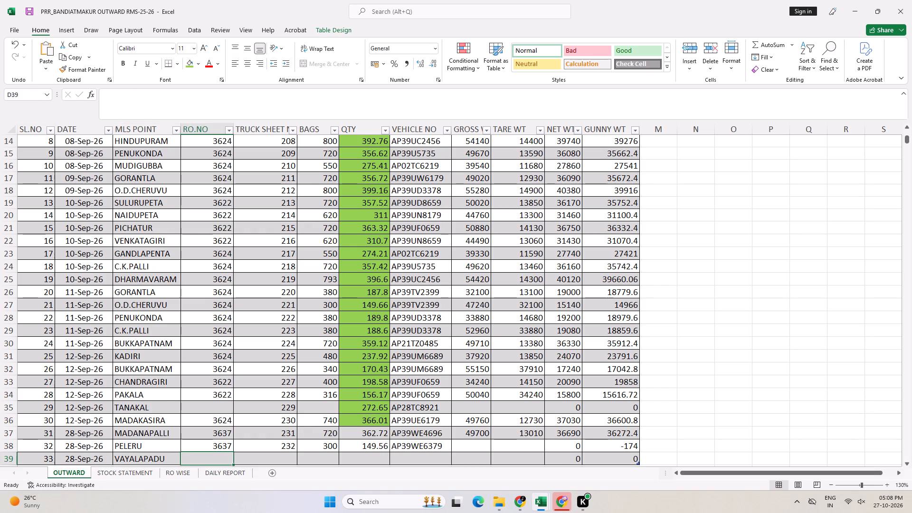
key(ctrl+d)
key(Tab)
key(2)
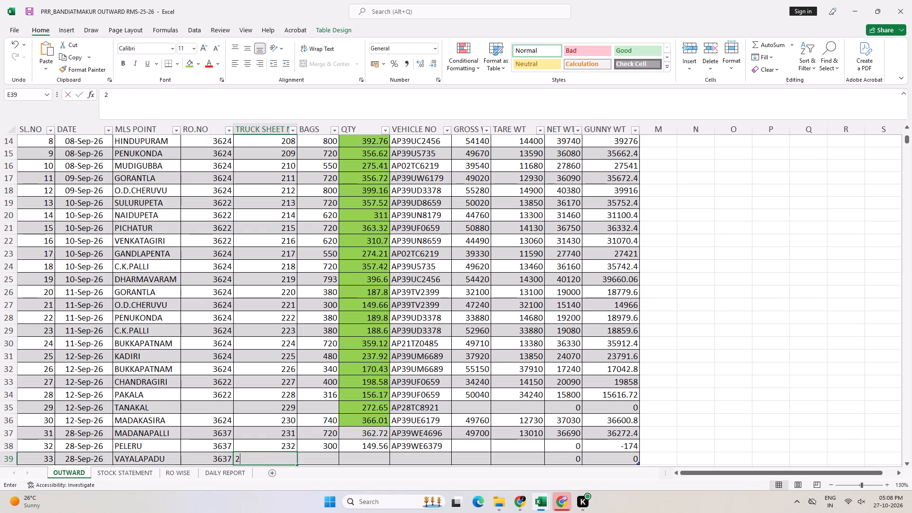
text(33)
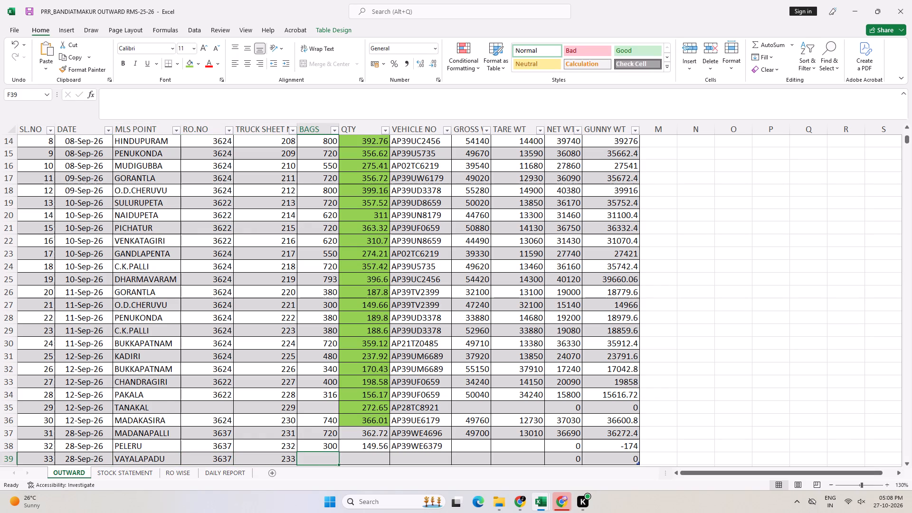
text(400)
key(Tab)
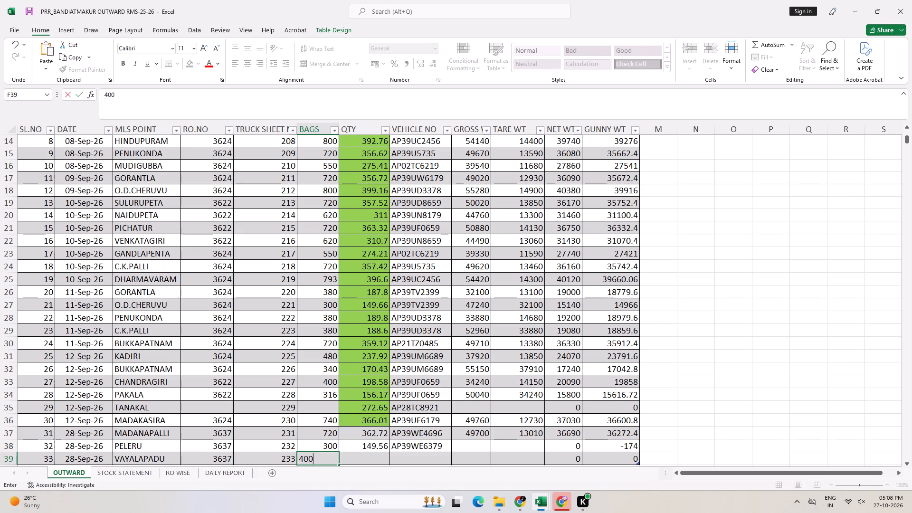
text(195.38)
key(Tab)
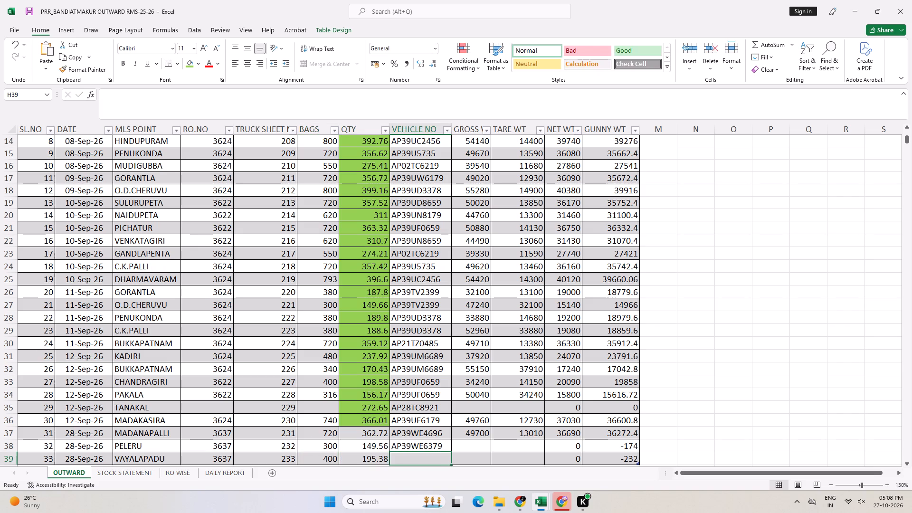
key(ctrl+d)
Enter the row 38 PELERU dispatch weights: gross 28170 and tare 13040.
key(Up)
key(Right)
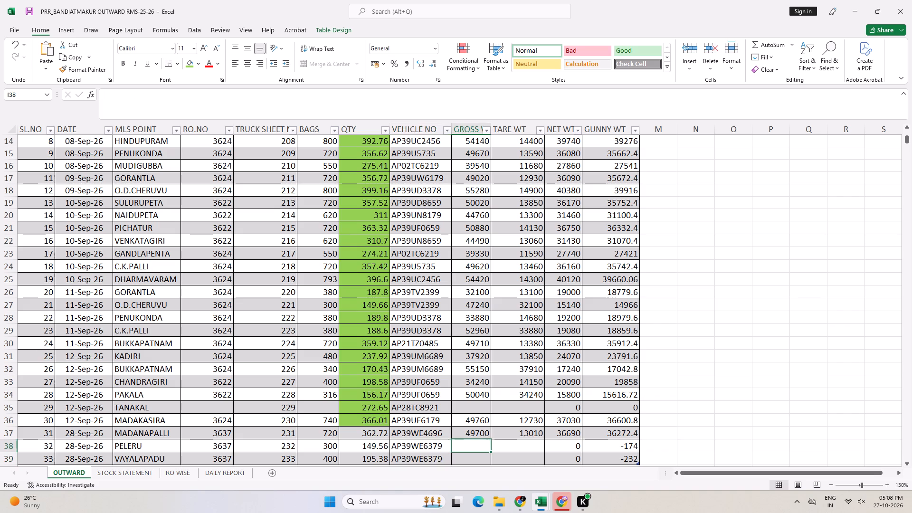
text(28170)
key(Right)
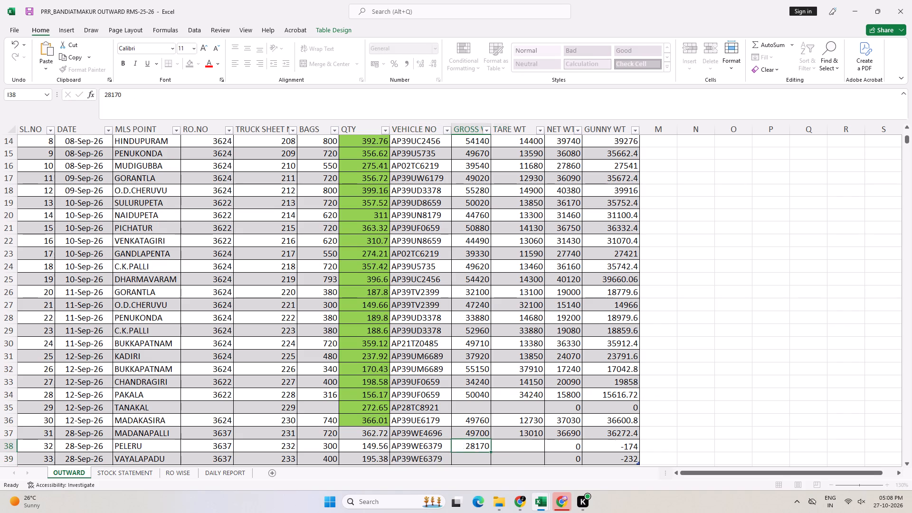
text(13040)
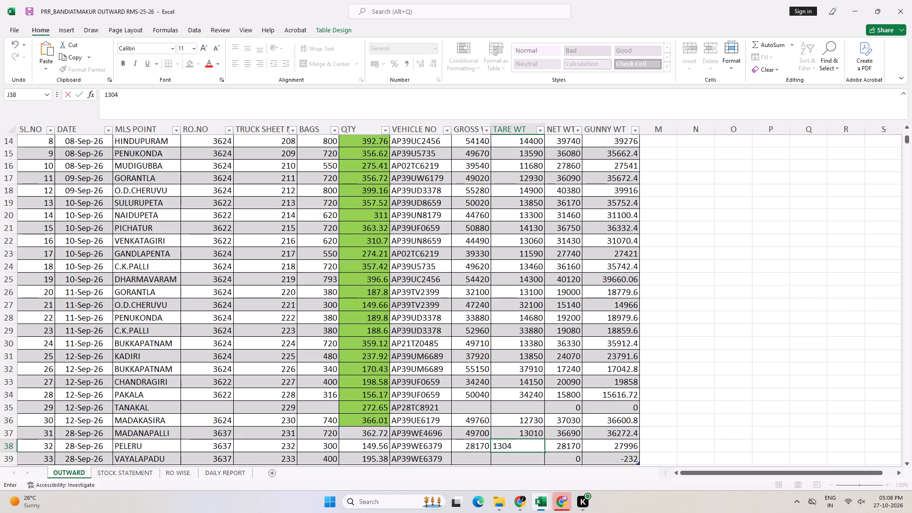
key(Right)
Enter the row 39 VAYALAPADU dispatch weights: gross 47940 and tare 28170.
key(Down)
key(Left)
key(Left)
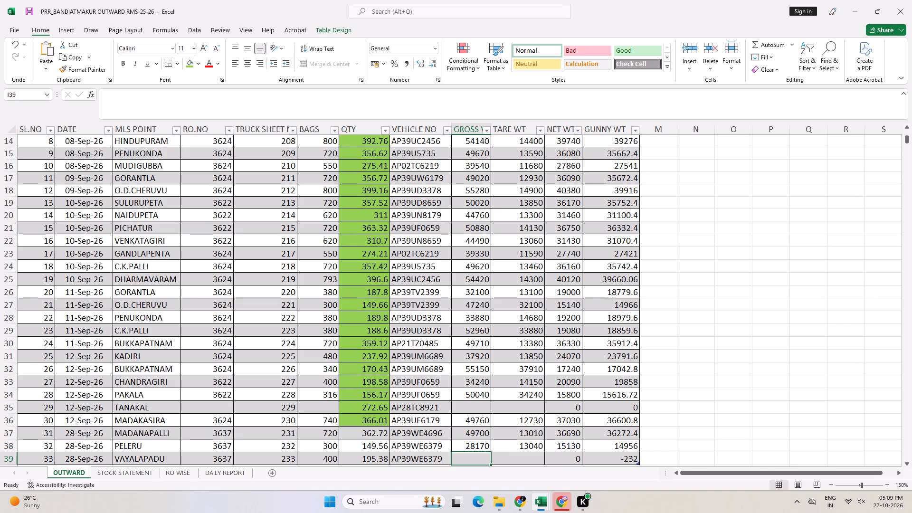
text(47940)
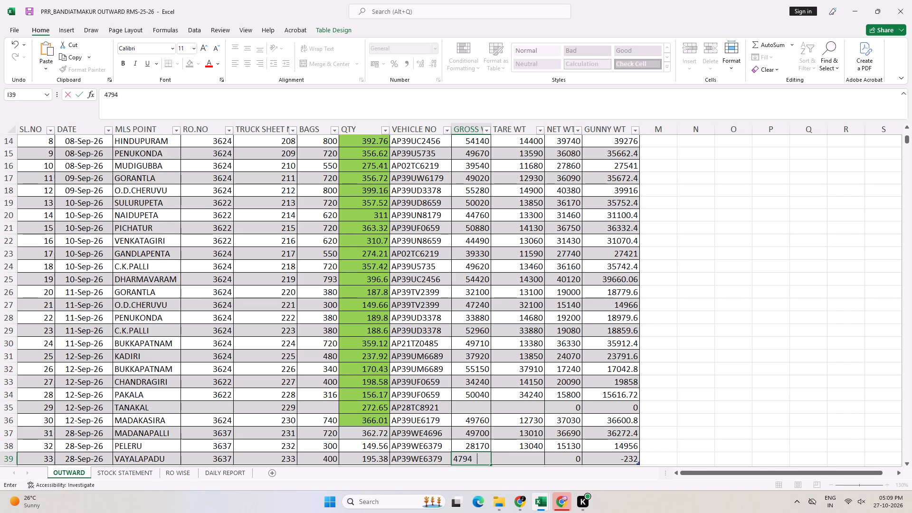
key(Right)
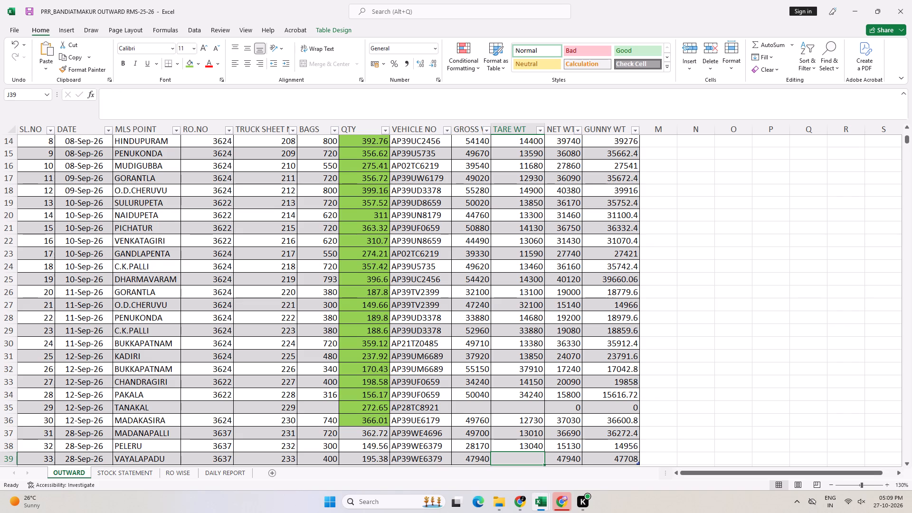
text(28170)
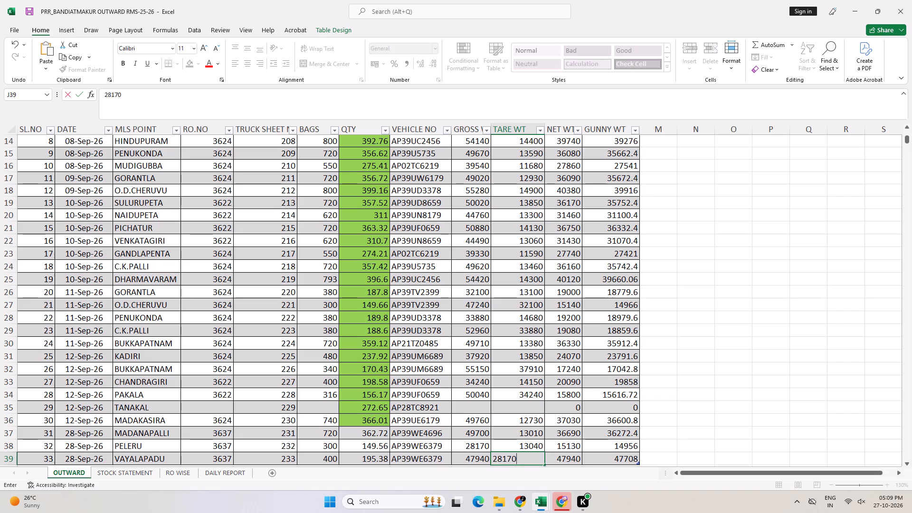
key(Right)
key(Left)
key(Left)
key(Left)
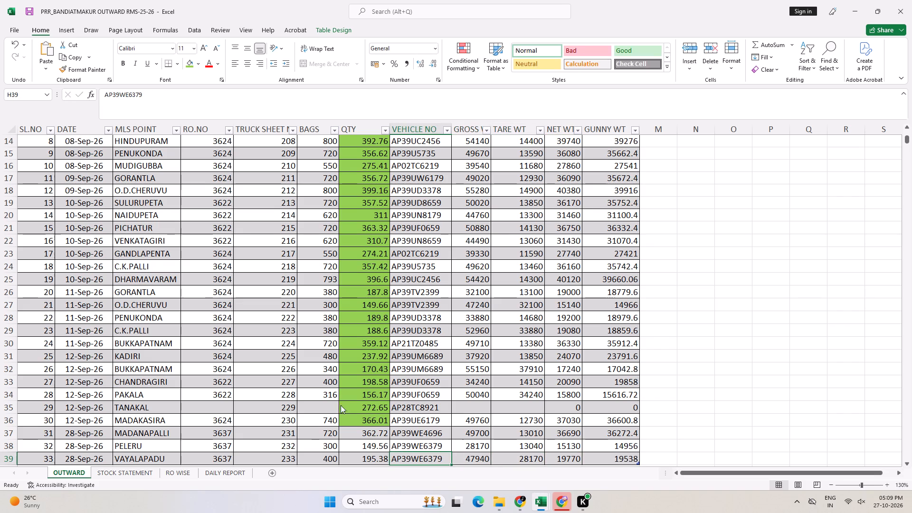
Mark the quantities 362.72 and 149.56 green in both the truck sheet export and the OUTWARD sheet.
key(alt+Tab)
click(427, 427)
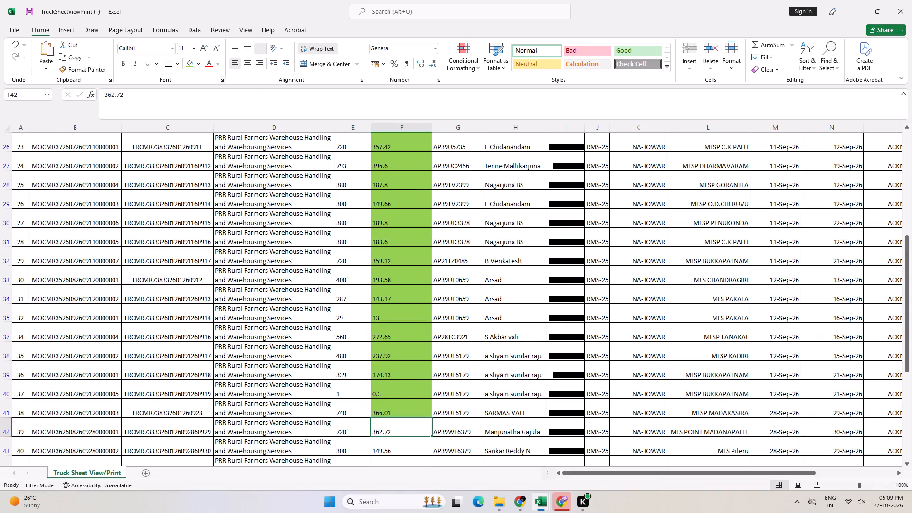
click(192, 65)
scroll(403, 399, down, 3)
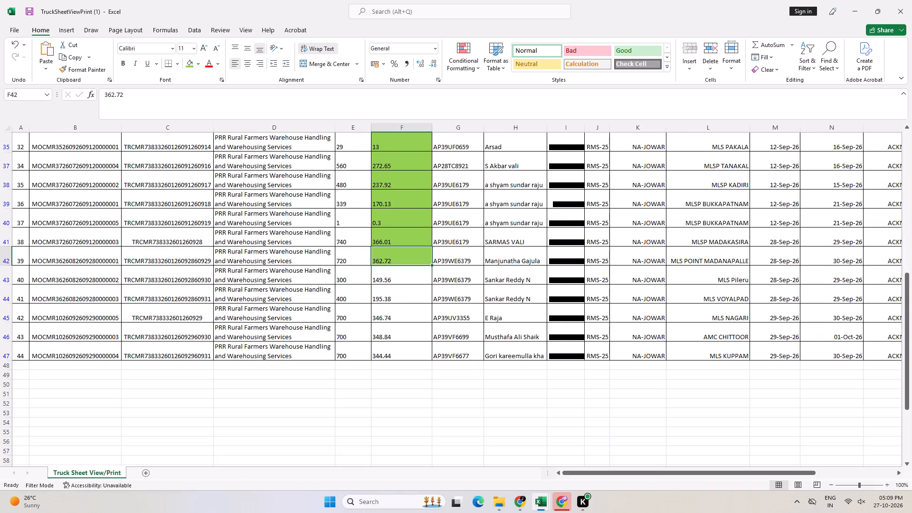
click(416, 278)
key(alt+Tab)
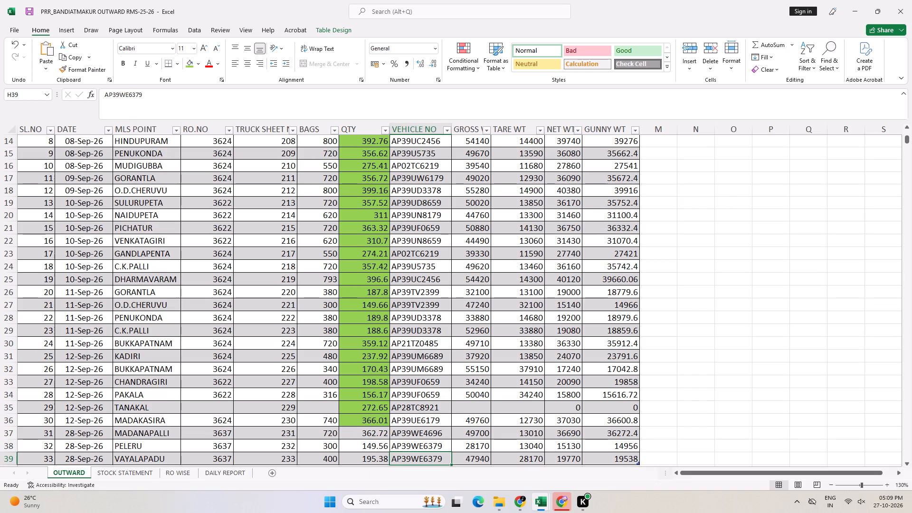
click(384, 448)
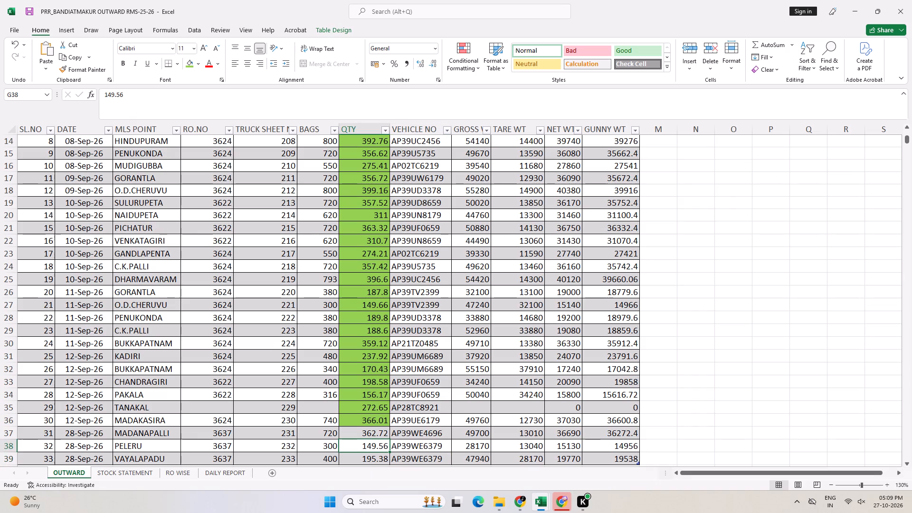
click(190, 64)
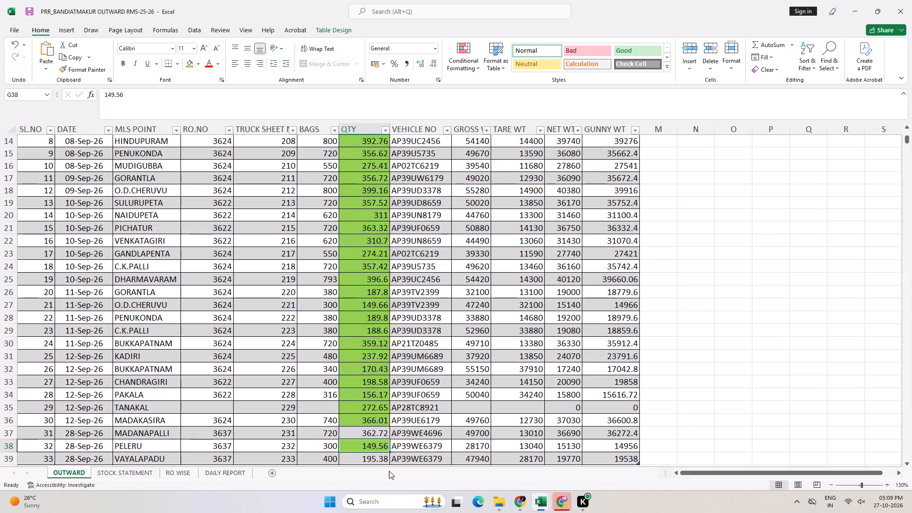
click(376, 432)
click(189, 61)
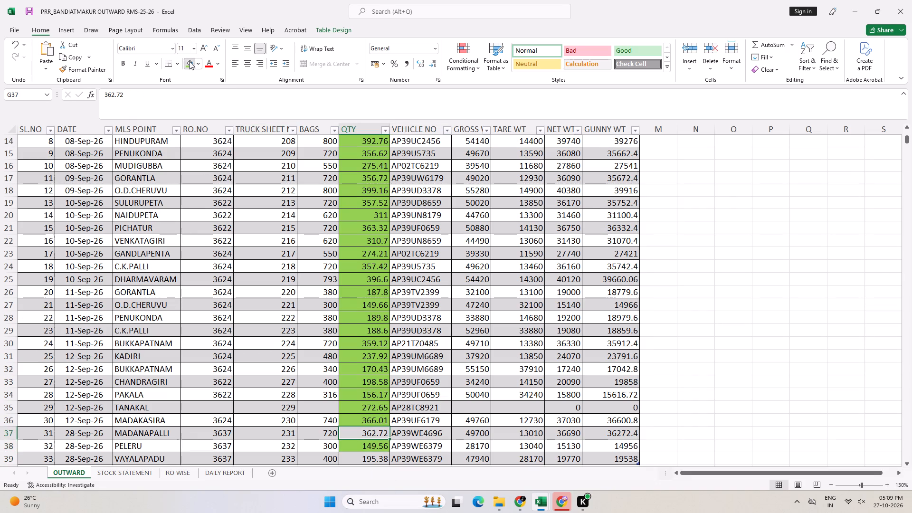
key(alt+Tab)
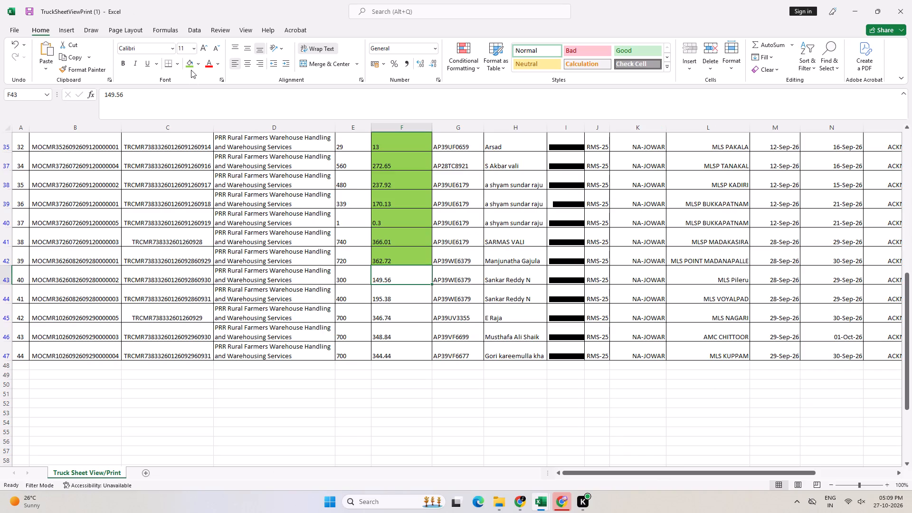
click(191, 65)
Mark the quantity 195.38 green in both the truck sheet export and the OUTWARD sheet.
key(alt+Tab)
scroll(384, 418, down, 1)
key(alt+Tab)
click(398, 296)
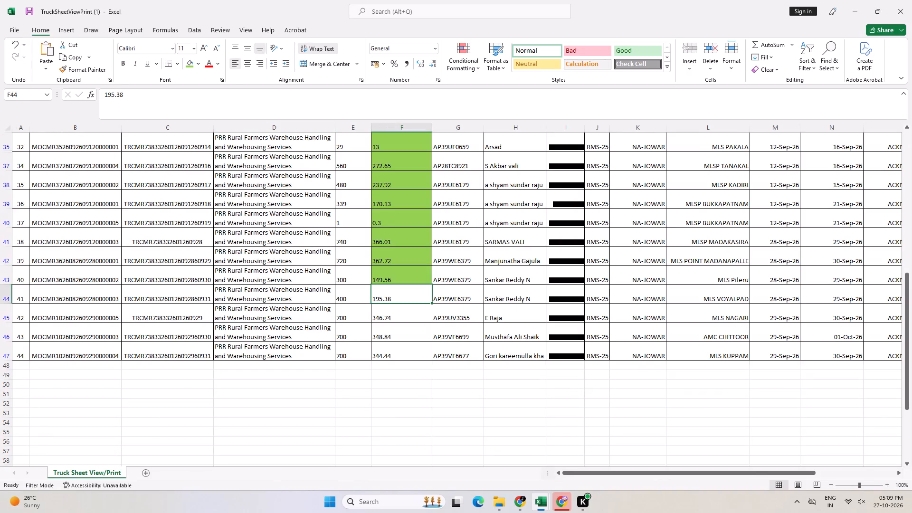
click(186, 64)
key(alt+Tab)
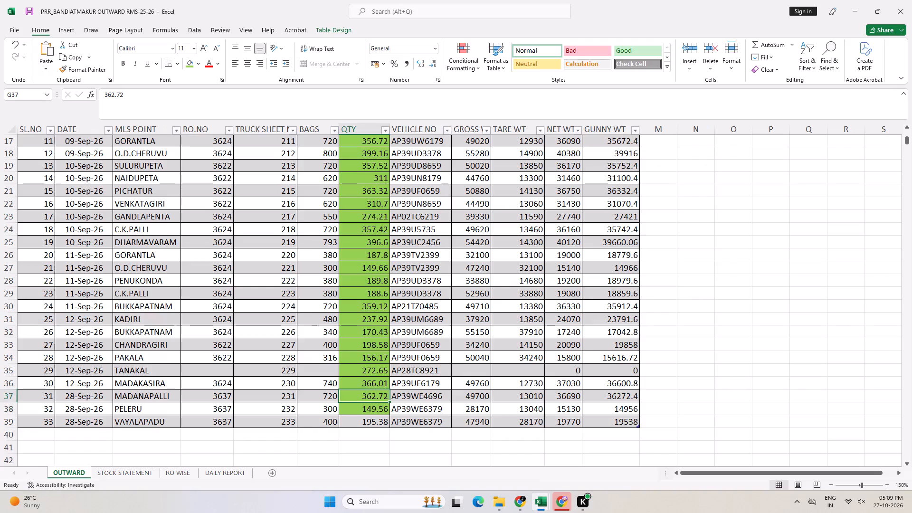
click(354, 423)
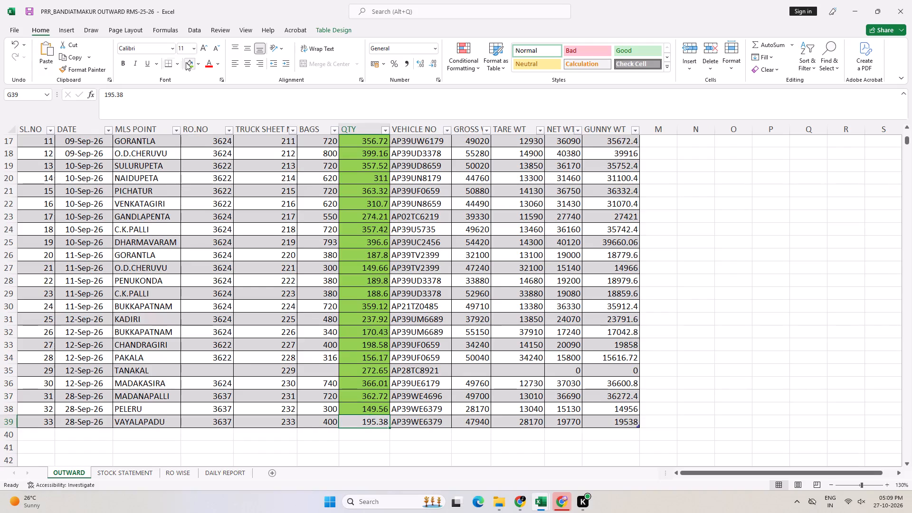
click(187, 62)
Check the truck sheet export and start a new dispatch in OUTWARD row 40 with serial number 34 and date 29-Sep-26.
key(alt+Tab)
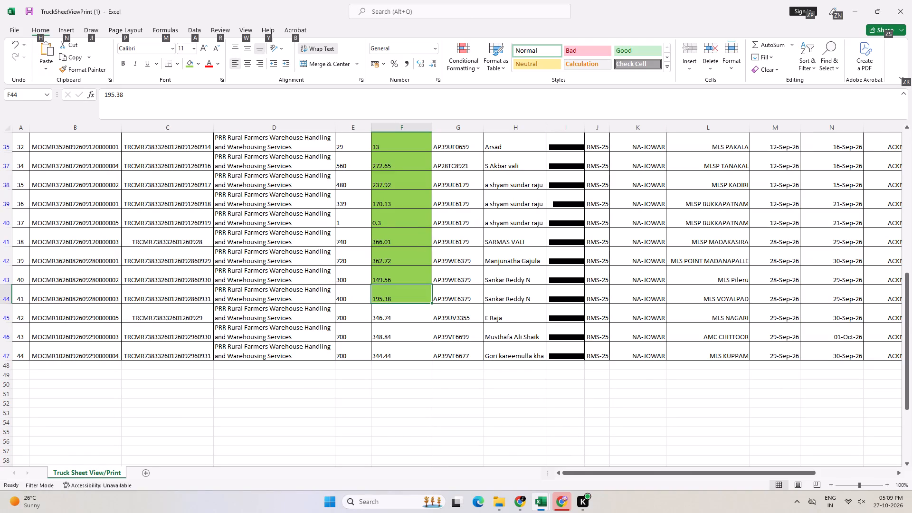
key(alt+Tab)
click(372, 441)
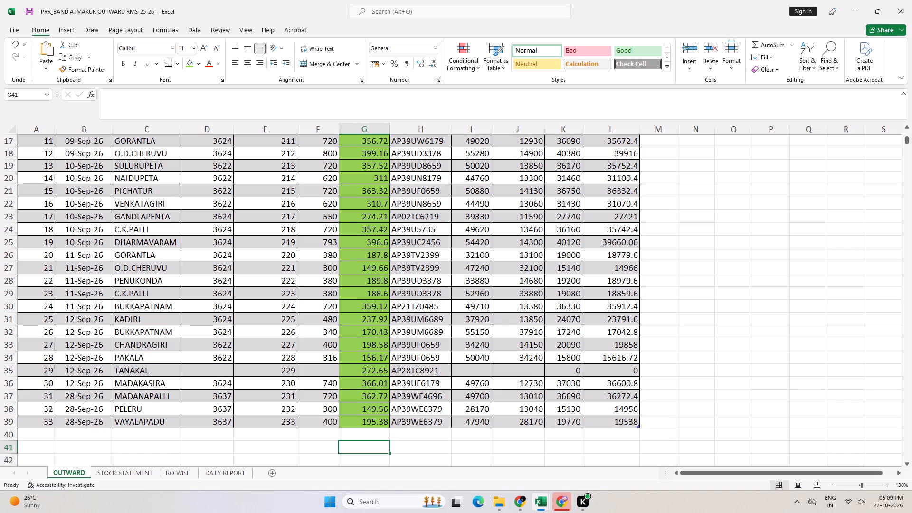
key(ctrl+Left)
key(Up)
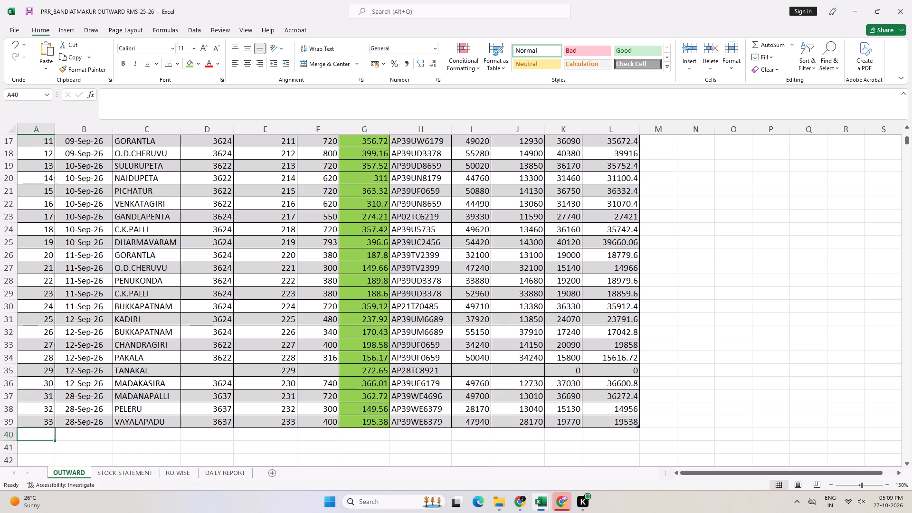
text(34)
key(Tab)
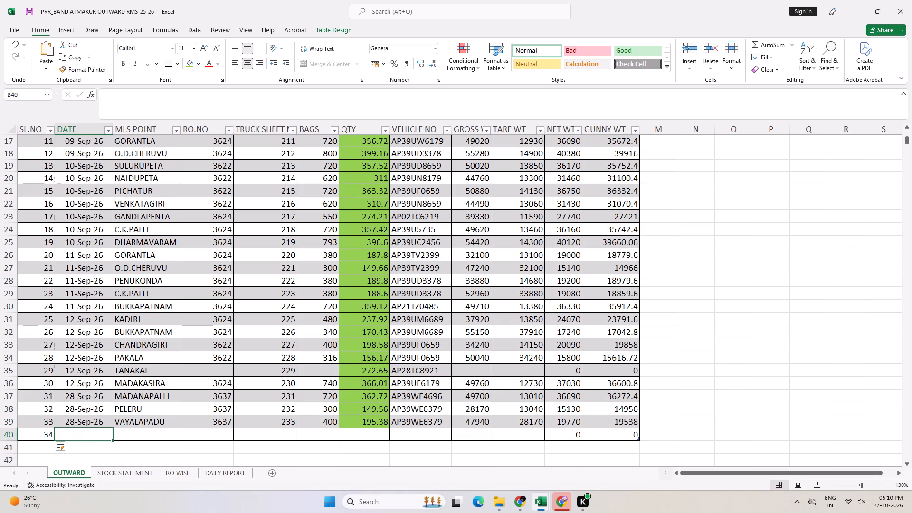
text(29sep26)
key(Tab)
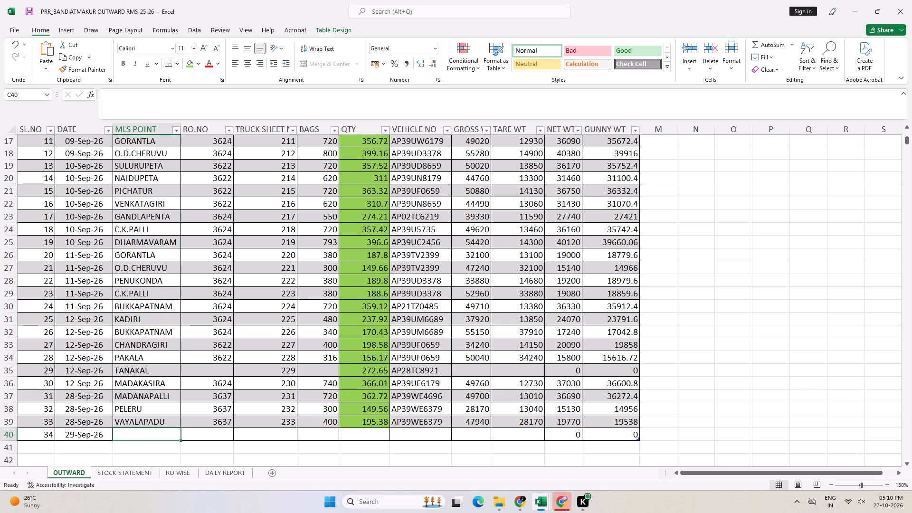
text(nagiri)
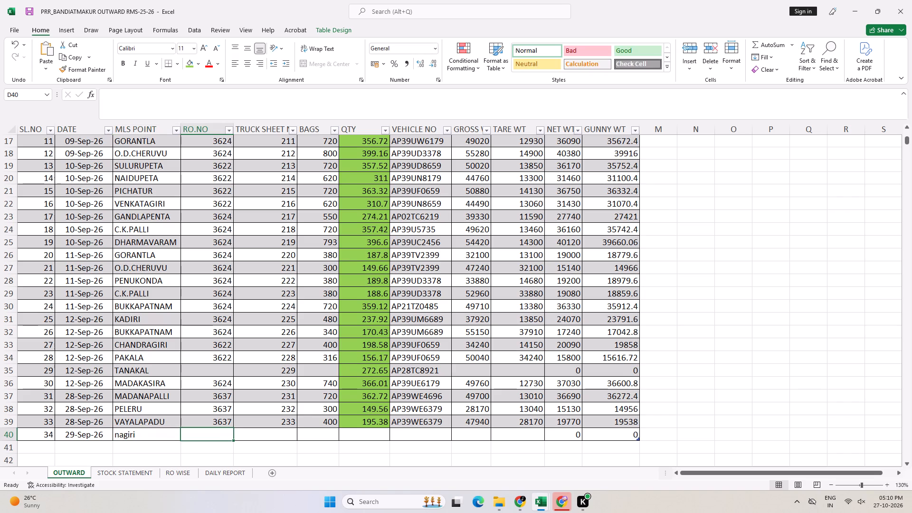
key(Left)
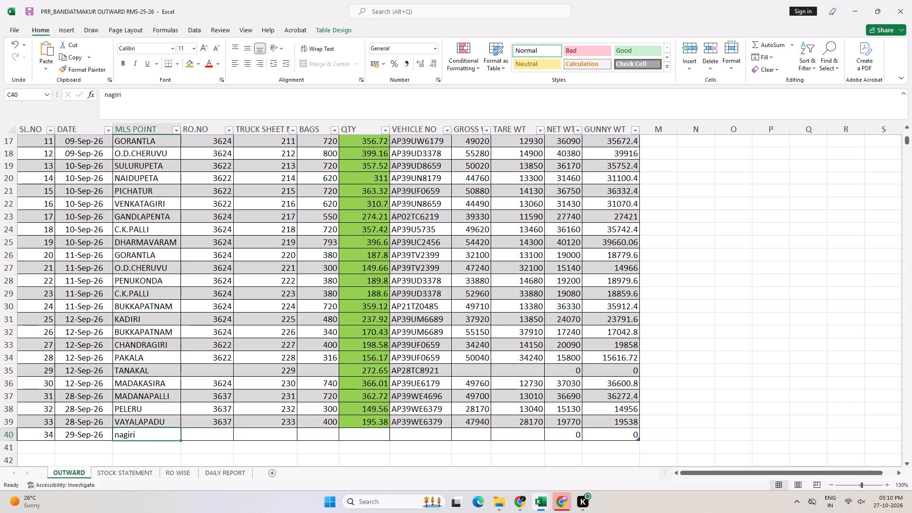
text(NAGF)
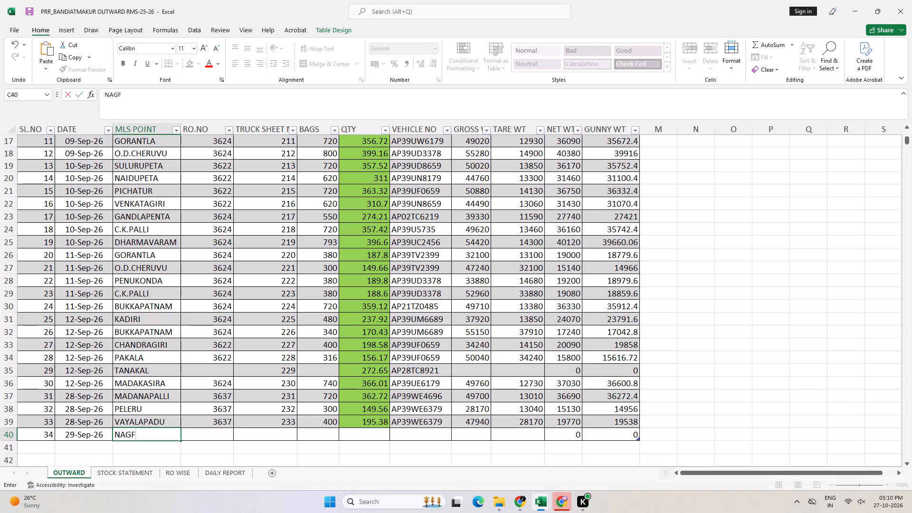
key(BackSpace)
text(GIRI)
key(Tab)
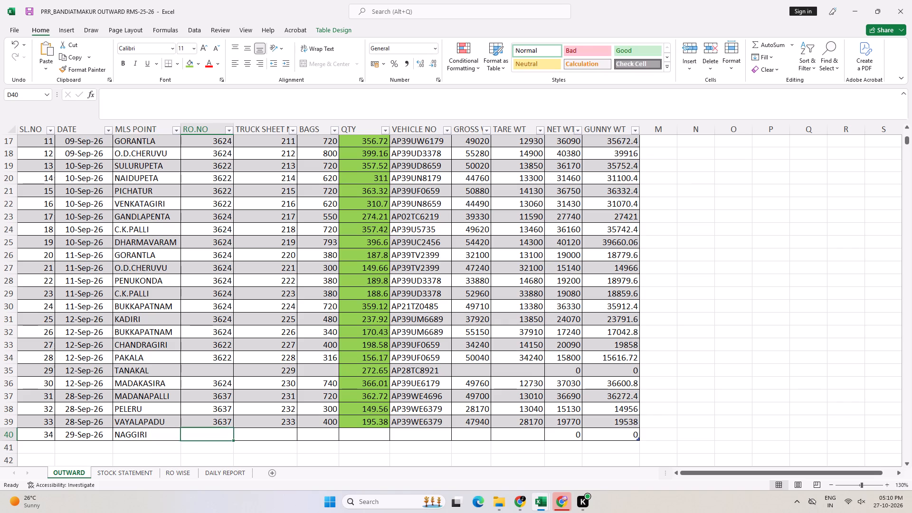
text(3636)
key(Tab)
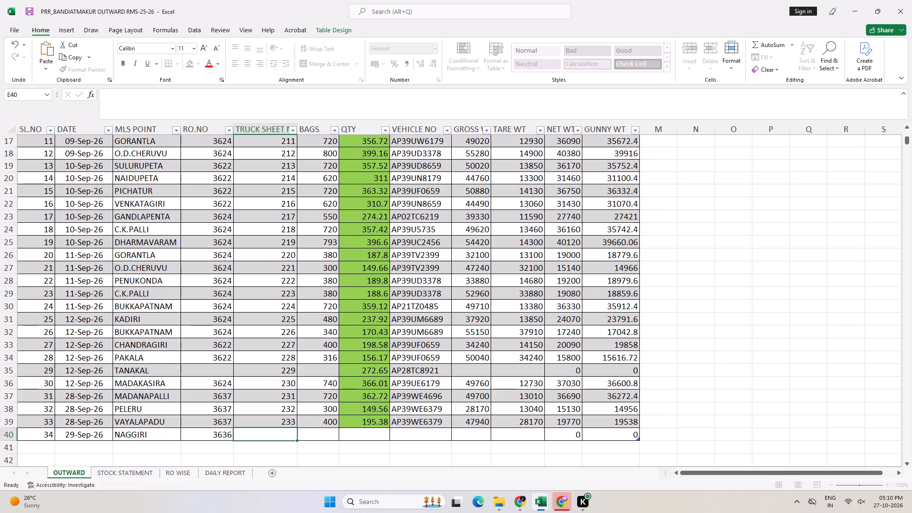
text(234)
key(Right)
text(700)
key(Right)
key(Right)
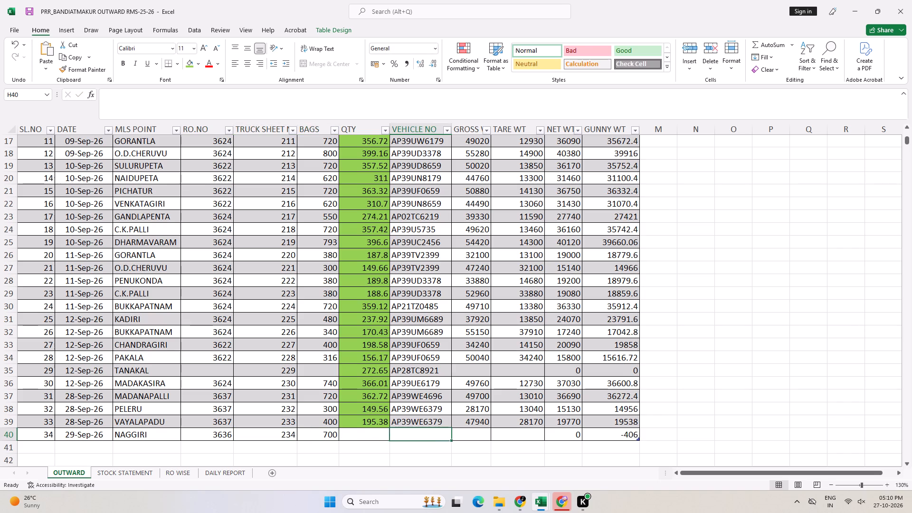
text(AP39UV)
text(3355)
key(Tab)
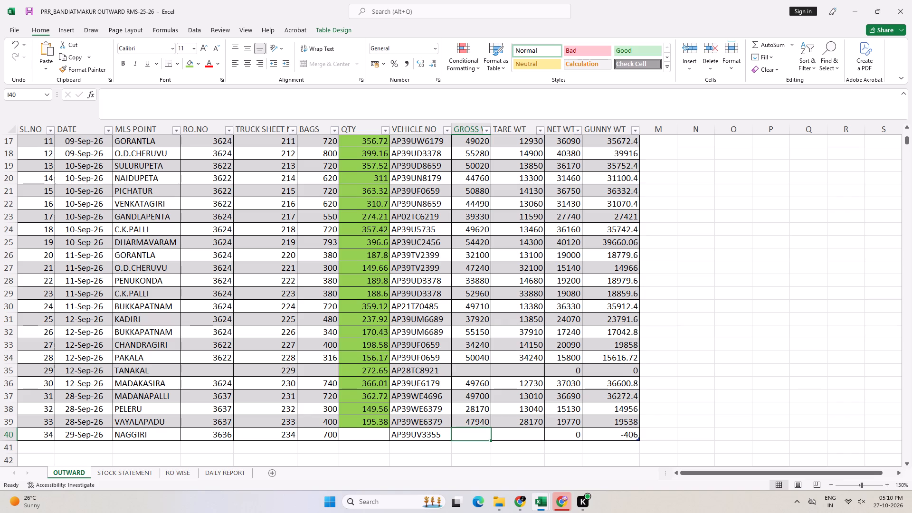
Enter the row 40 dispatch weights: gross 48750 and tare 13670.
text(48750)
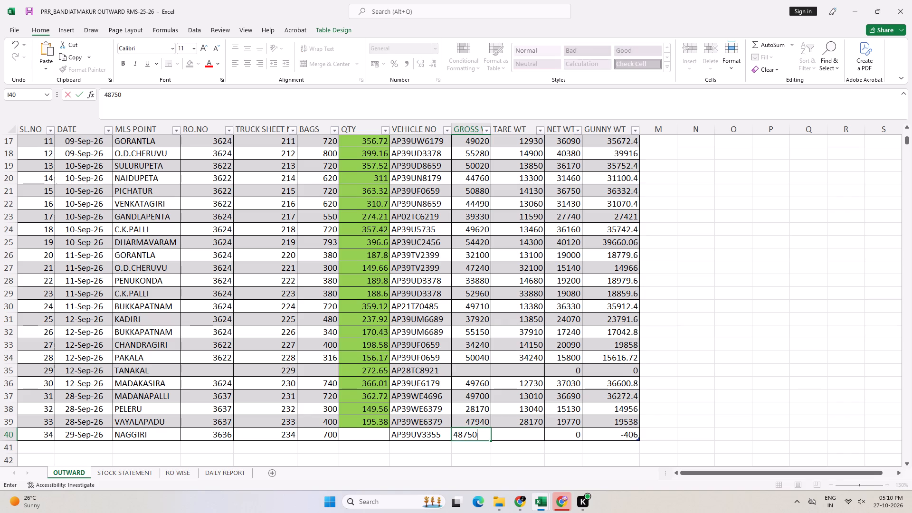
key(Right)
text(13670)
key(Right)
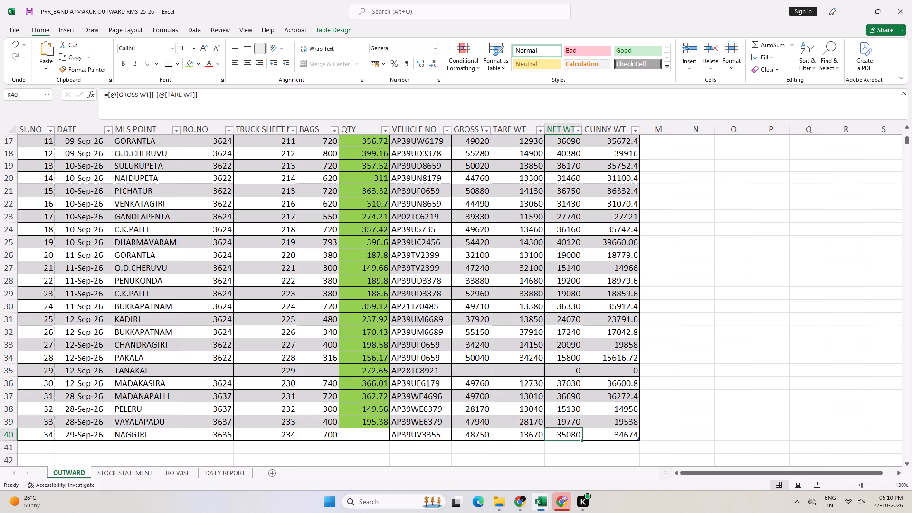
Save the outward workbook.
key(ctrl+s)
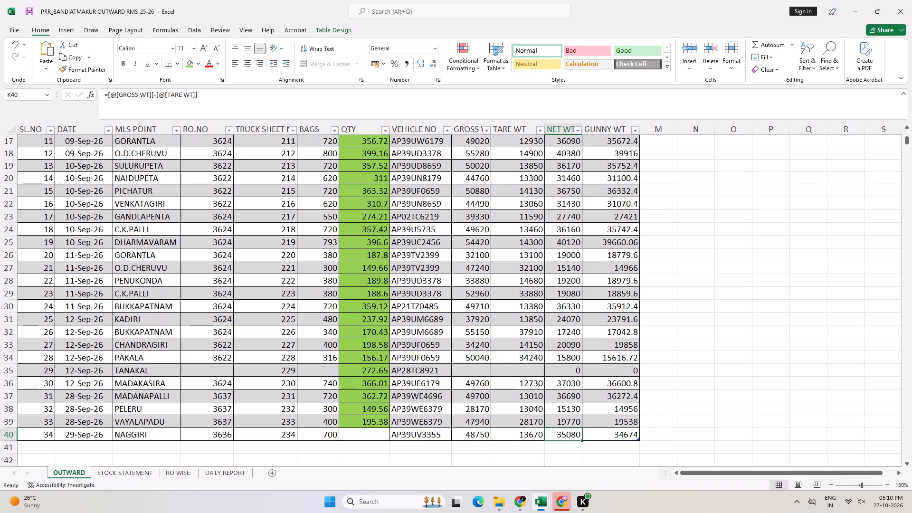
Enter the quantity 346.74 for the NAGGIRI dispatch in row 40.
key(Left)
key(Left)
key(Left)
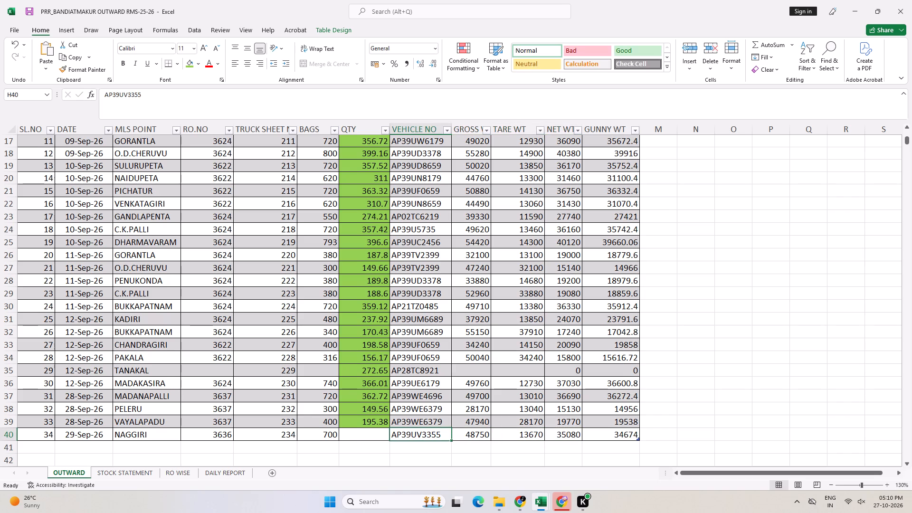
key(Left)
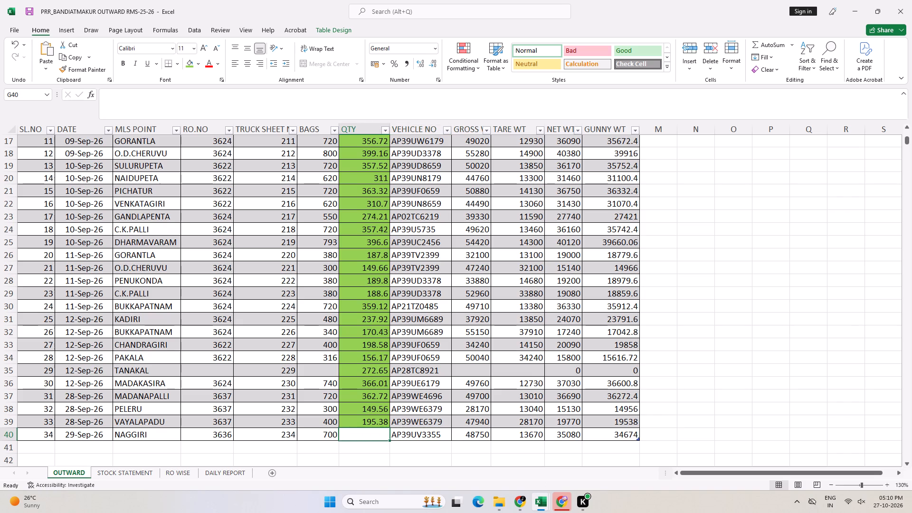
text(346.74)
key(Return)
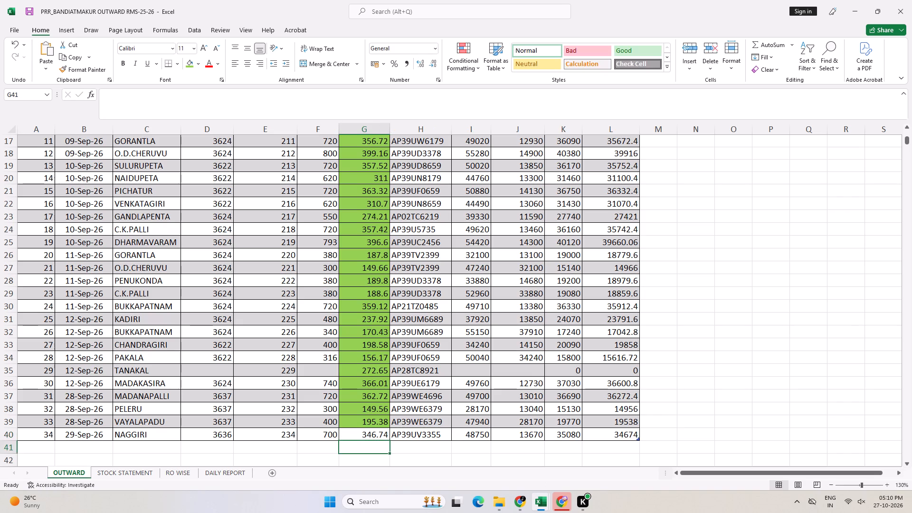
Start a new dispatch in row 41 with serial number 35 and the date 29-Sep-26 copied from the row above.
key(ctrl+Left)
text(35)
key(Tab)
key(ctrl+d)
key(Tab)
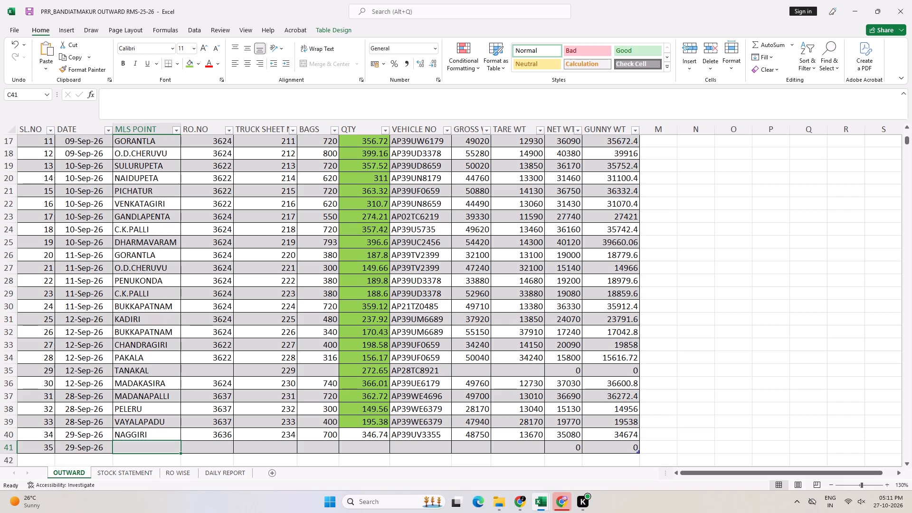
Enter the MLS point CHITTORE and RO number 3636 for the row 41 dispatch.
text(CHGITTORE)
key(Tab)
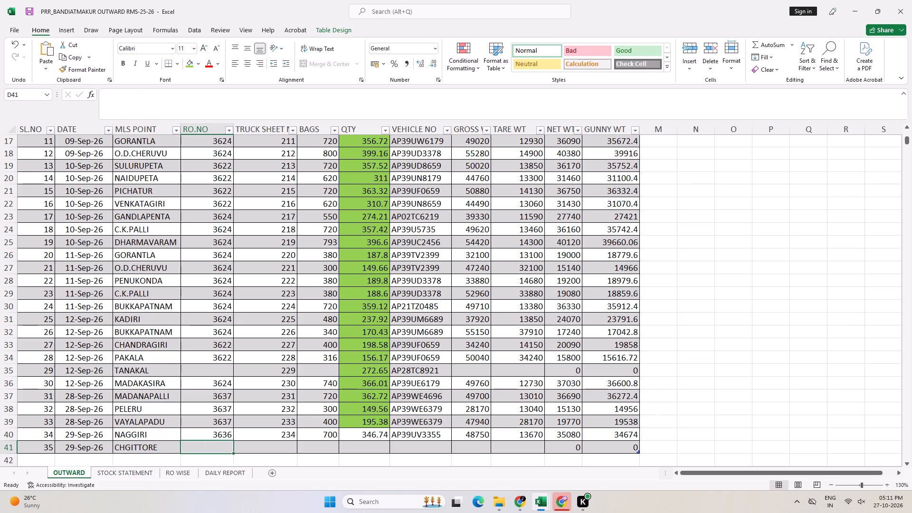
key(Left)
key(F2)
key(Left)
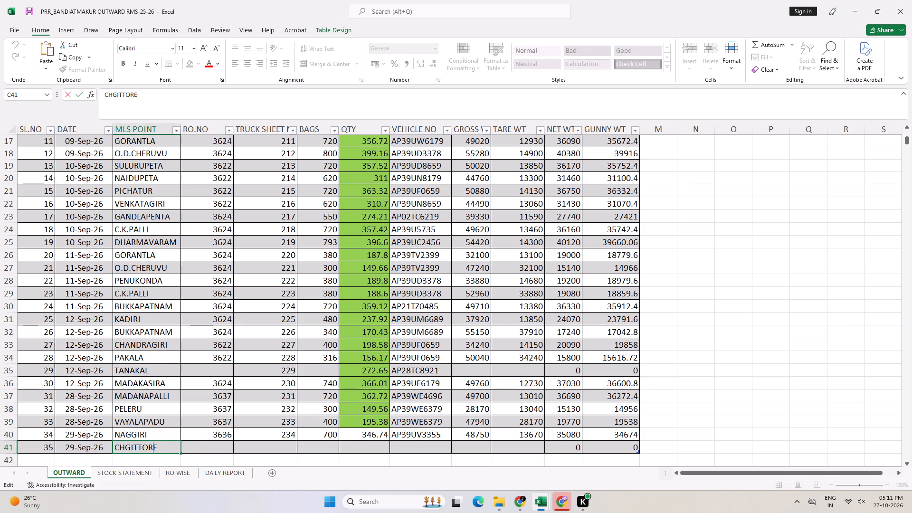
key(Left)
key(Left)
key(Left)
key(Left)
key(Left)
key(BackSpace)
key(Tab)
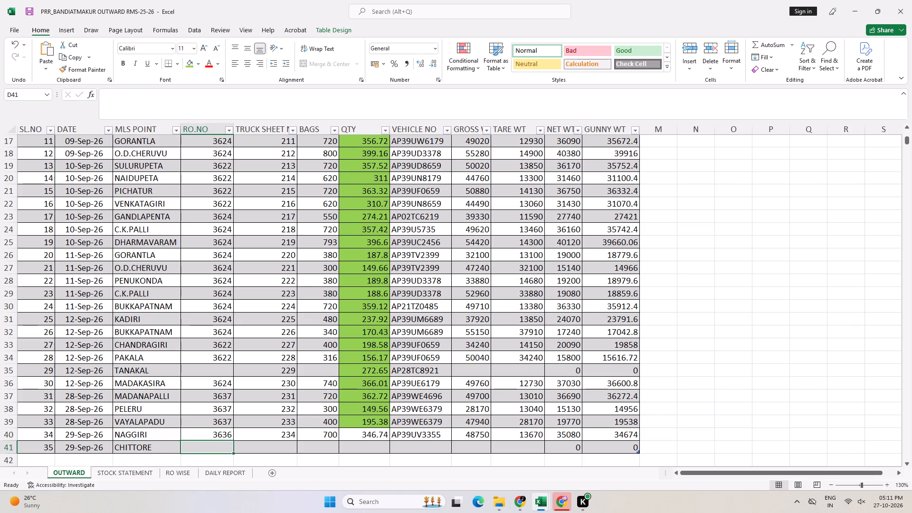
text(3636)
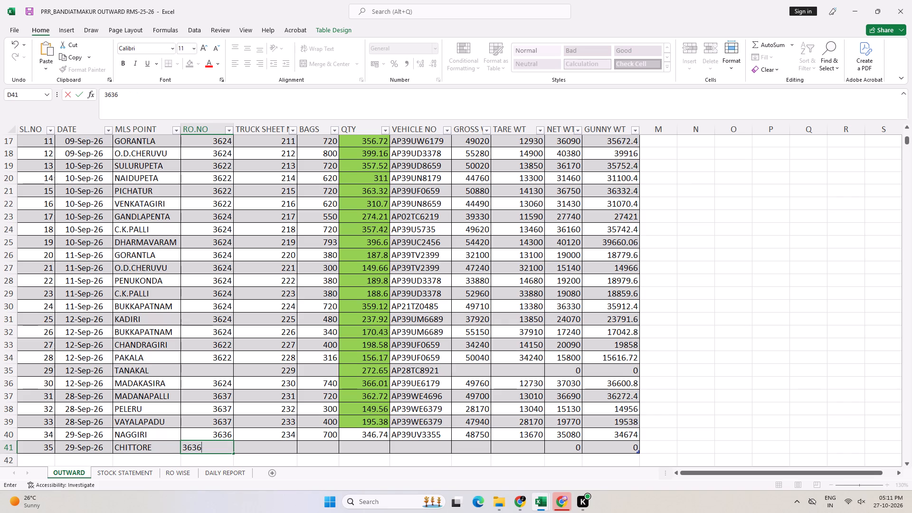
Enter truck sheet number 235, 700 bags and quantity 348.84 for the CHITTORE dispatch in row 41.
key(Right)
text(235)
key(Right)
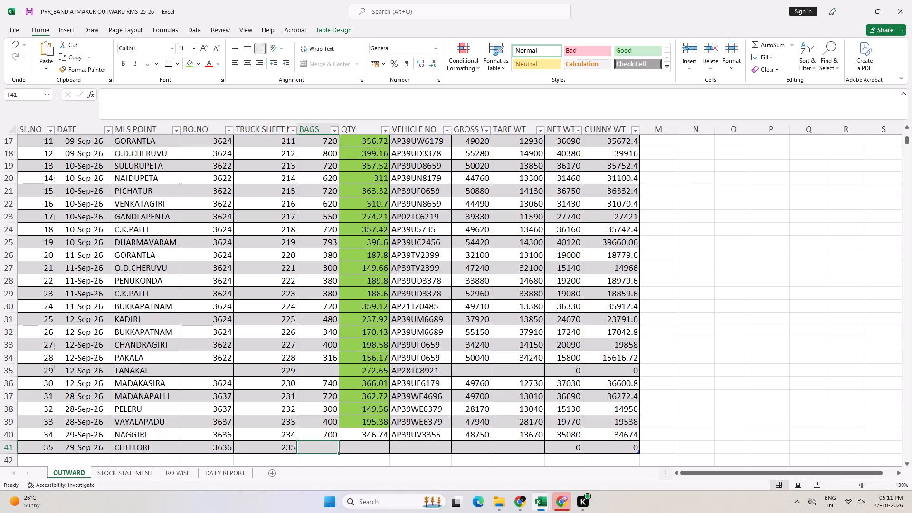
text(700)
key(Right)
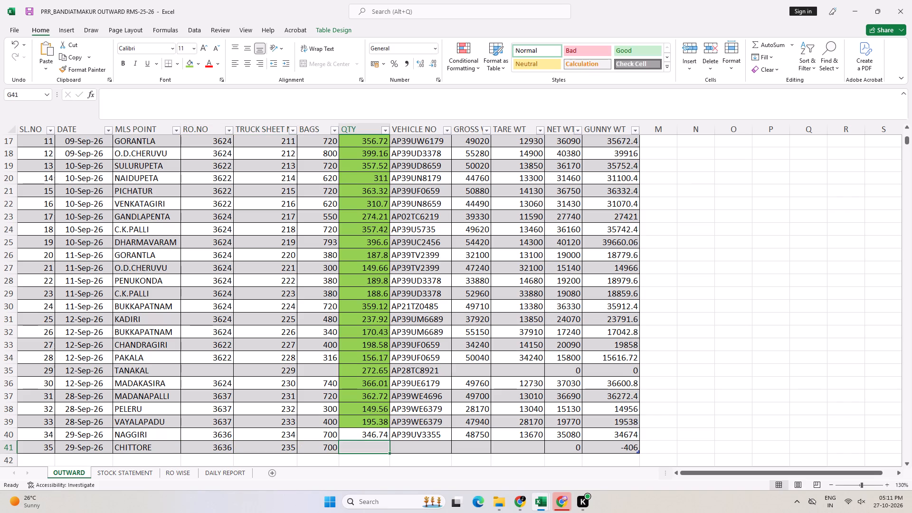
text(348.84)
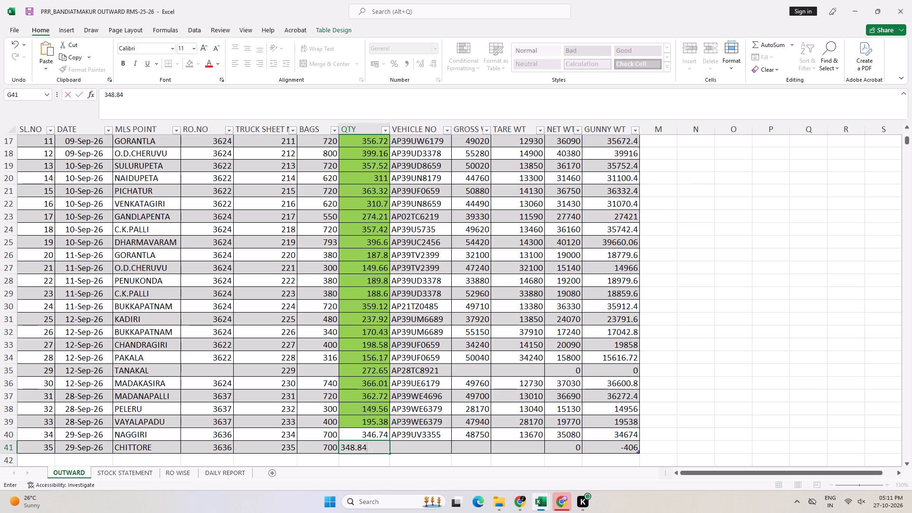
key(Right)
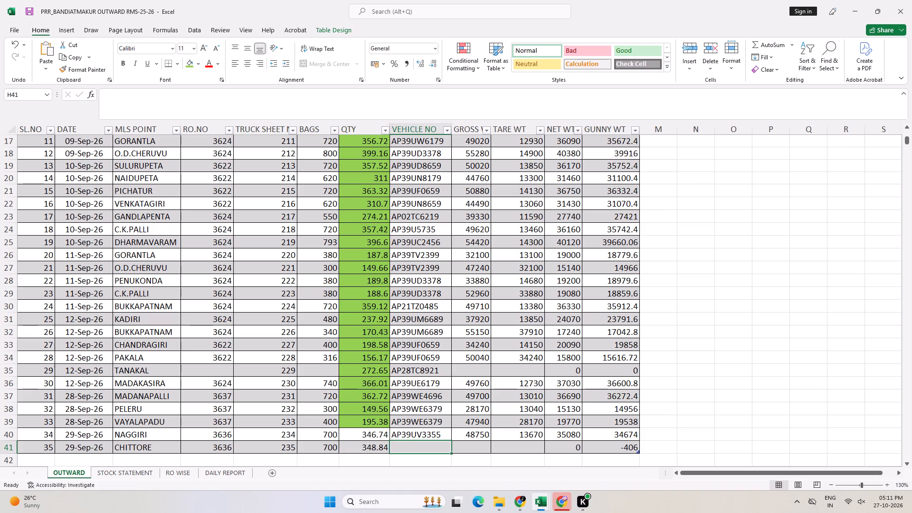
Enter the vehicle number starting with AP3 for the CHITTORE dispatch in row 41.
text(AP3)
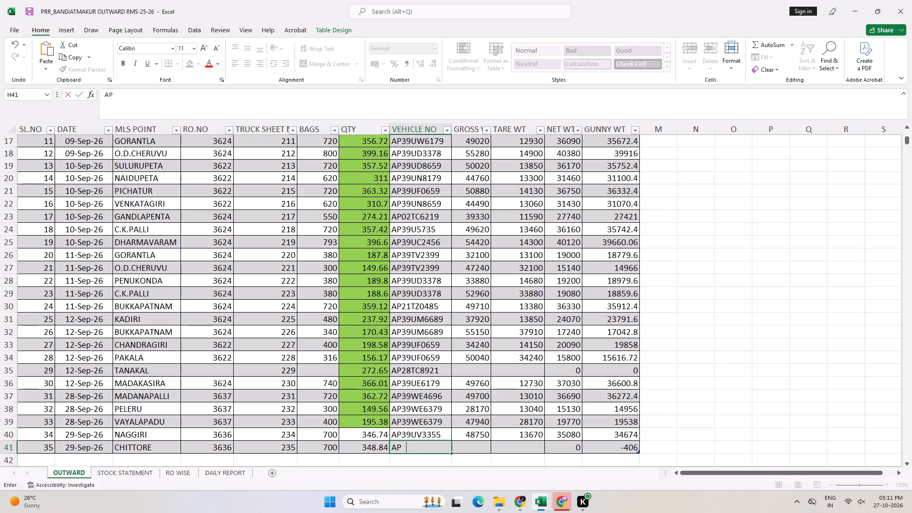
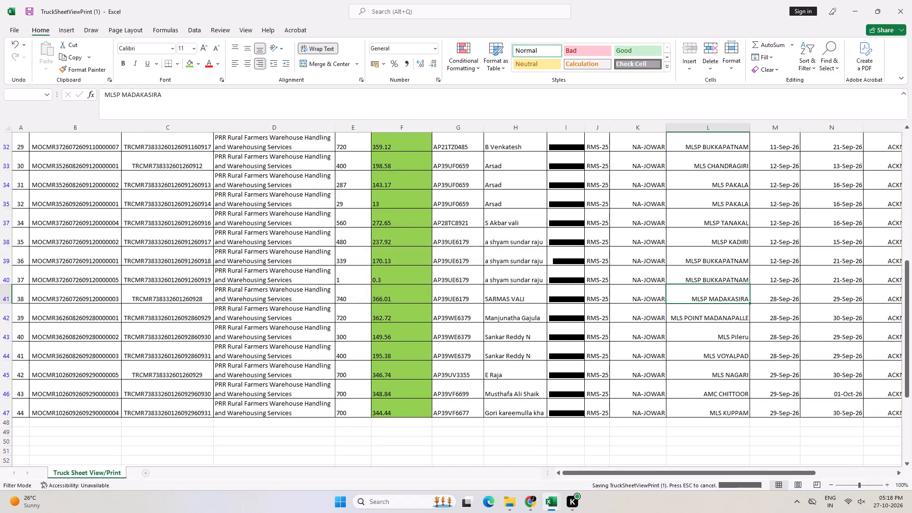
Close the TruckSheetViewPrint (1) workbook.
click(904, 13)
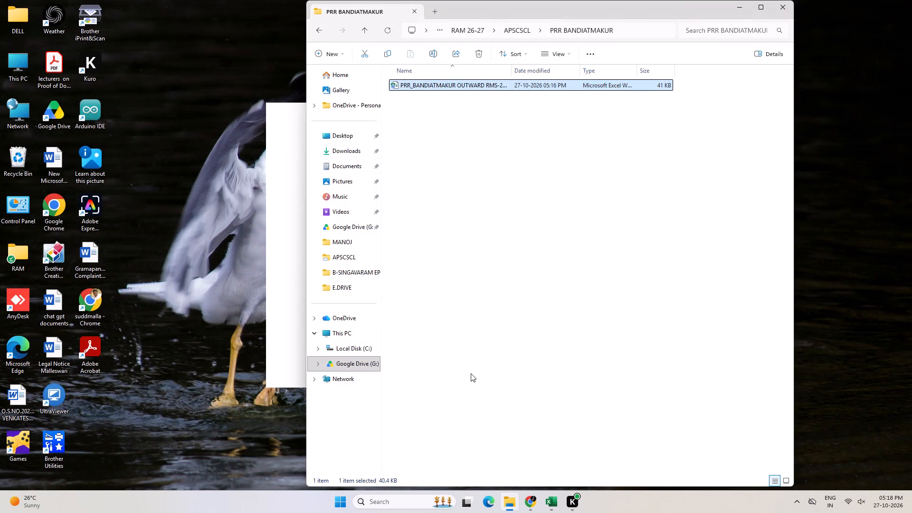